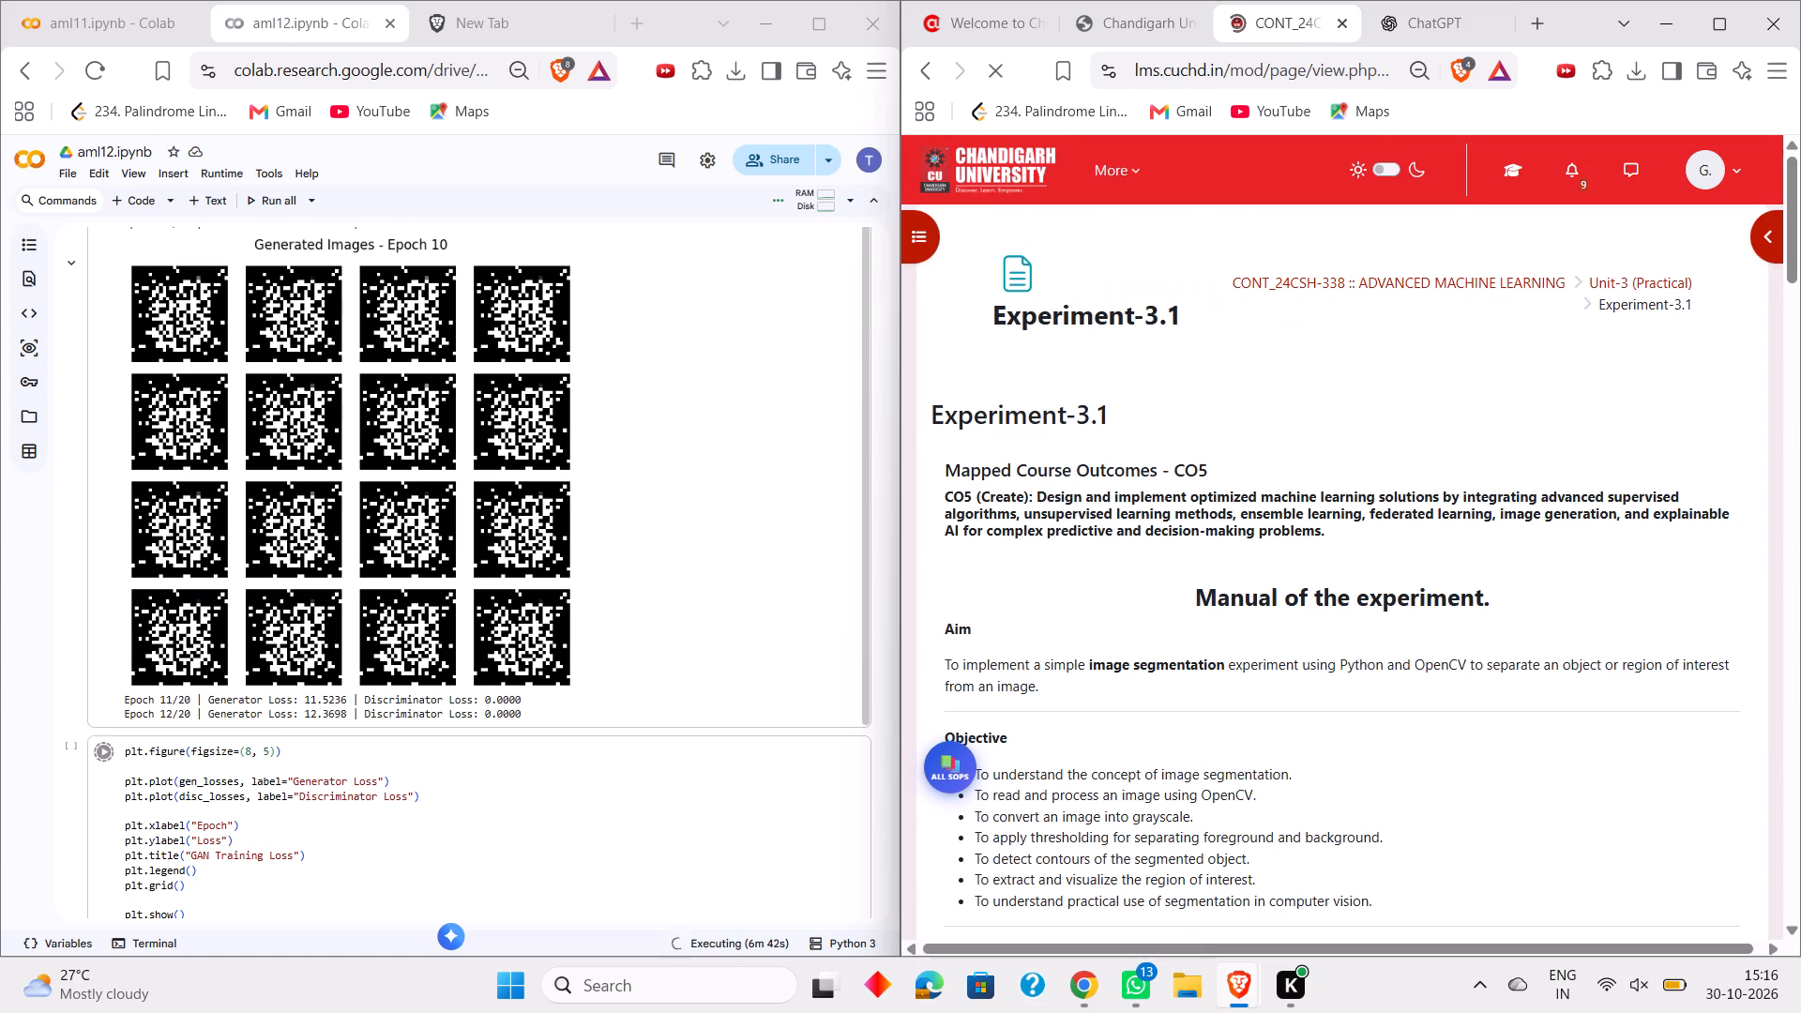
pyautogui.scroll(-1, 1109, 572)
pyautogui.moveTo(943, 501); pyautogui.dragTo(1056, 840)
pyautogui.click(1056, 840)
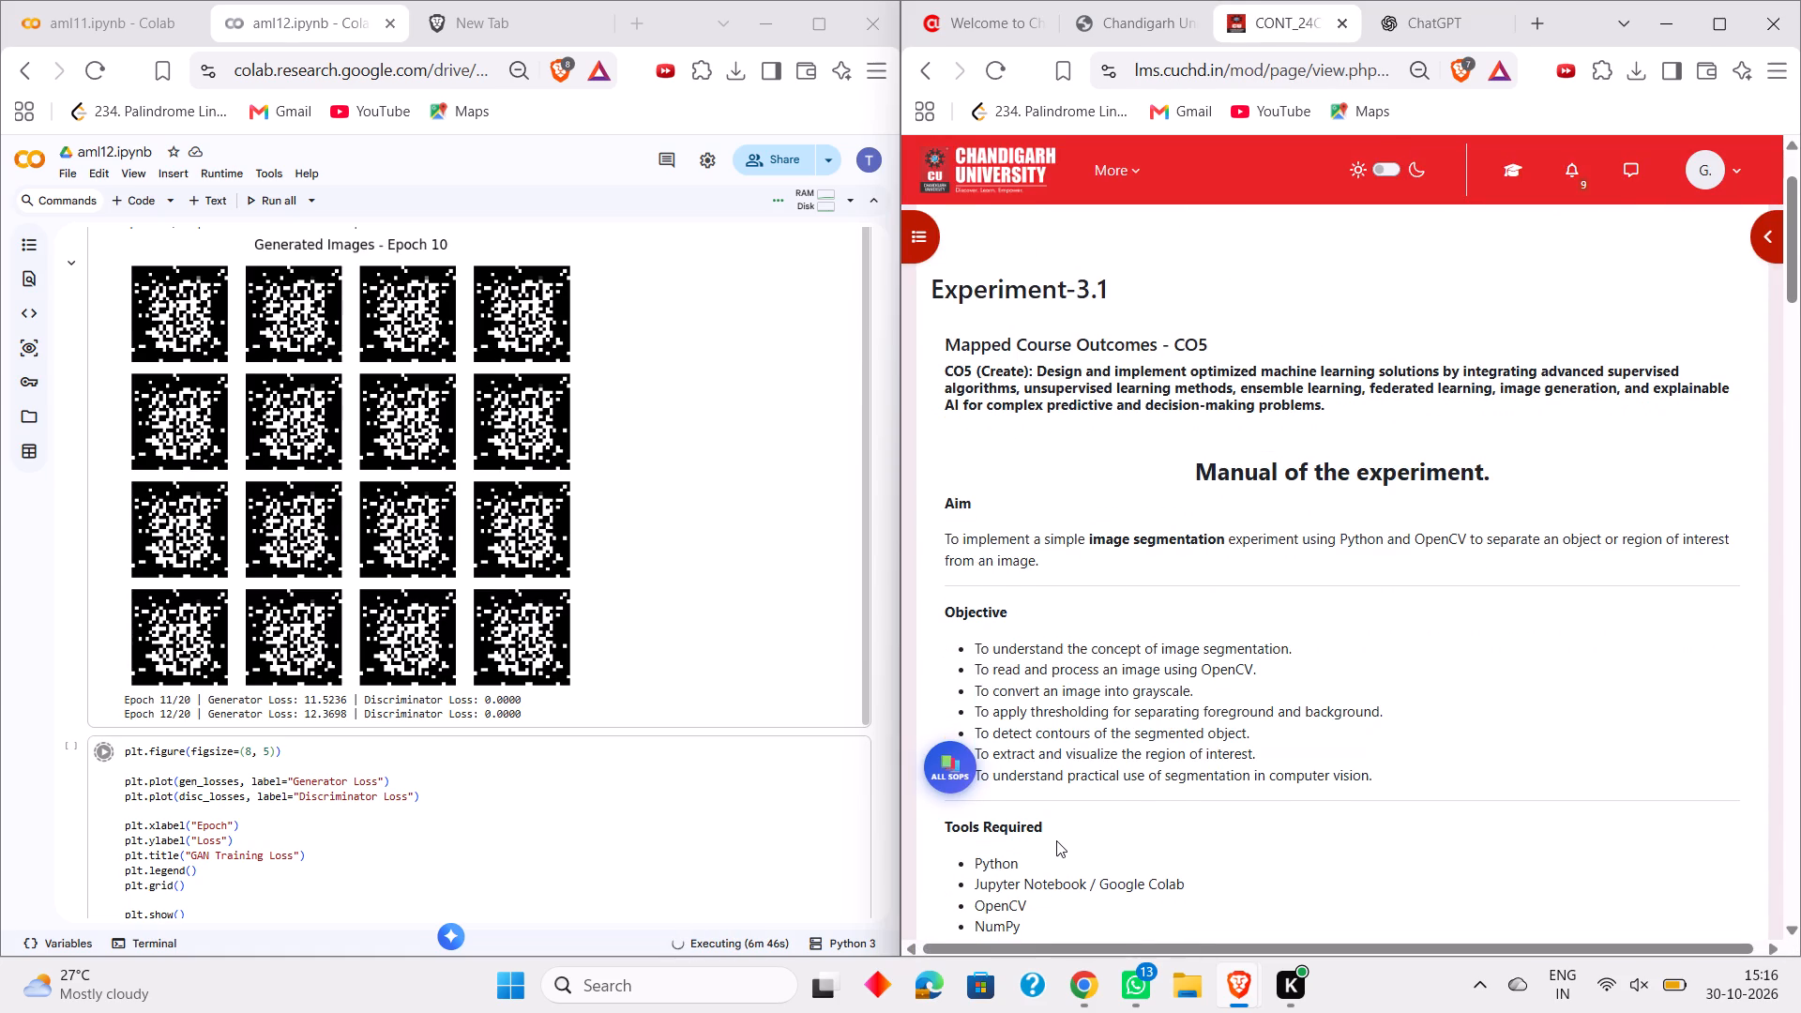
# Open the existing exp10 AML report in Word and tile its window beside the experiment page.
pyautogui.click(657, 980)
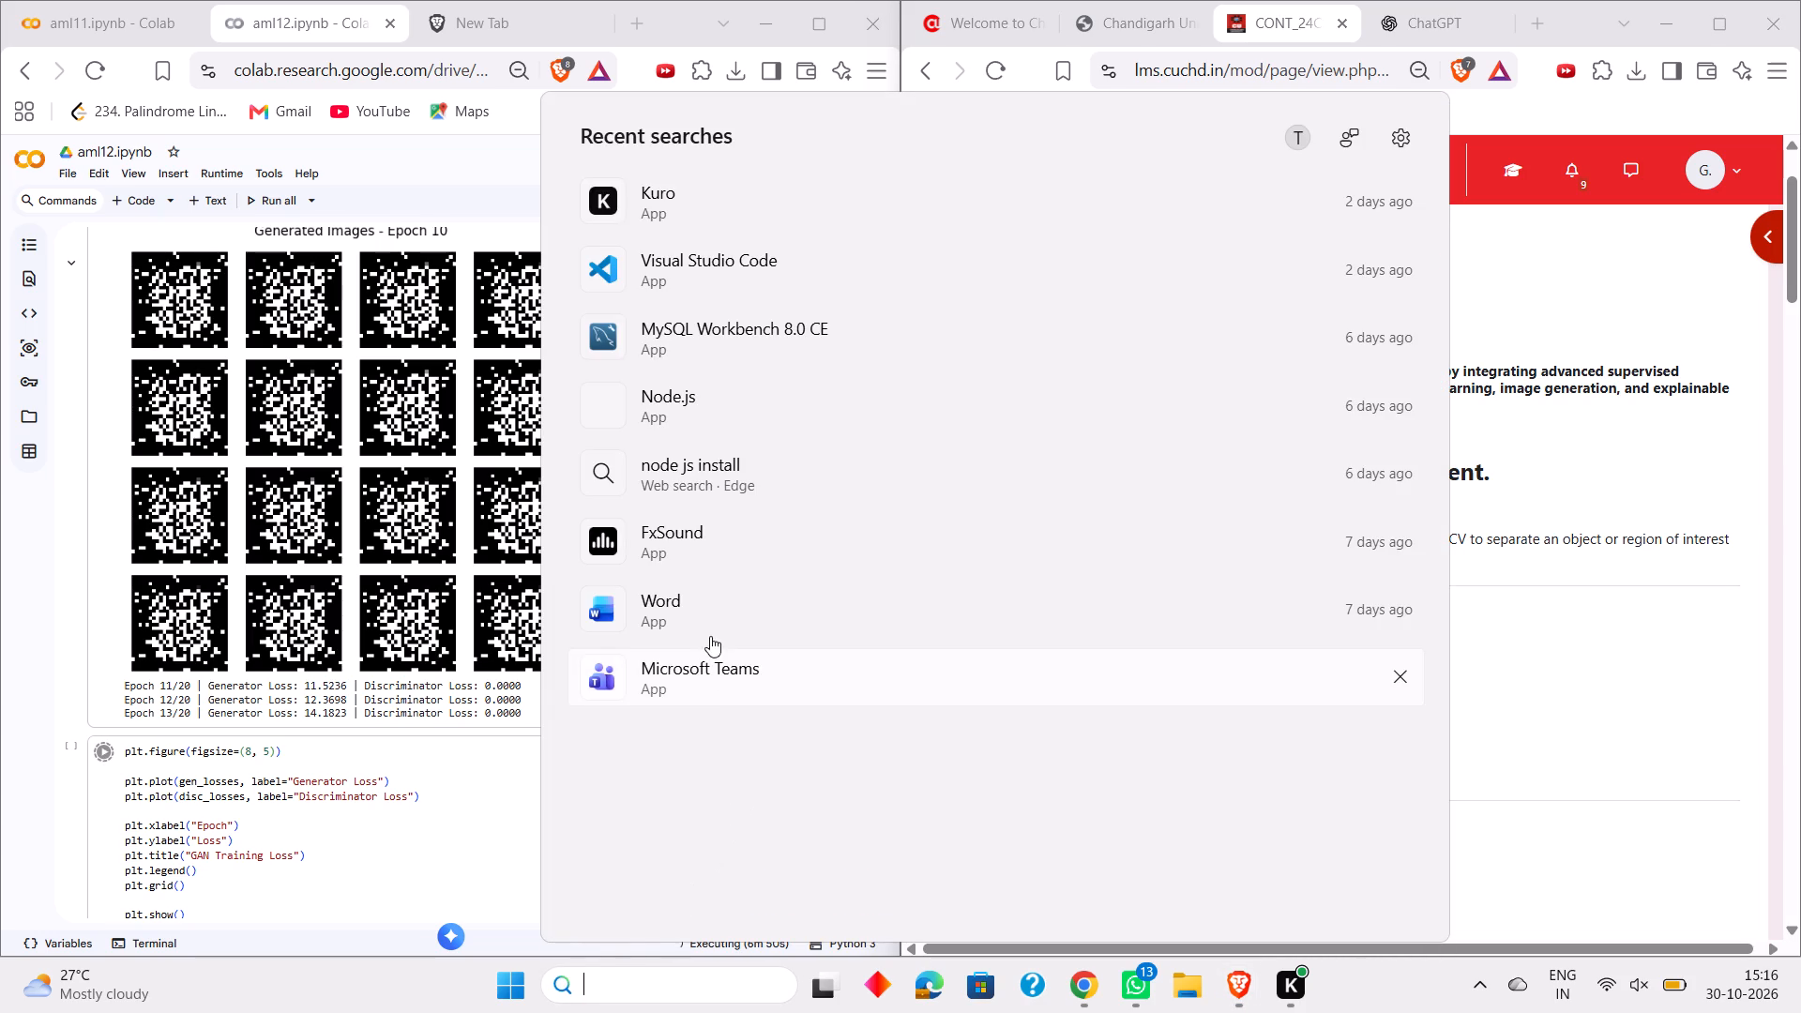
pyautogui.click(710, 614)
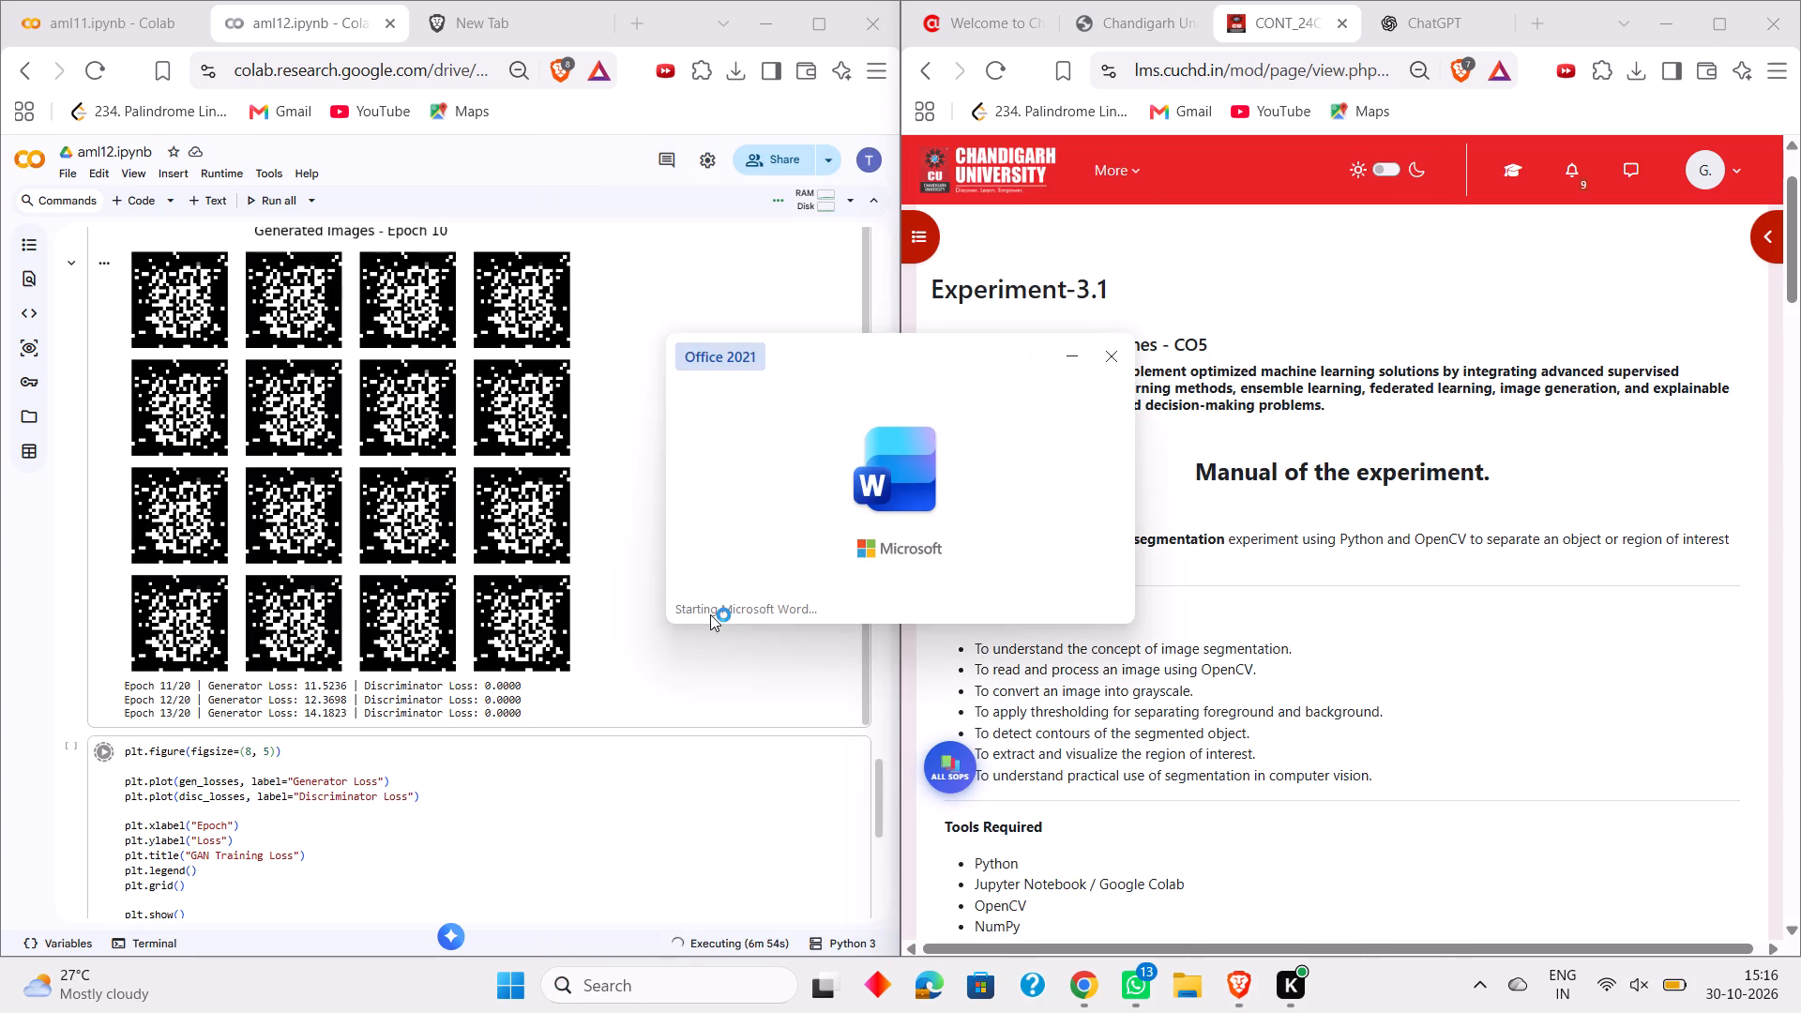
pyautogui.click(572, 771)
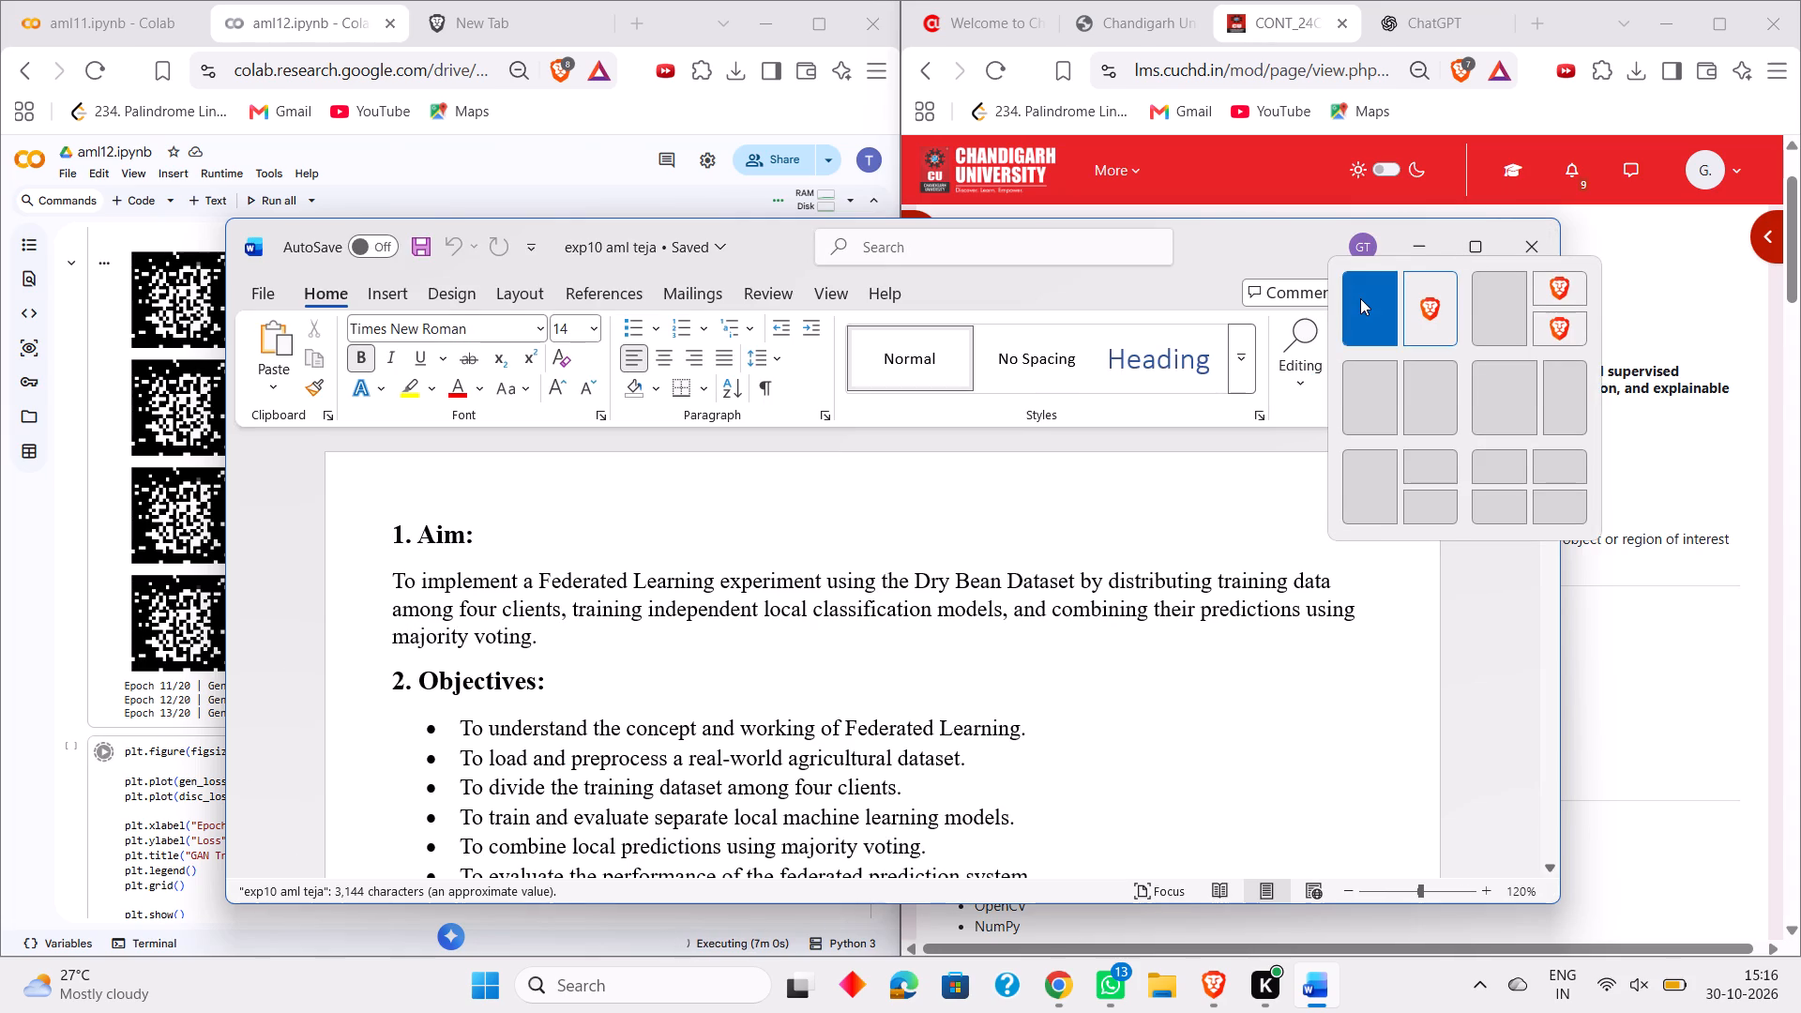
pyautogui.click(1360, 298)
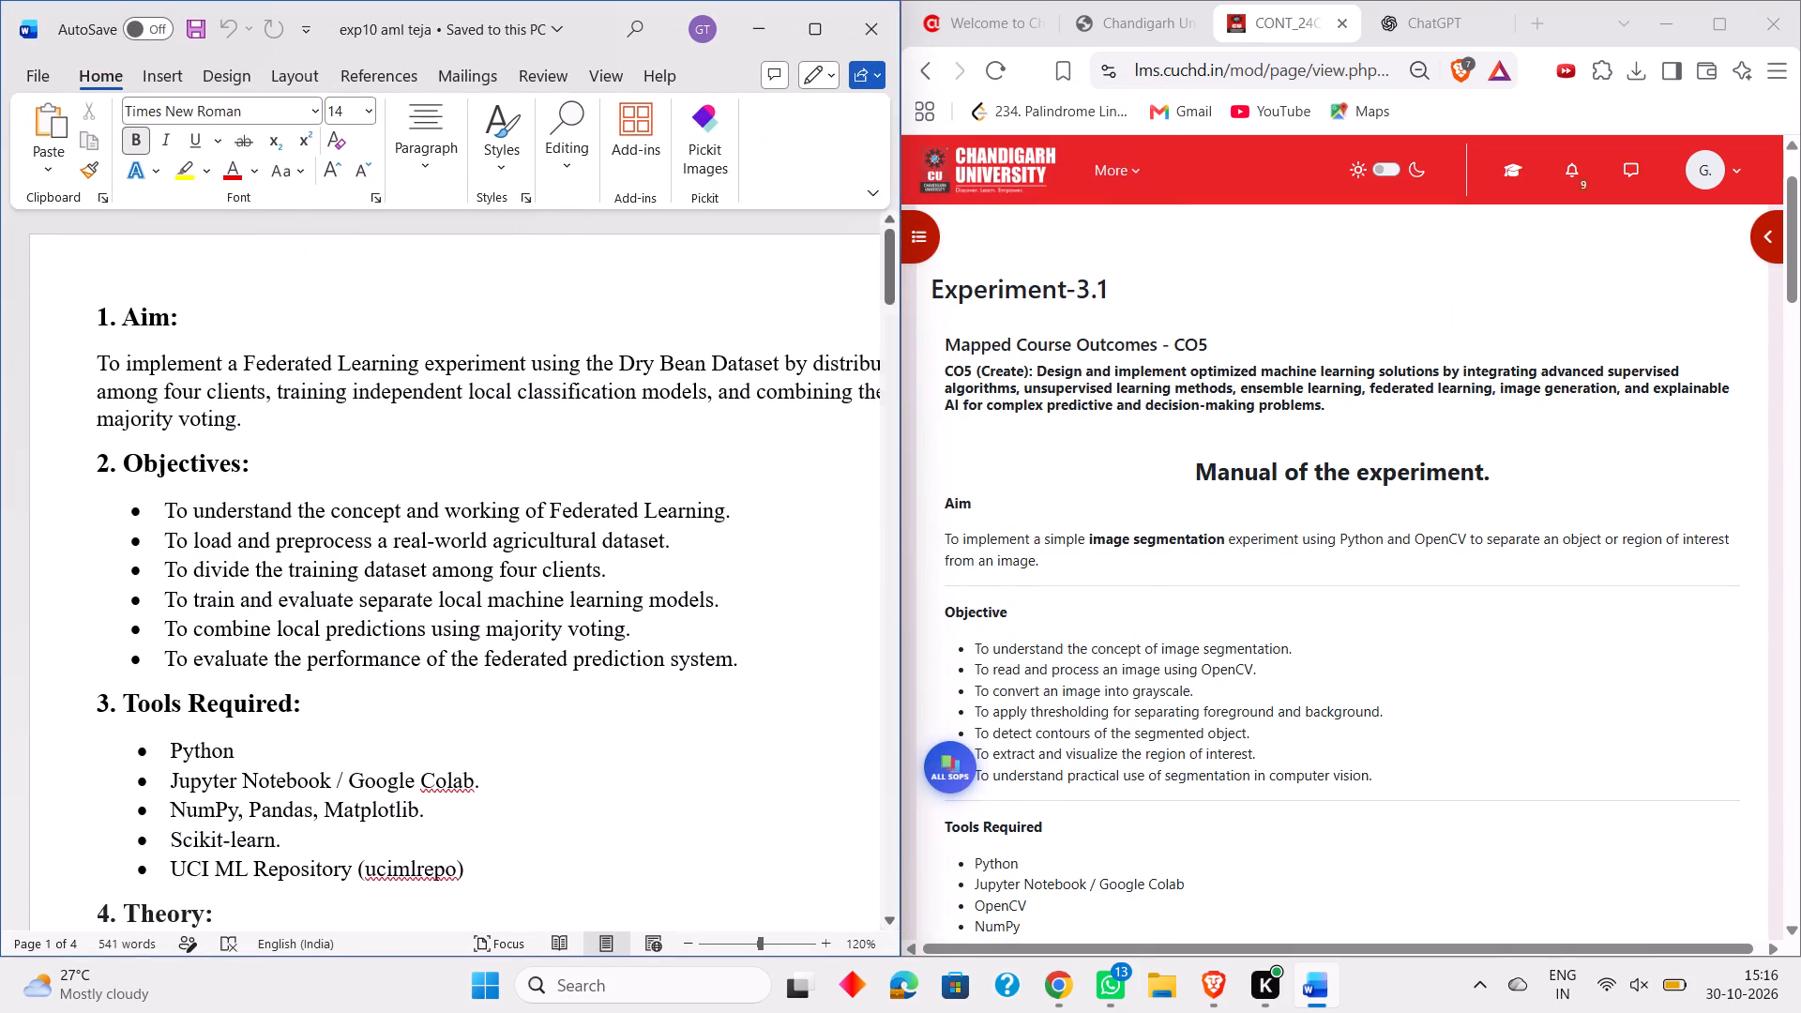
# Replace the report's Aim paragraph with the image segmentation aim copied from the experiment page, keeping the Objectives heading on its own line.
pyautogui.moveTo(937, 533); pyautogui.dragTo(1040, 567)
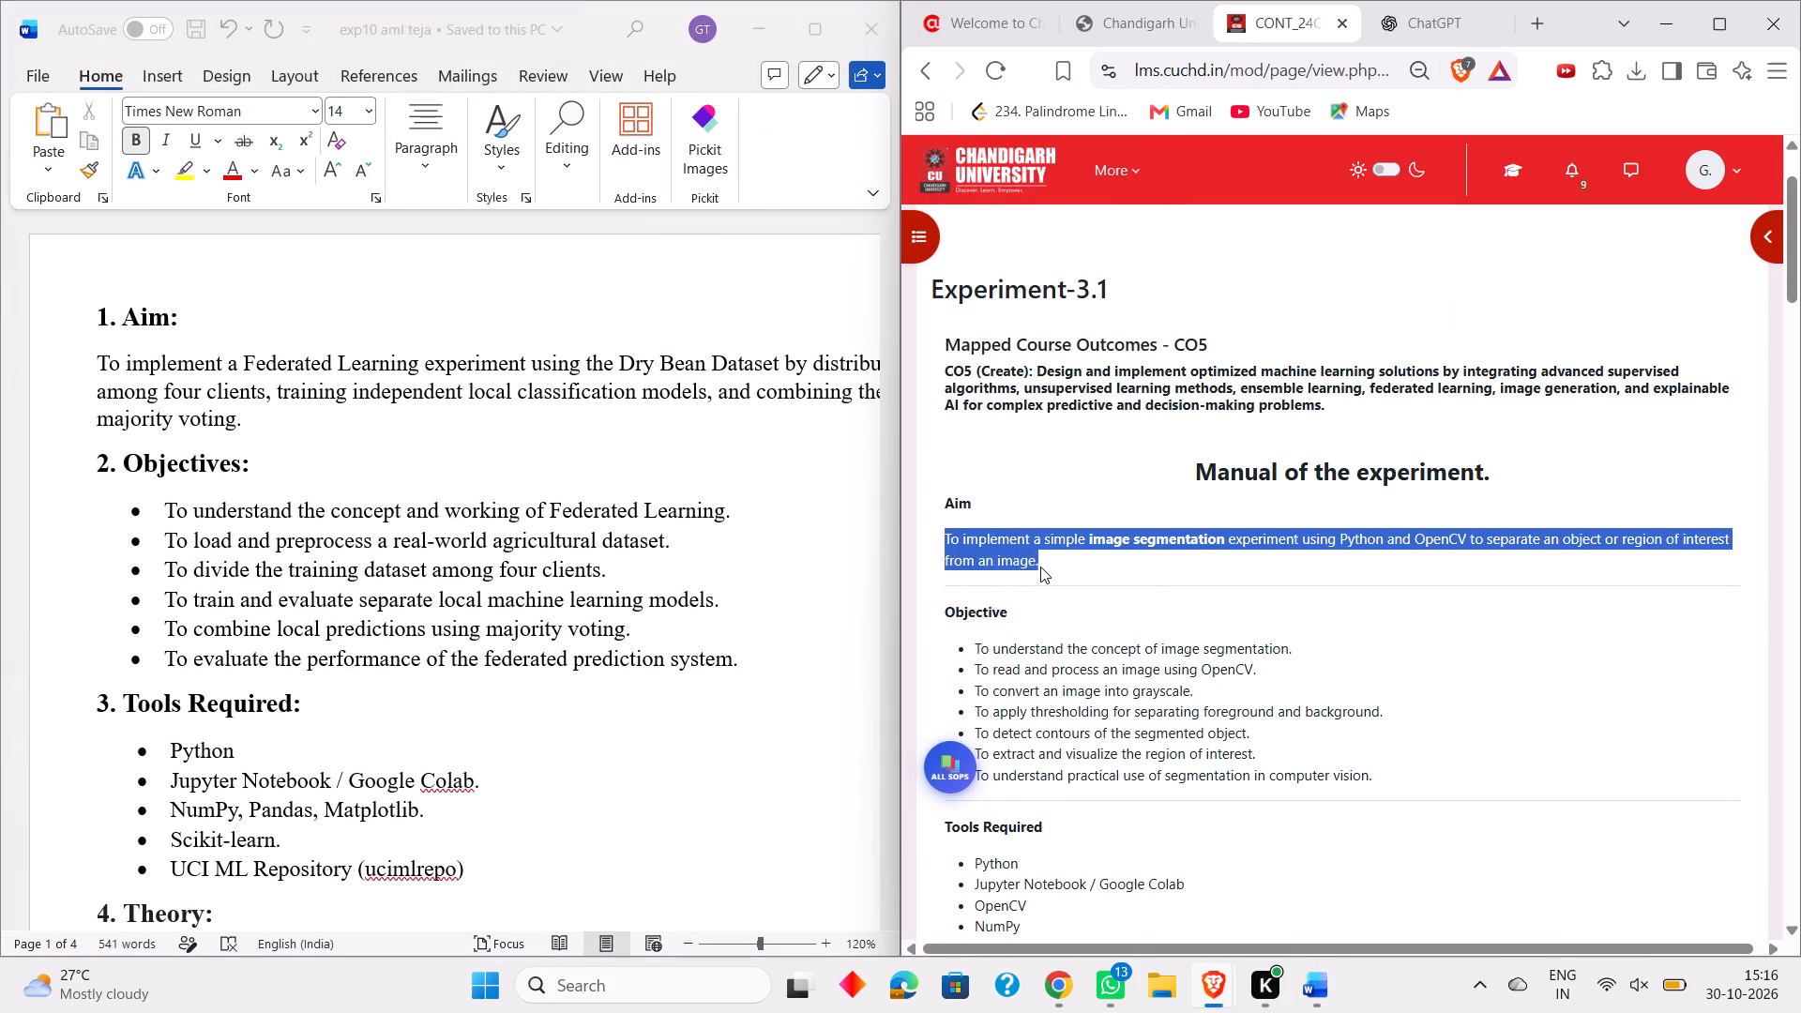
pyautogui.moveTo(1040, 567); pyautogui.dragTo(1041, 567)
pyautogui.hotkey('ctrl', 'c')
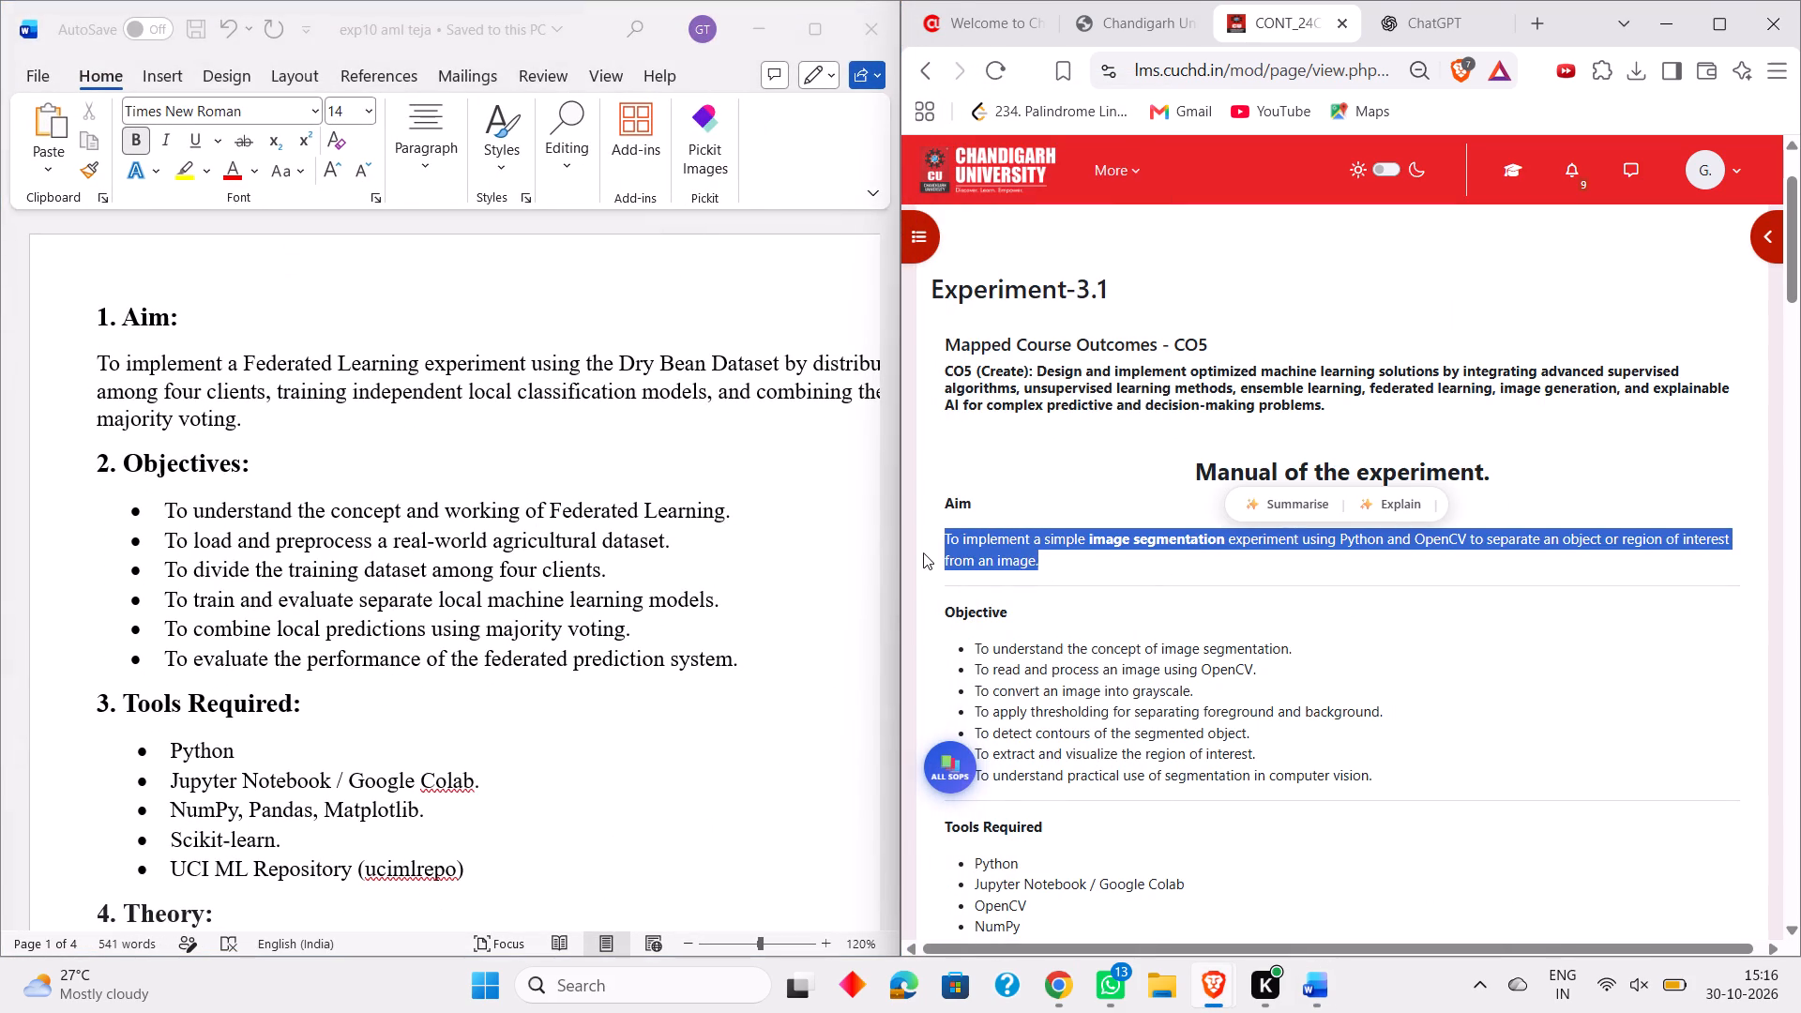
pyautogui.click(103, 370)
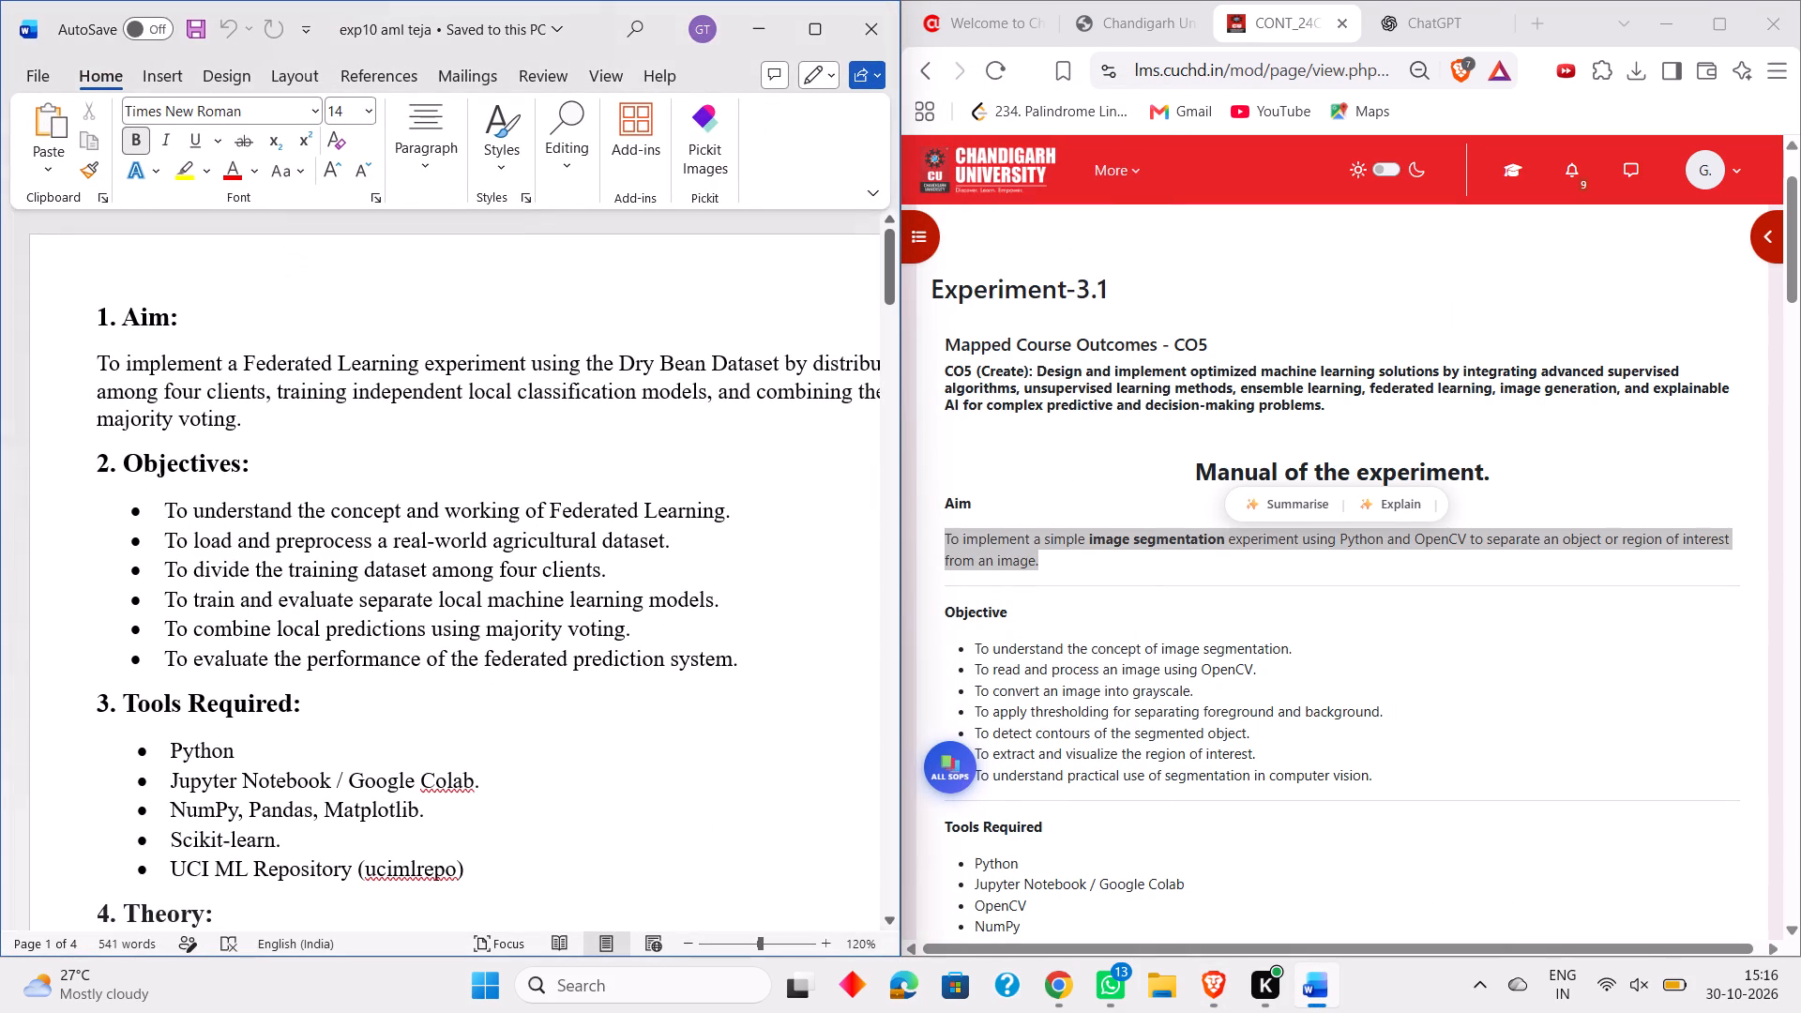
pyautogui.moveTo(95, 360); pyautogui.dragTo(281, 434)
pyautogui.hotkey('ctrl', 'v')
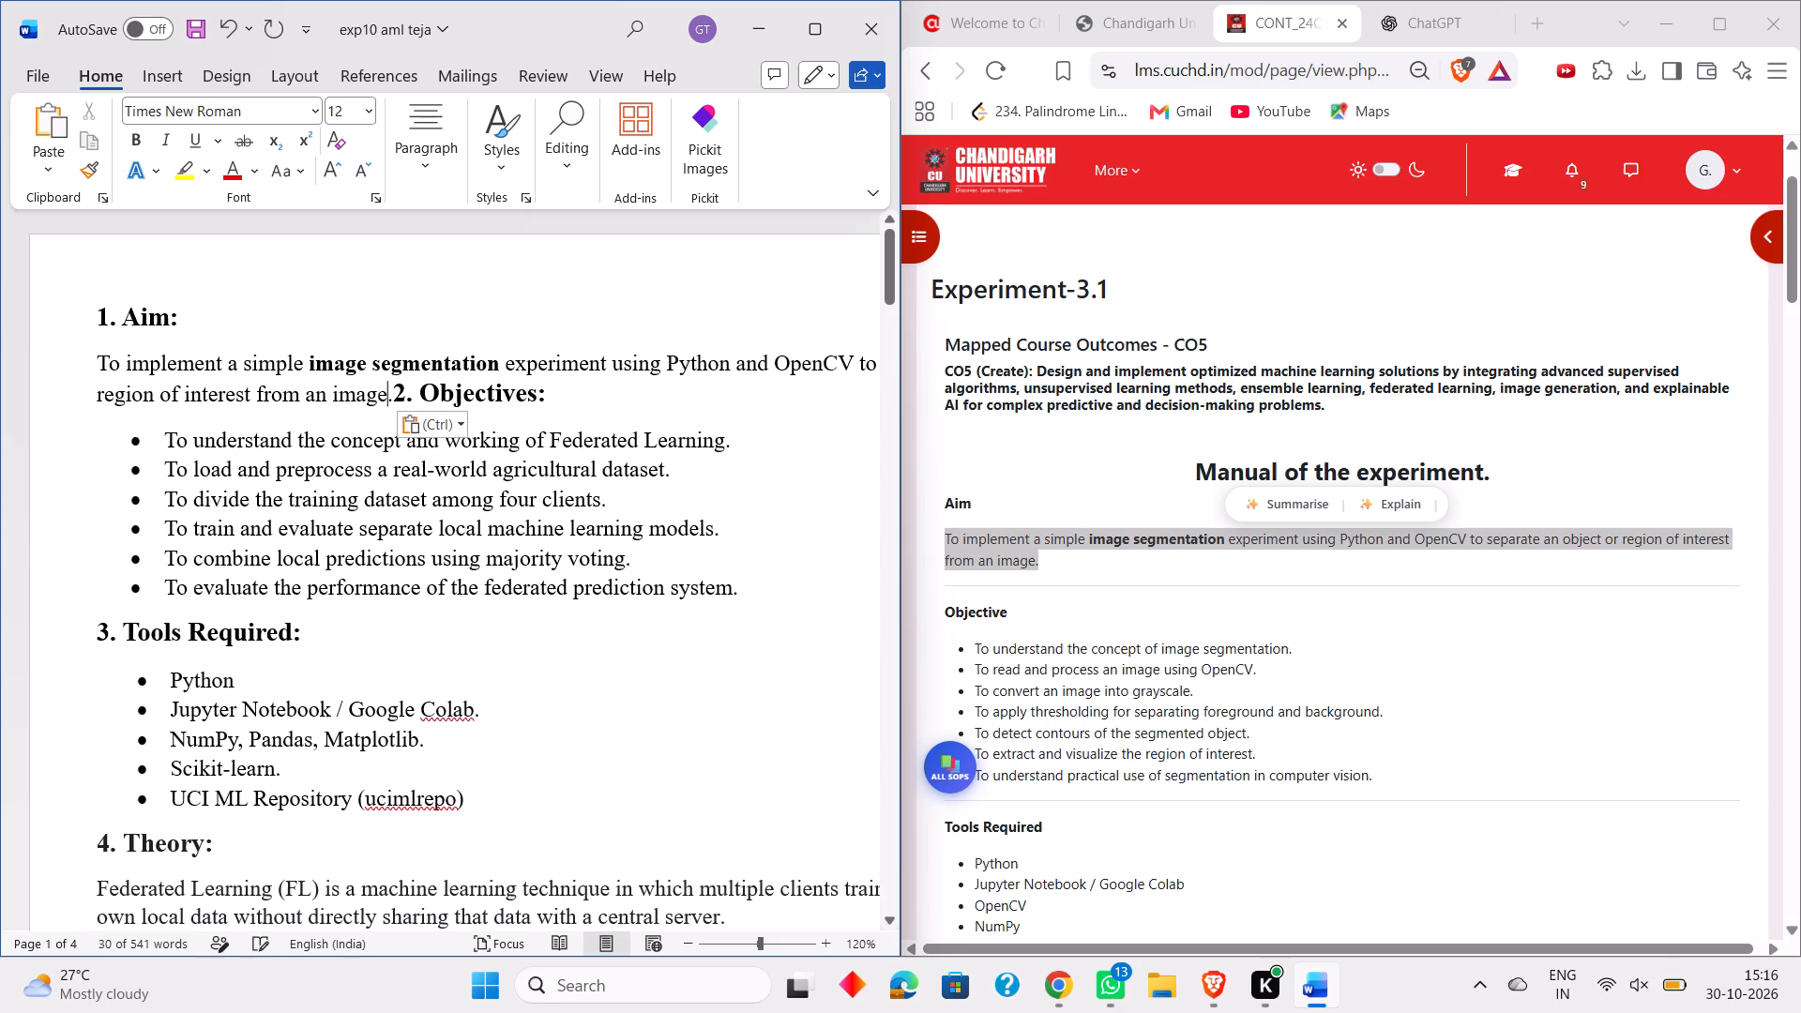
pyautogui.press('Return')
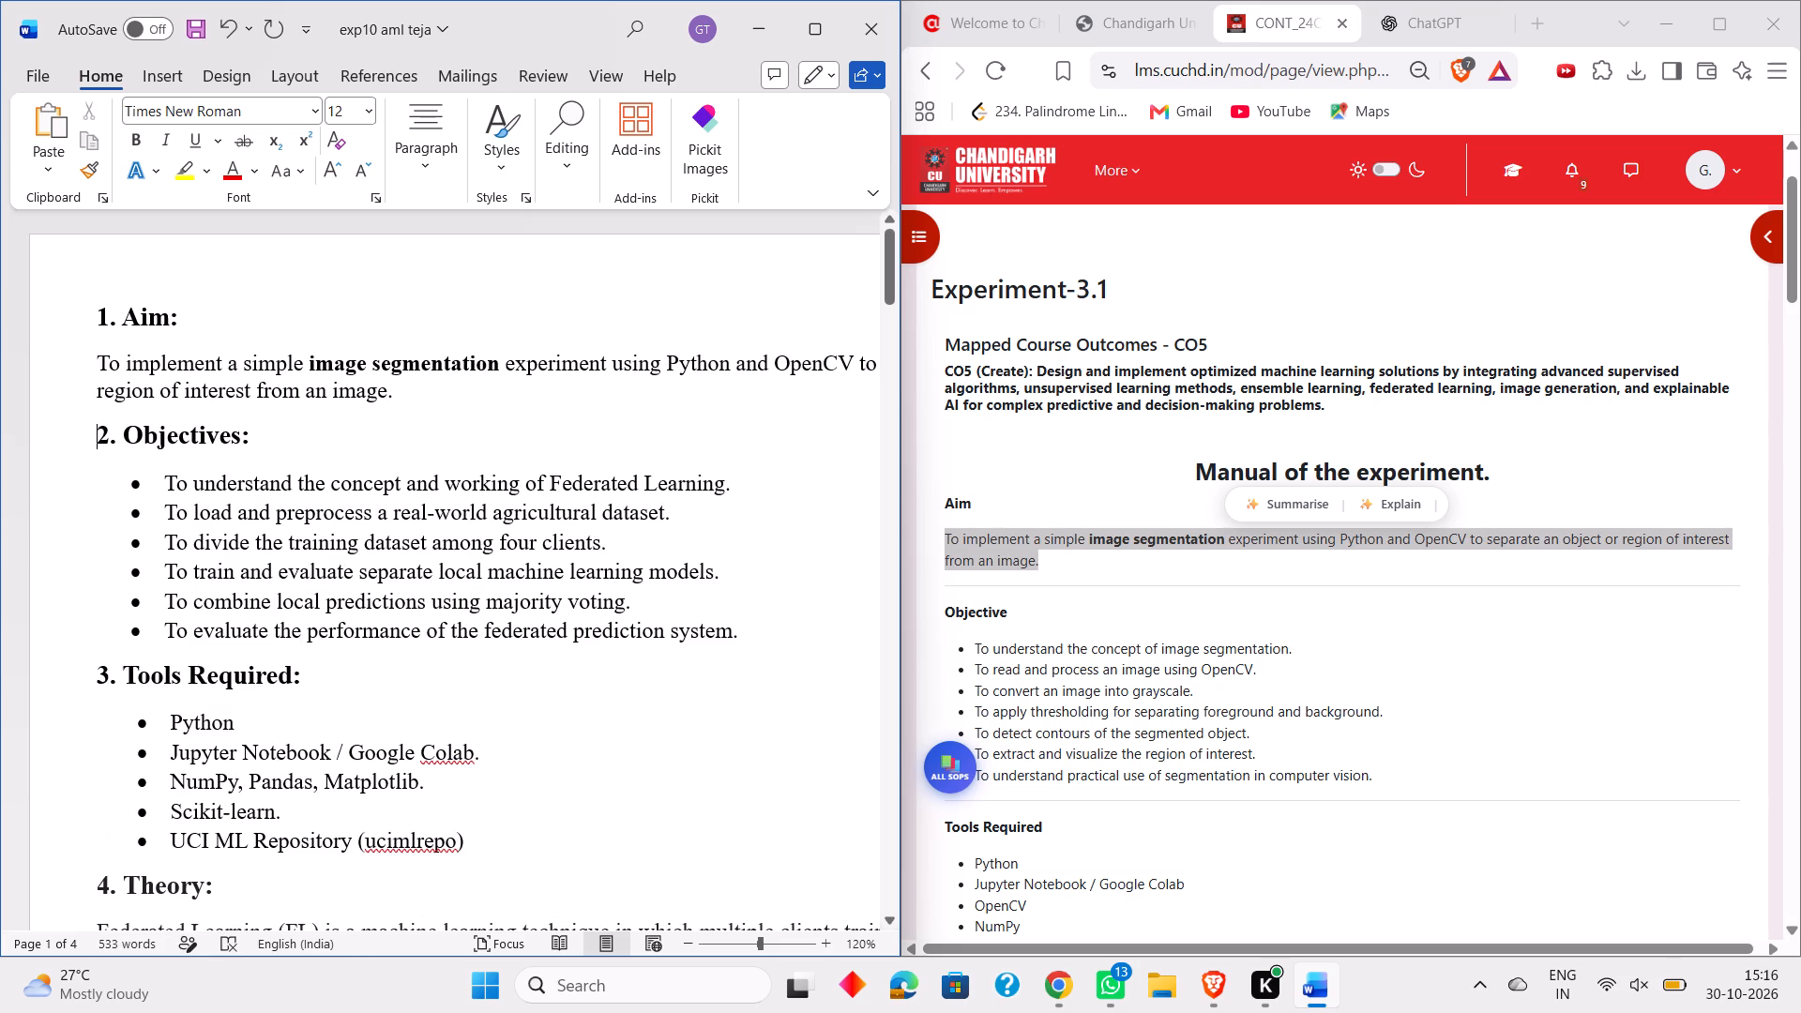
# Remove all bold formatting from the new Aim paragraph.
pyautogui.moveTo(417, 393); pyautogui.dragTo(78, 353)
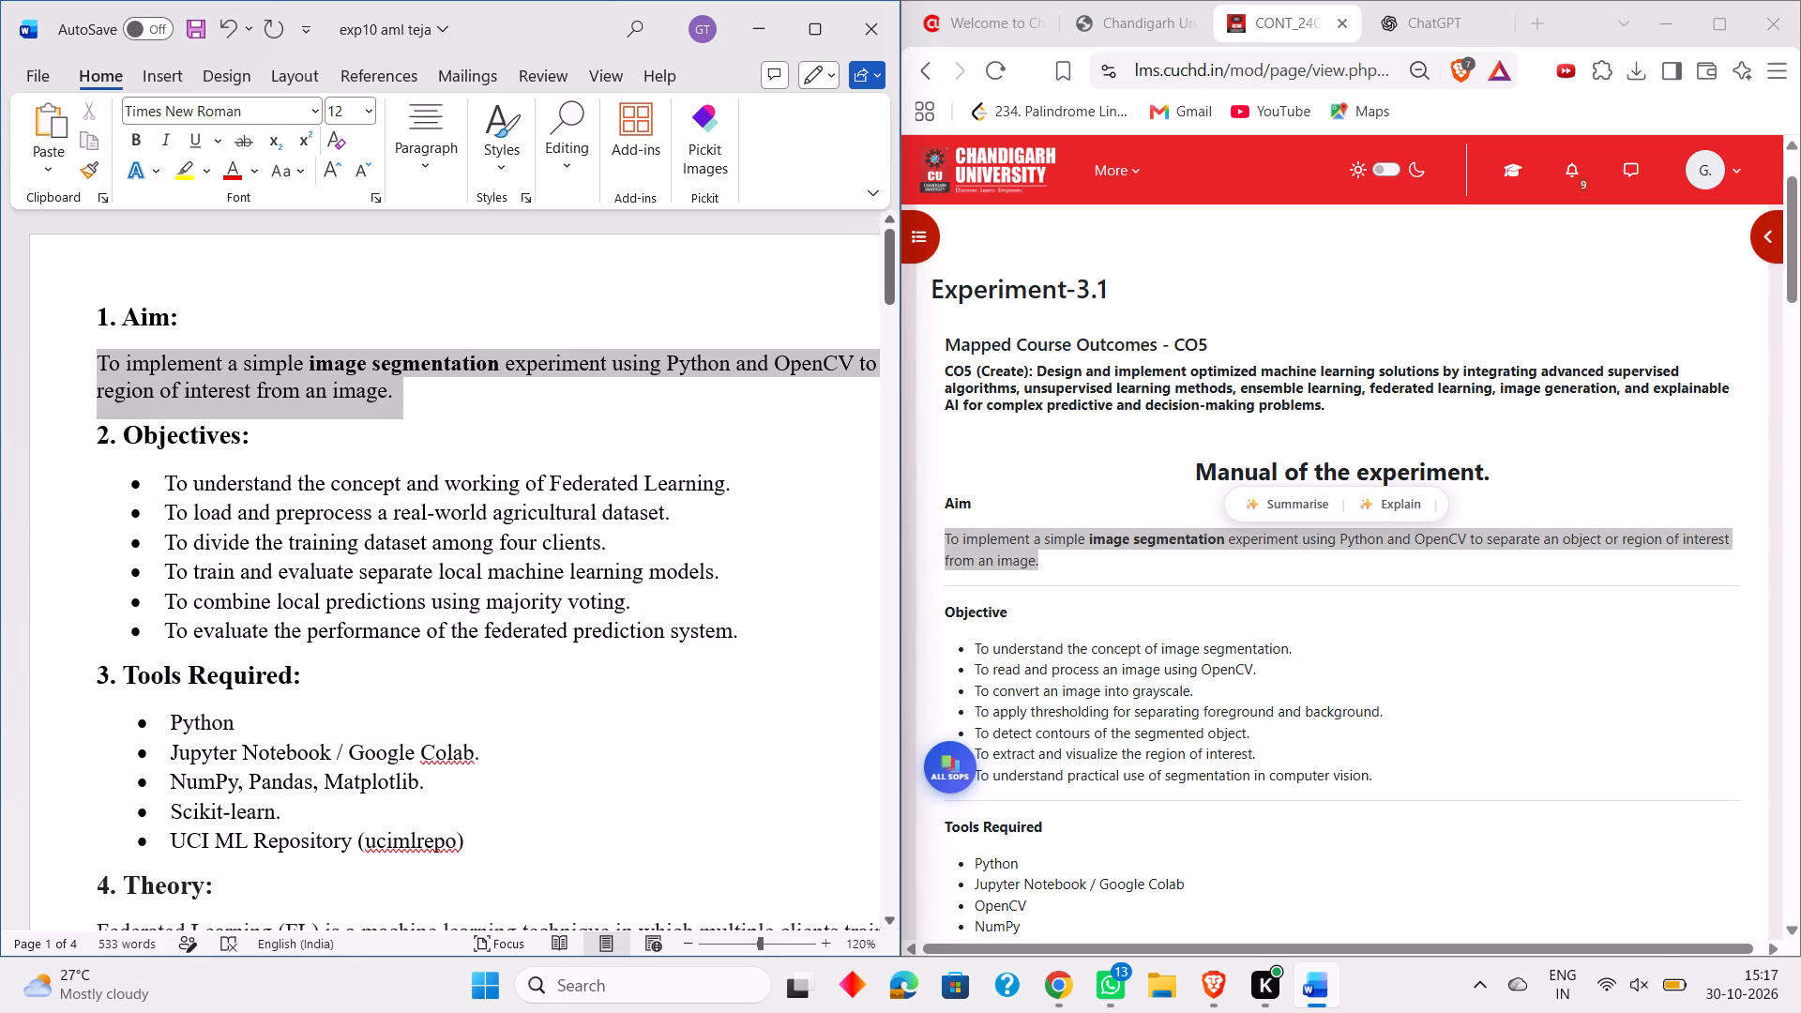
pyautogui.click(102, 317)
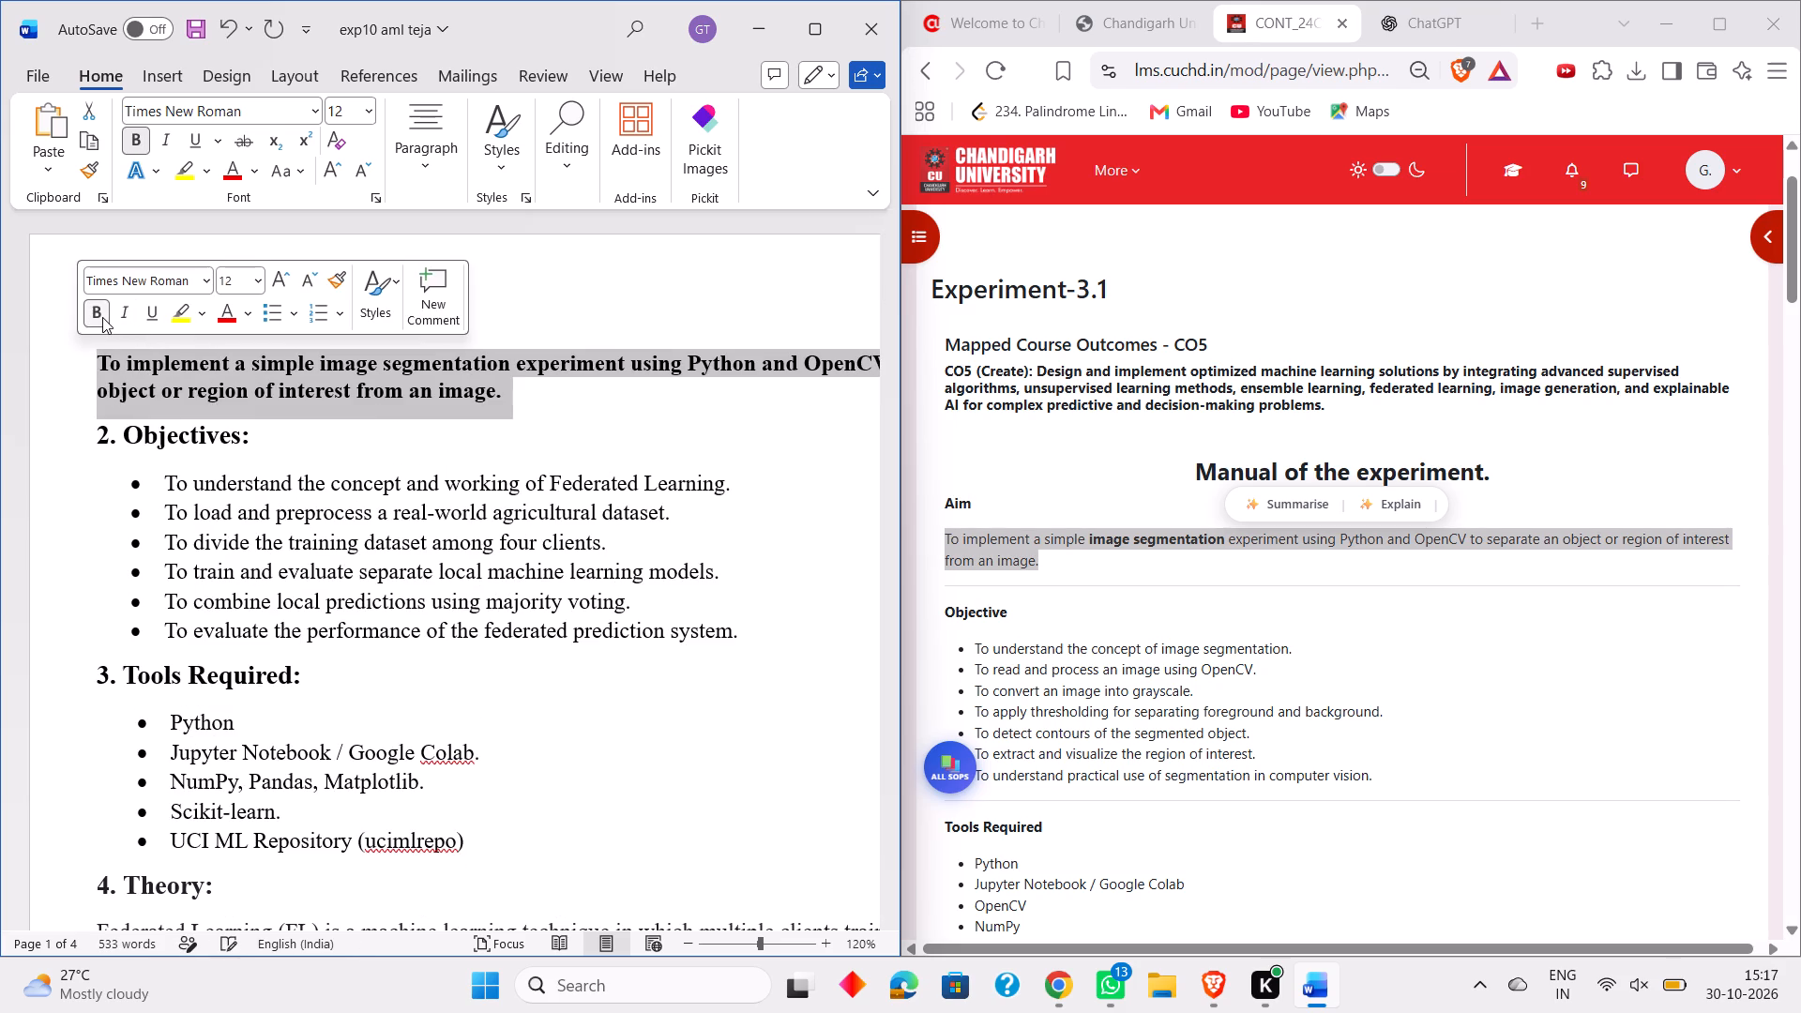
pyautogui.click(102, 317)
pyautogui.click(443, 397)
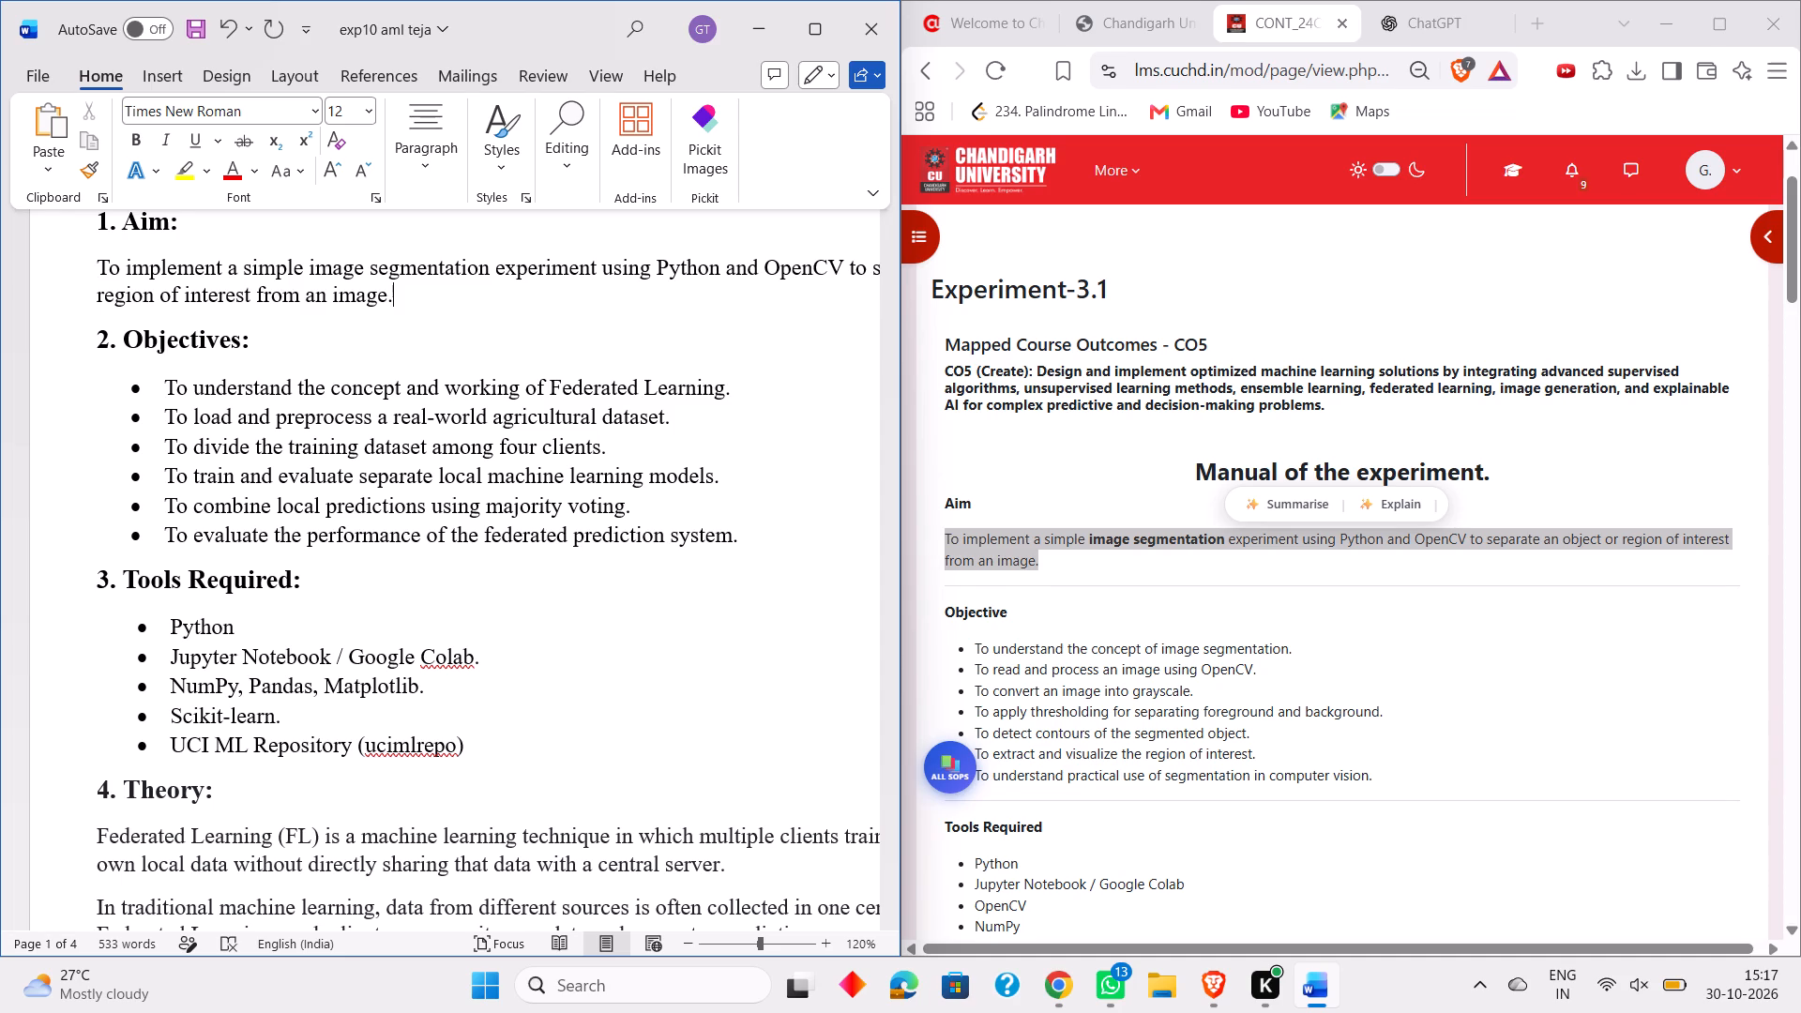
# Replace the report's Objectives list with the first five objectives from the experiment page, from understanding image segmentation to detecting contours.
pyautogui.scroll(-1, 1039, 665)
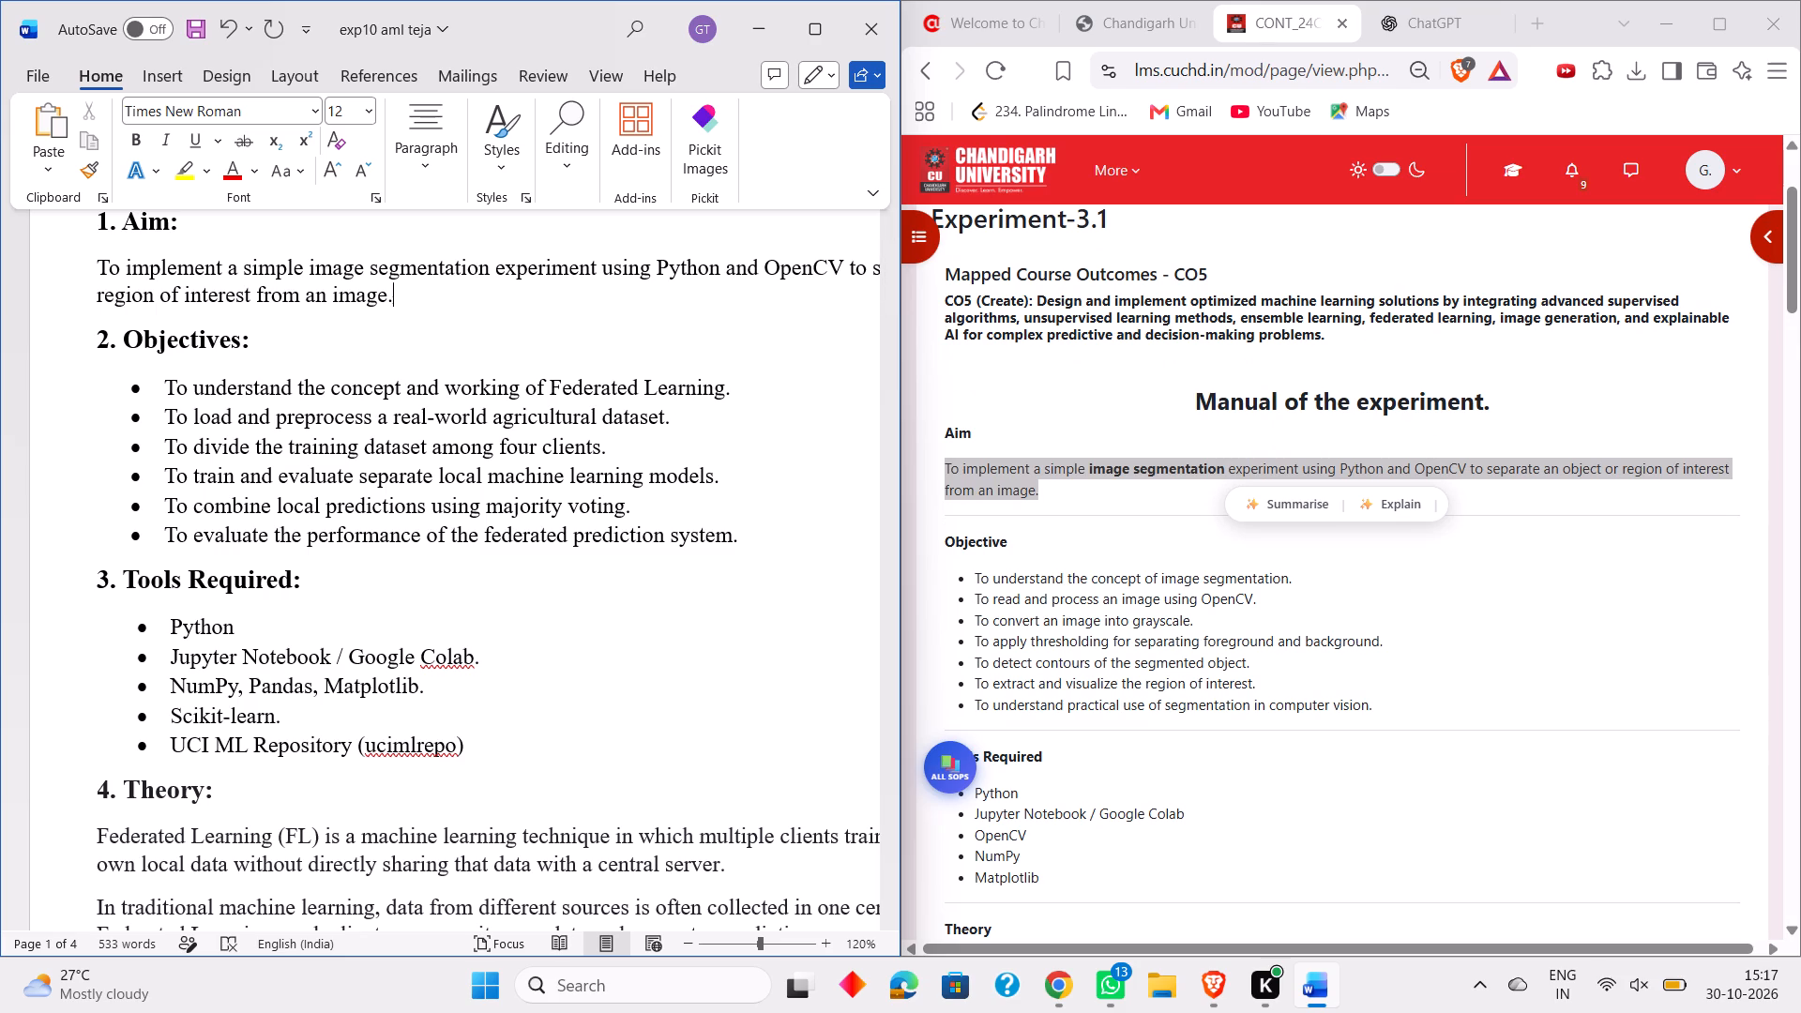
pyautogui.moveTo(976, 571); pyautogui.dragTo(1037, 634)
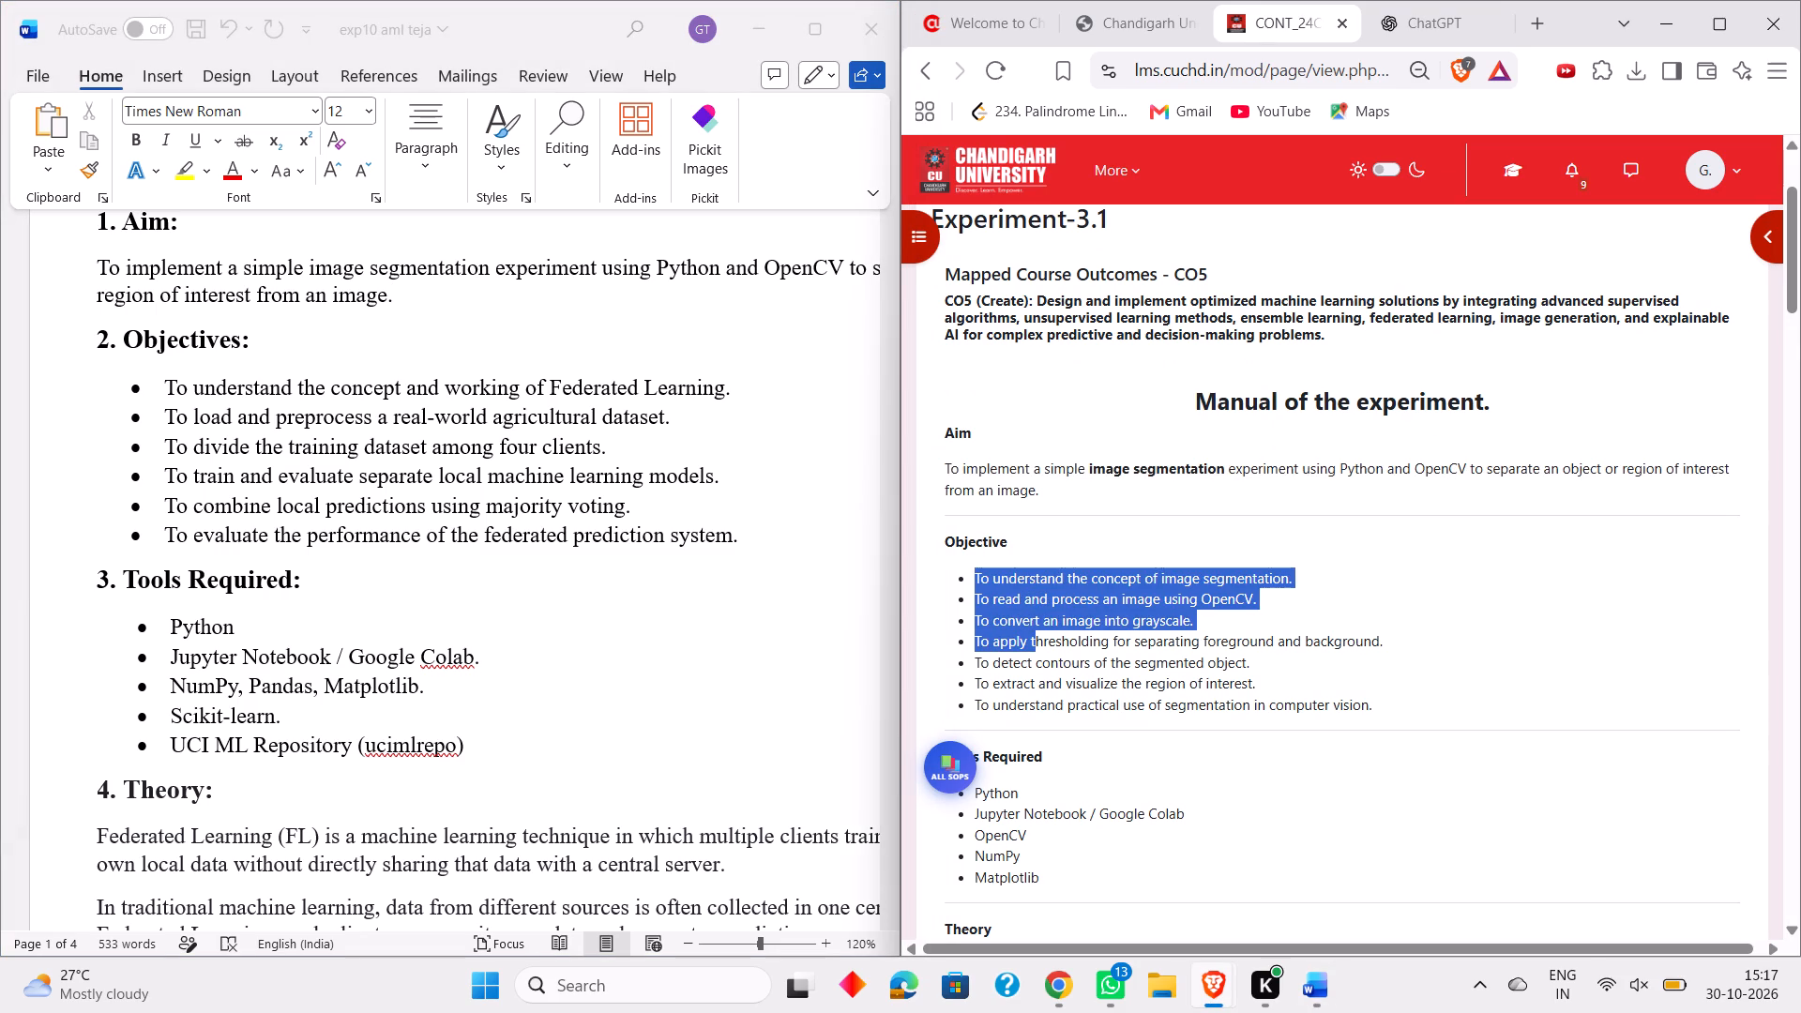
pyautogui.moveTo(1037, 634); pyautogui.dragTo(1268, 653)
pyautogui.hotkey('ctrl', 'c')
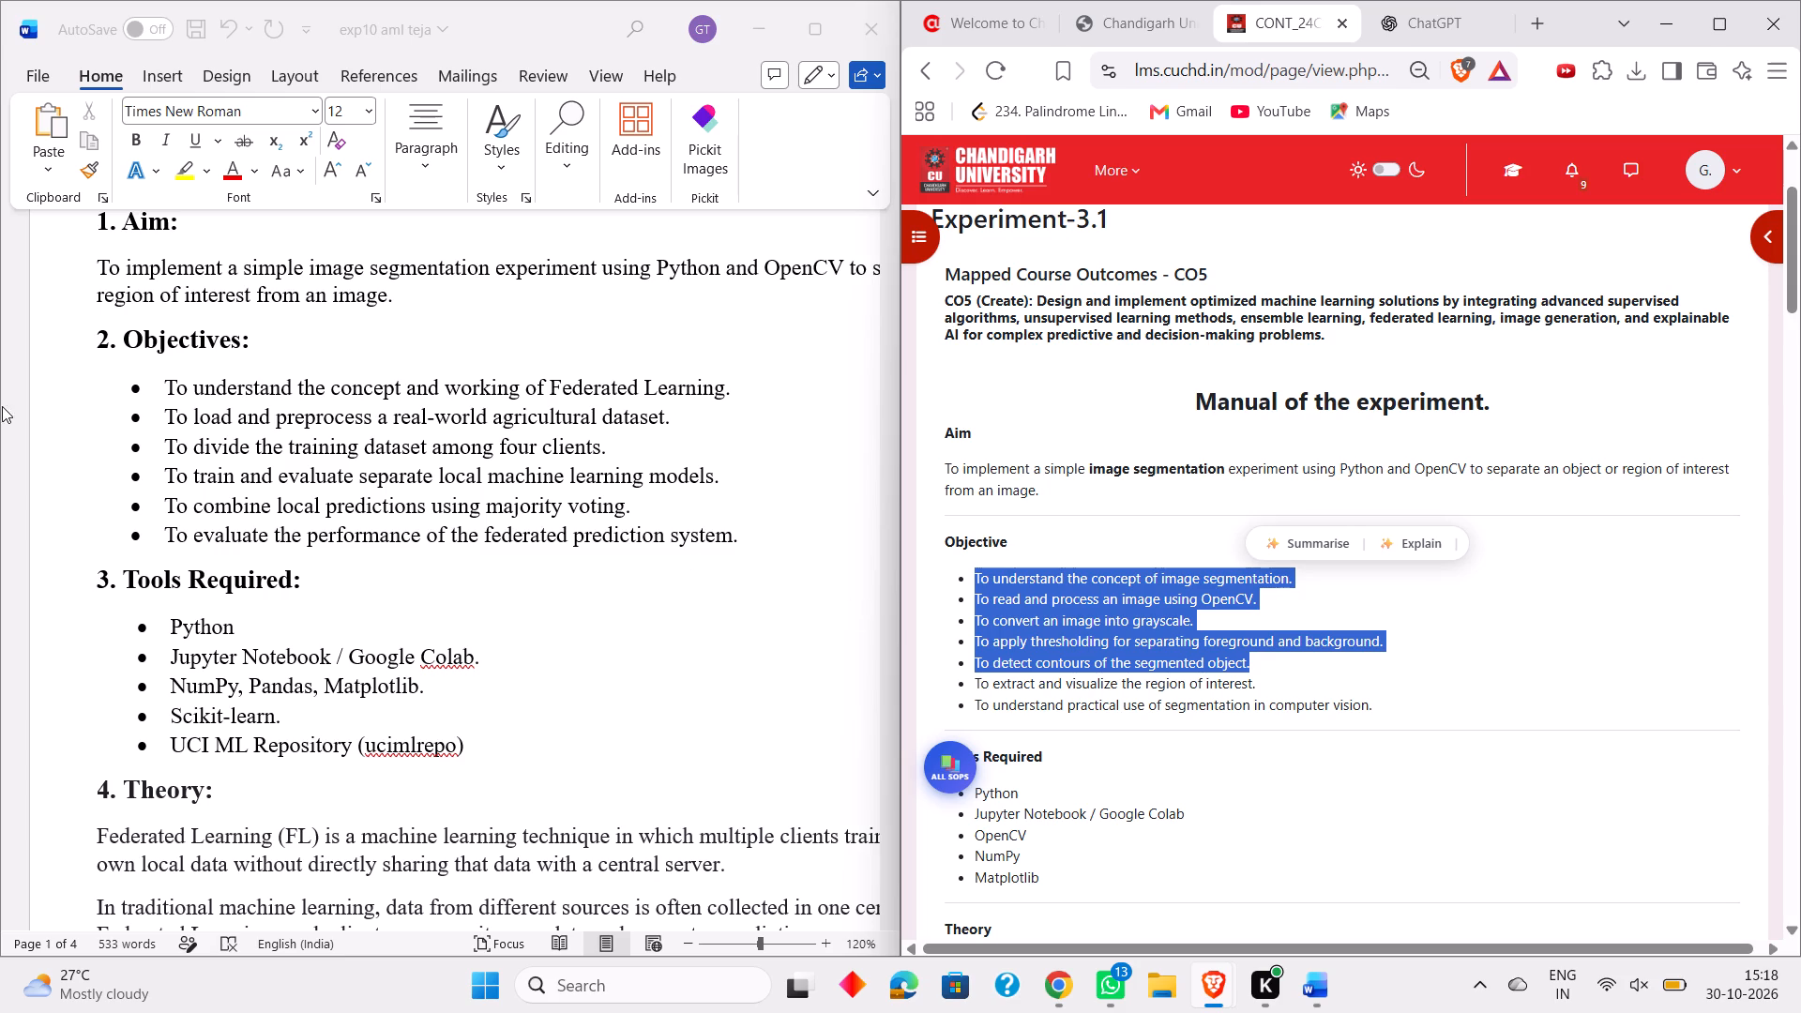
pyautogui.click(159, 386)
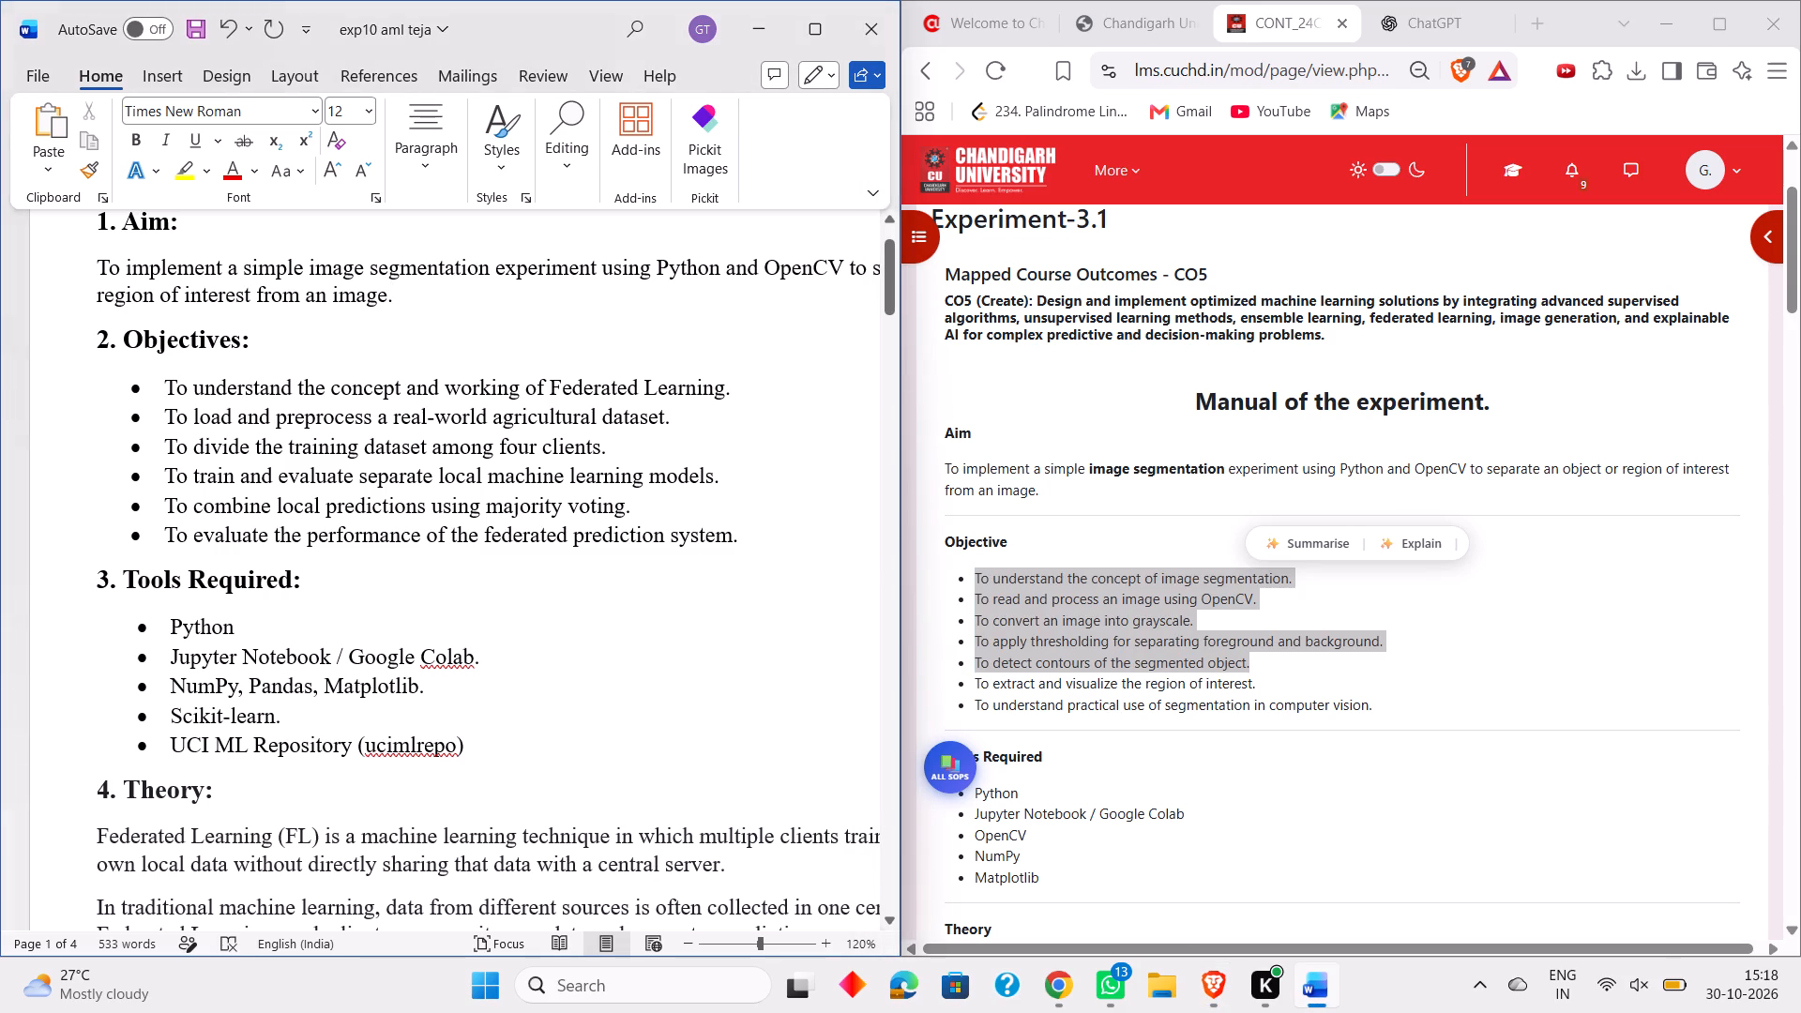
pyautogui.click(173, 383)
pyautogui.moveTo(159, 375); pyautogui.dragTo(762, 491)
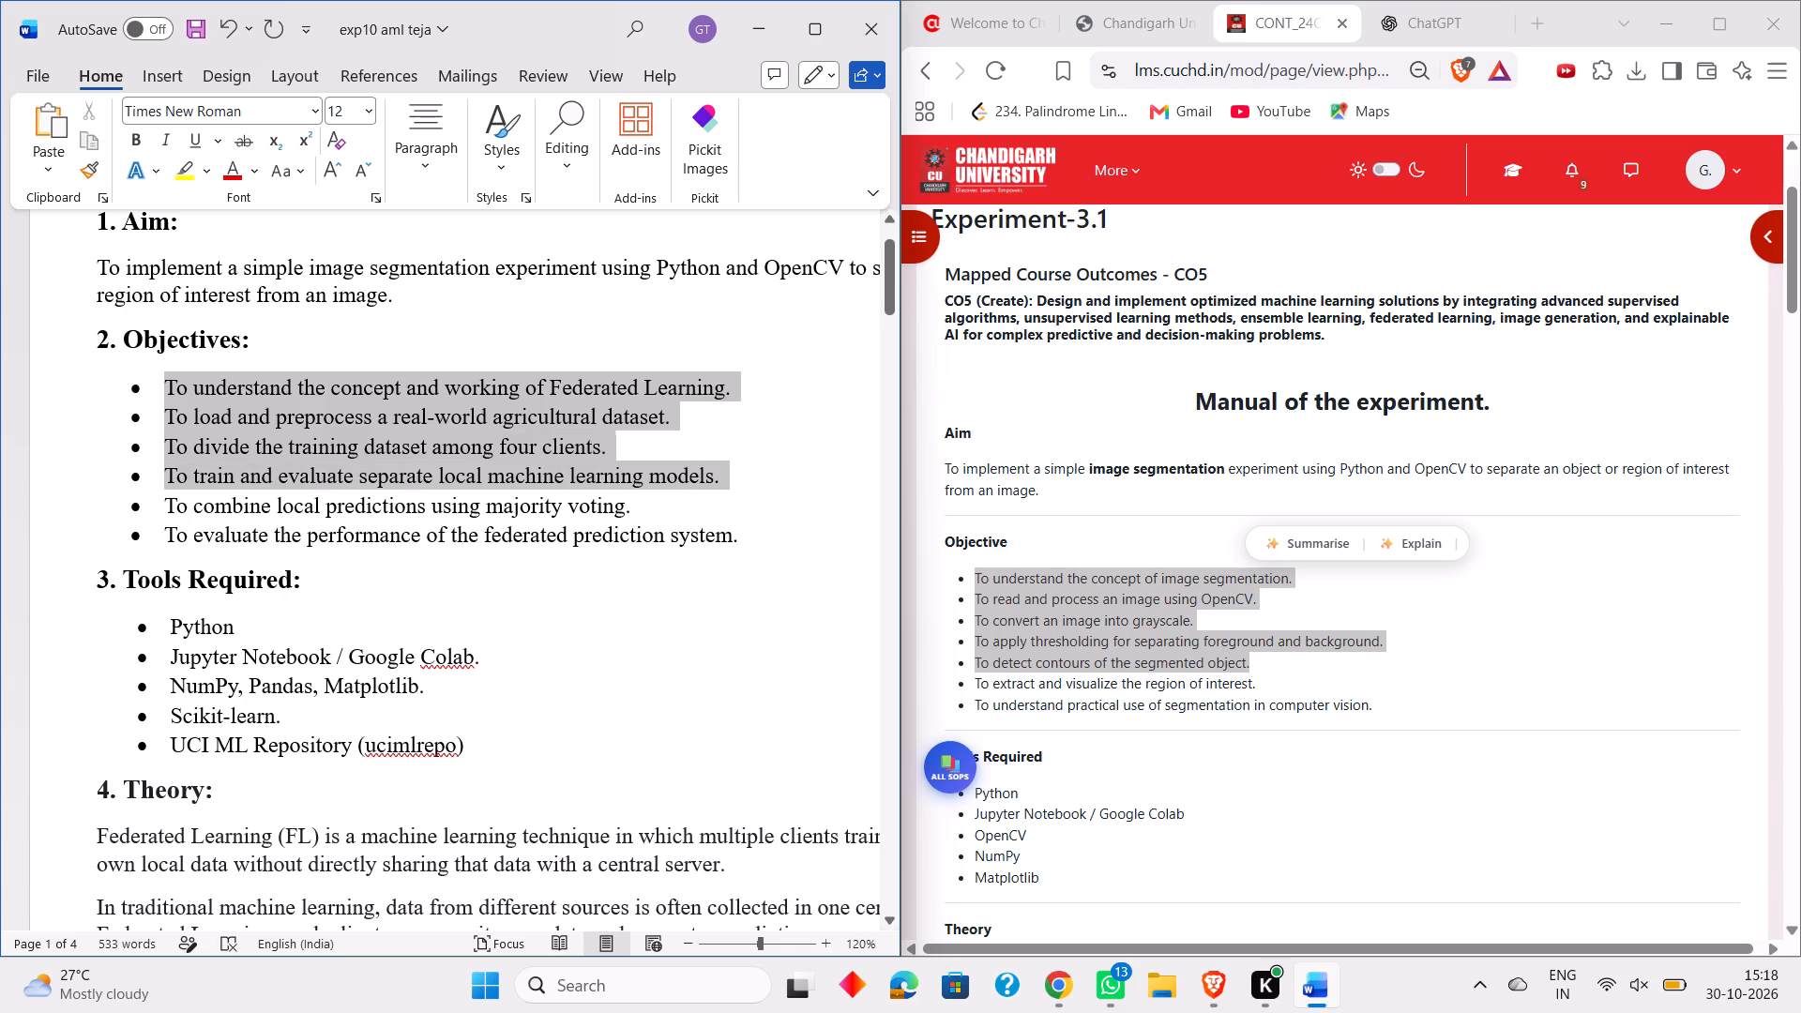
pyautogui.moveTo(762, 491); pyautogui.dragTo(802, 522)
pyautogui.hotkey('ctrl', 'v')
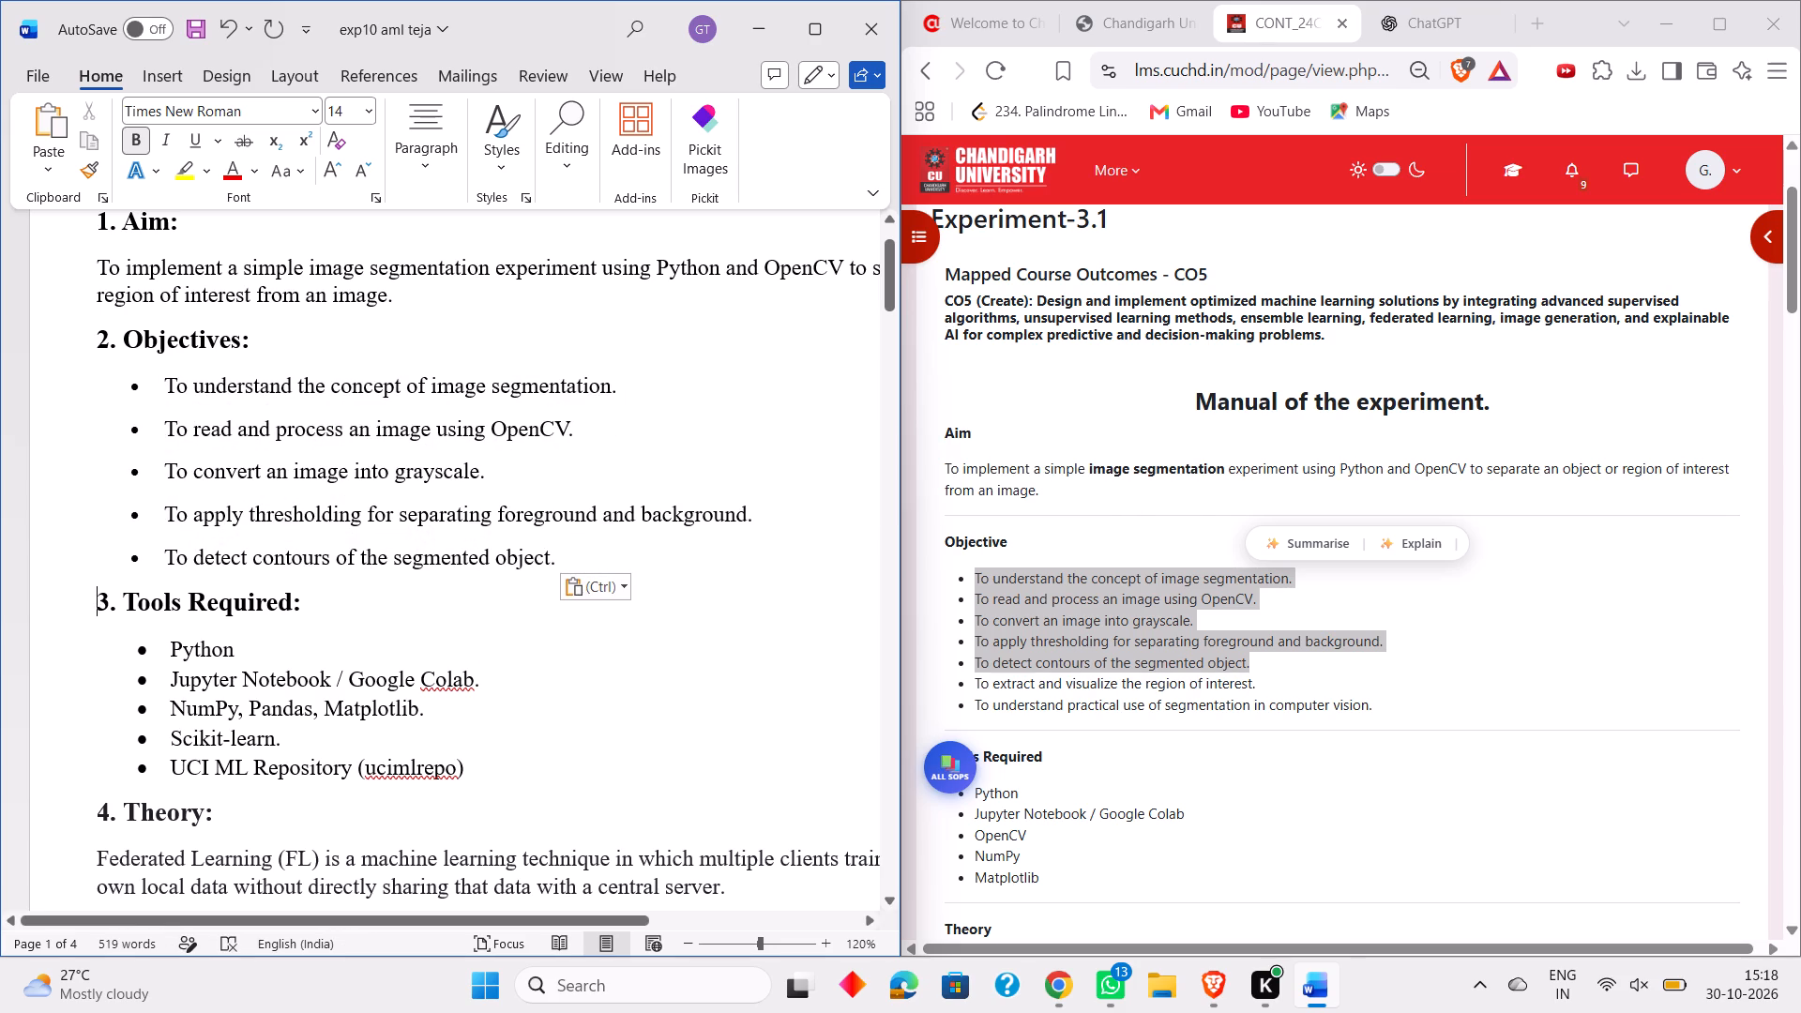
# Reapply bullets to the five objectives and reduce the list's indent so it sits closer to the margin.
pyautogui.moveTo(572, 553); pyautogui.dragTo(161, 384)
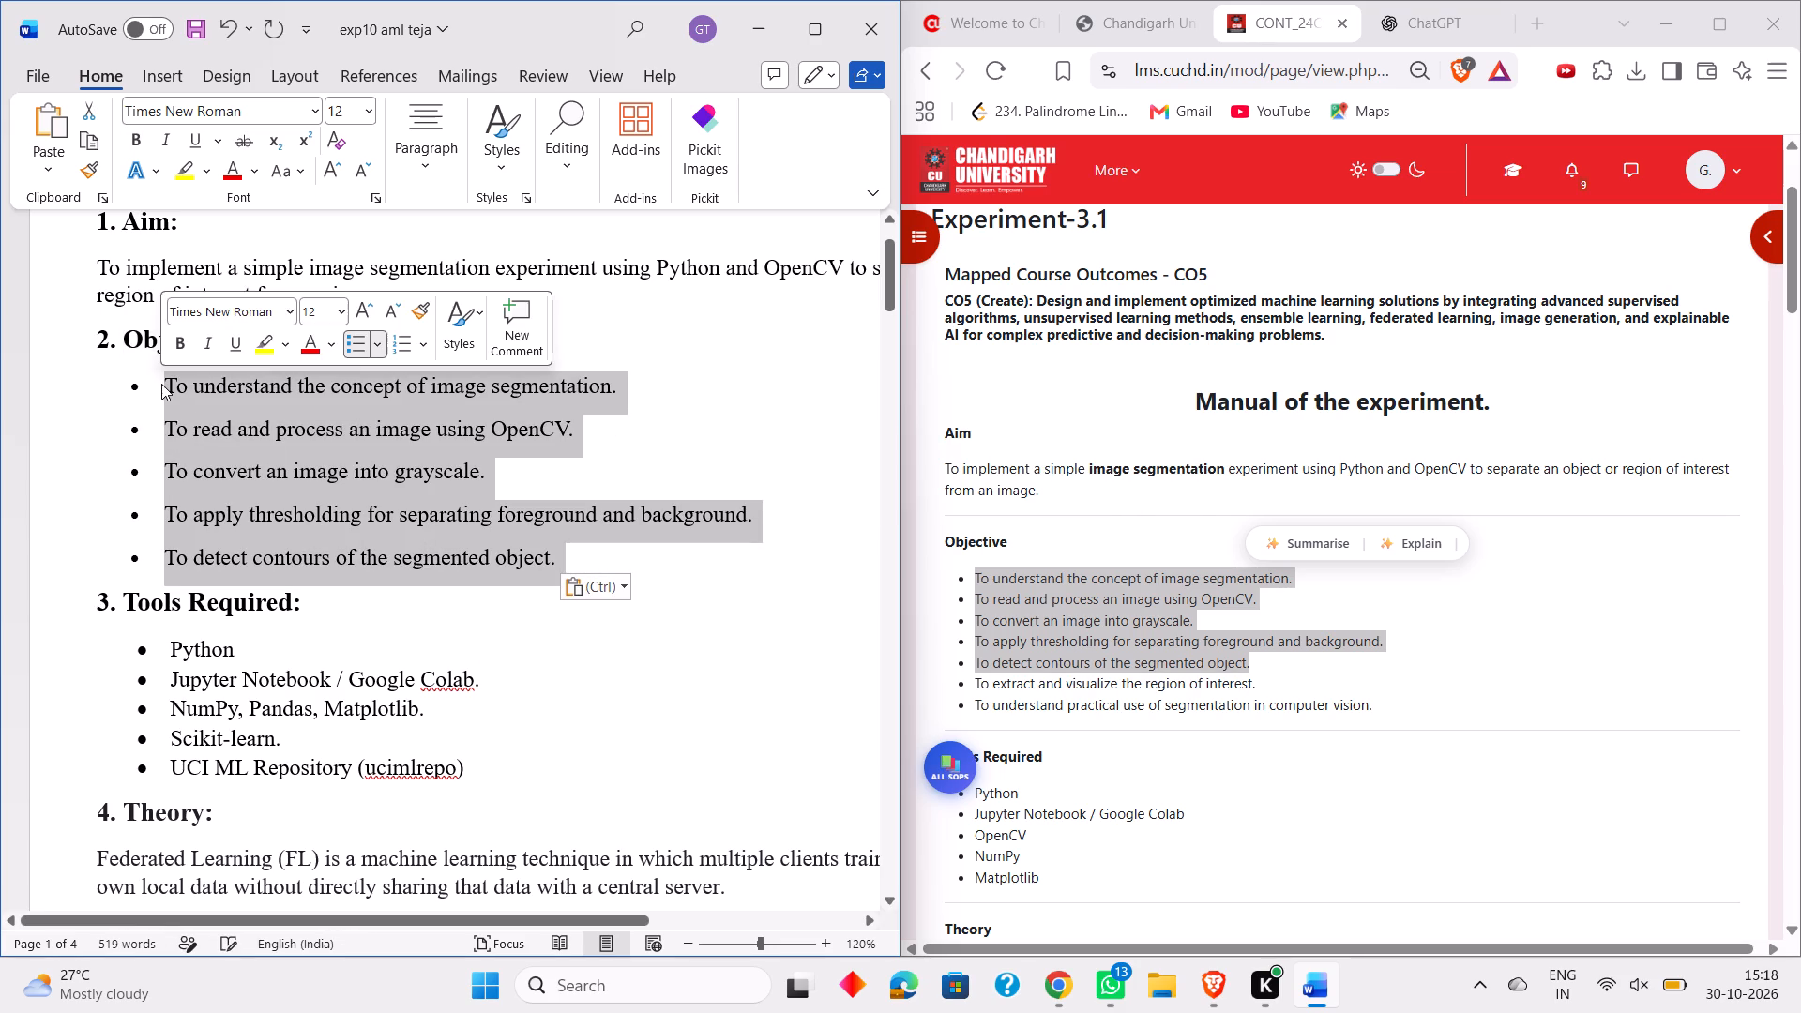
pyautogui.click(356, 343)
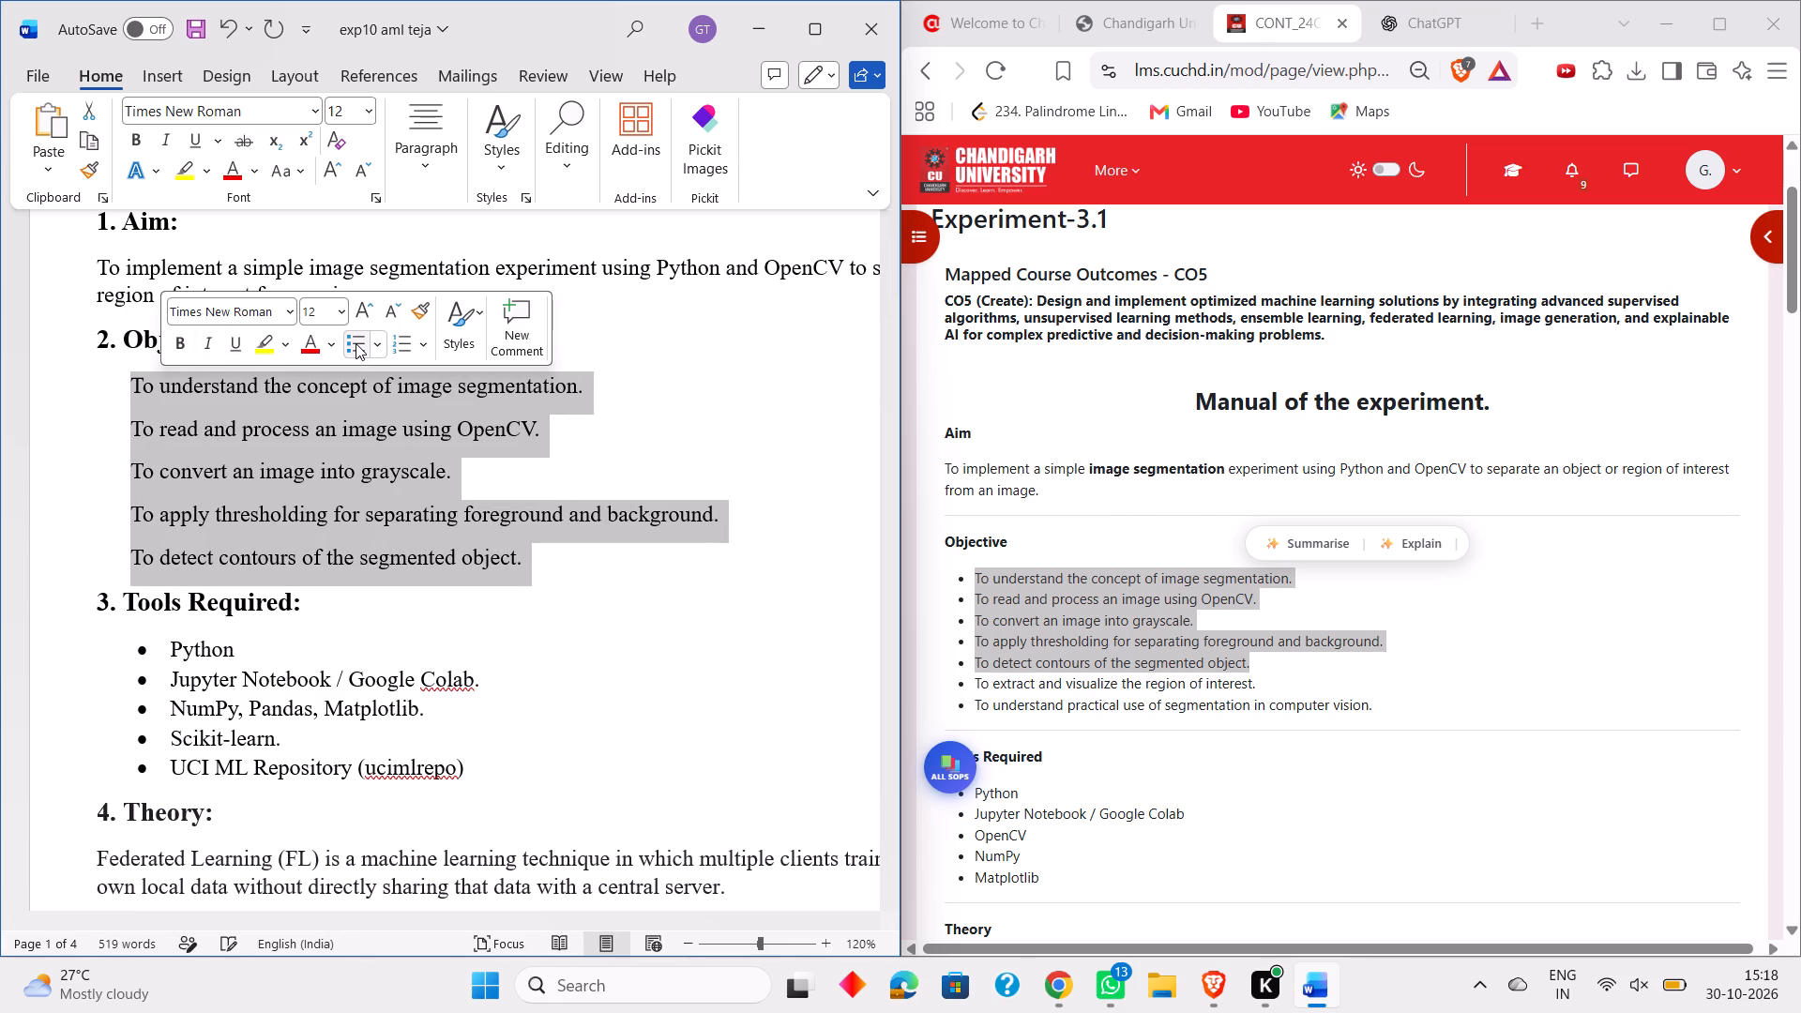
pyautogui.click(356, 343)
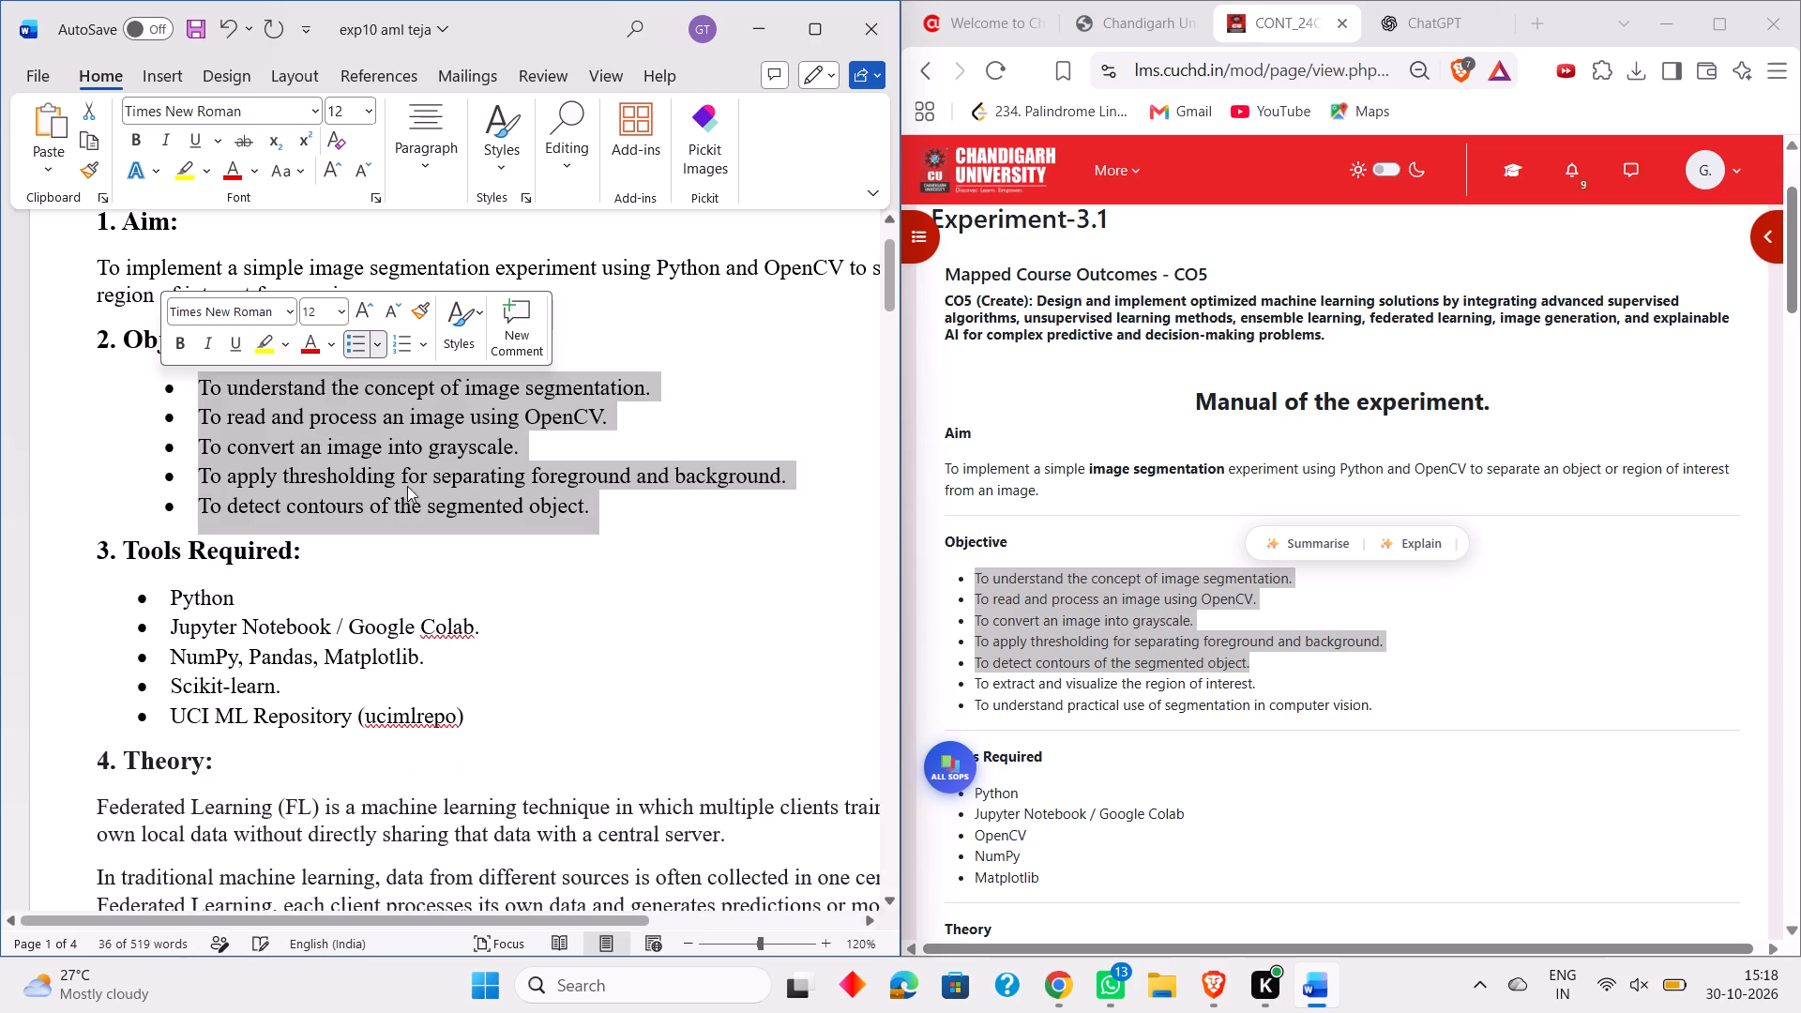
pyautogui.click(149, 415)
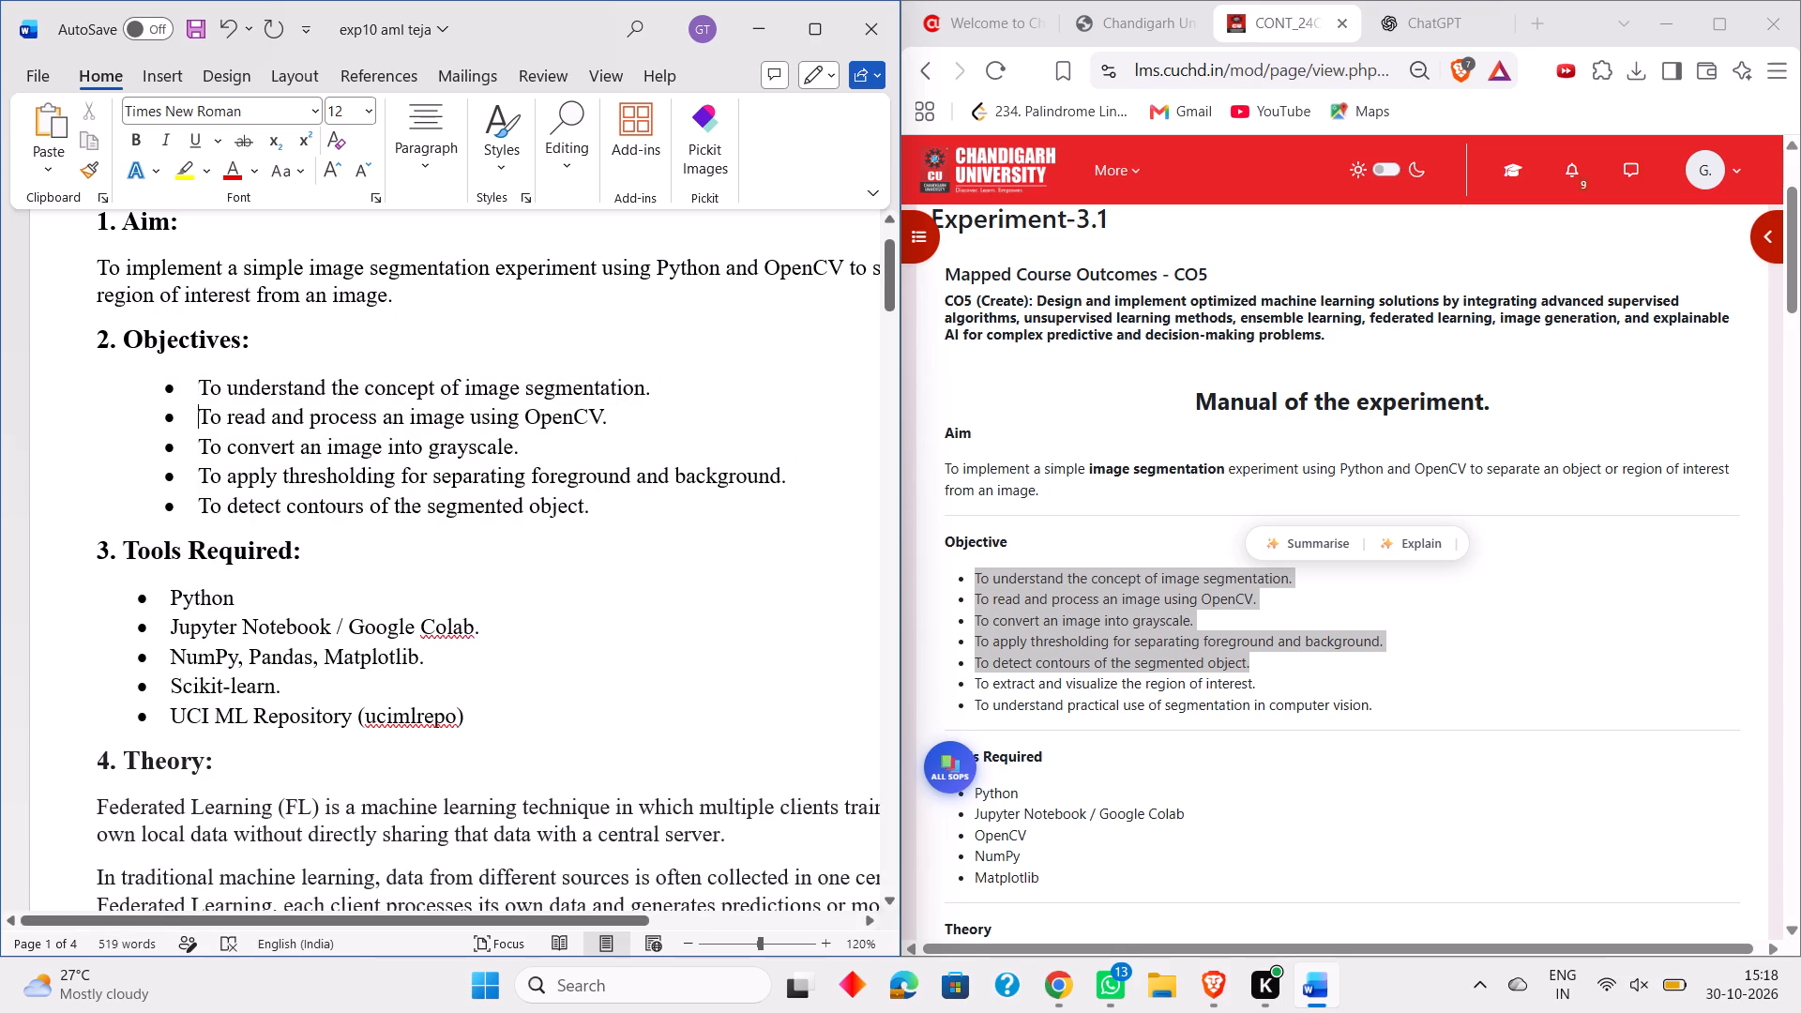
pyautogui.click(168, 416)
pyautogui.moveTo(168, 416); pyautogui.dragTo(115, 414)
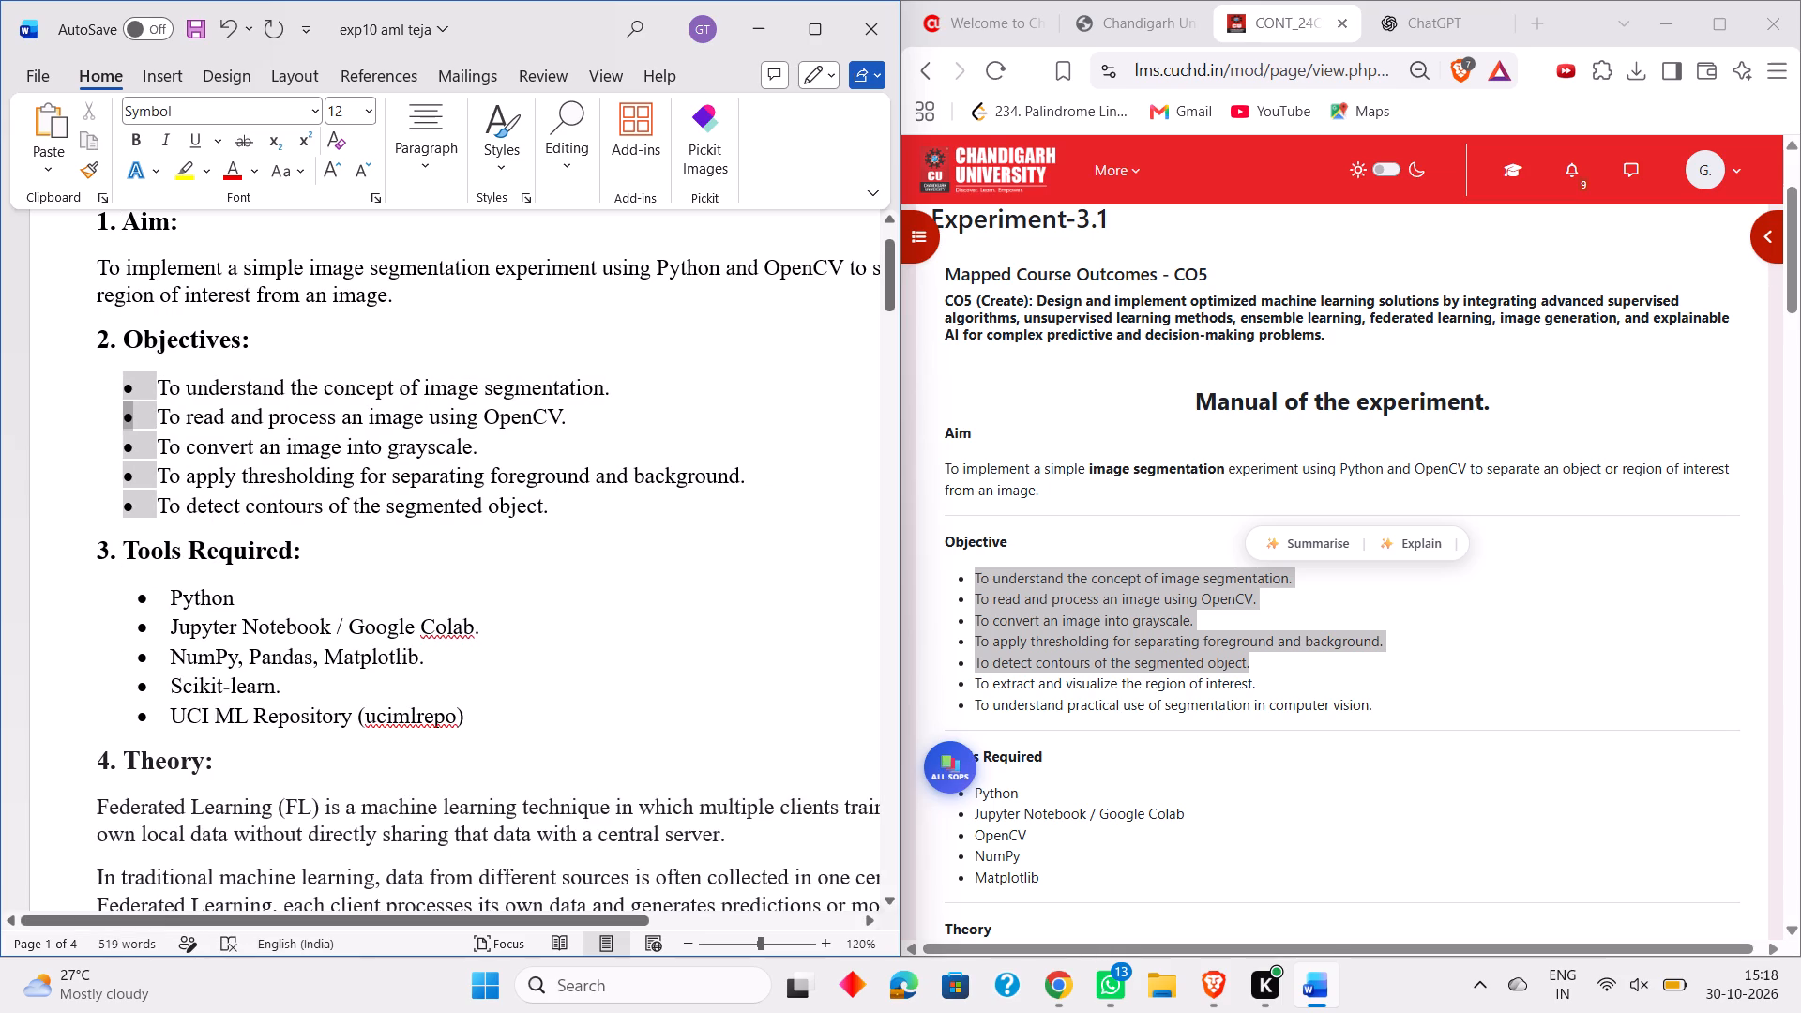
# Reduce the indent of the Tools Required list so its bullets line up with the Objectives bullets.
pyautogui.click(139, 596)
pyautogui.moveTo(139, 596); pyautogui.dragTo(117, 591)
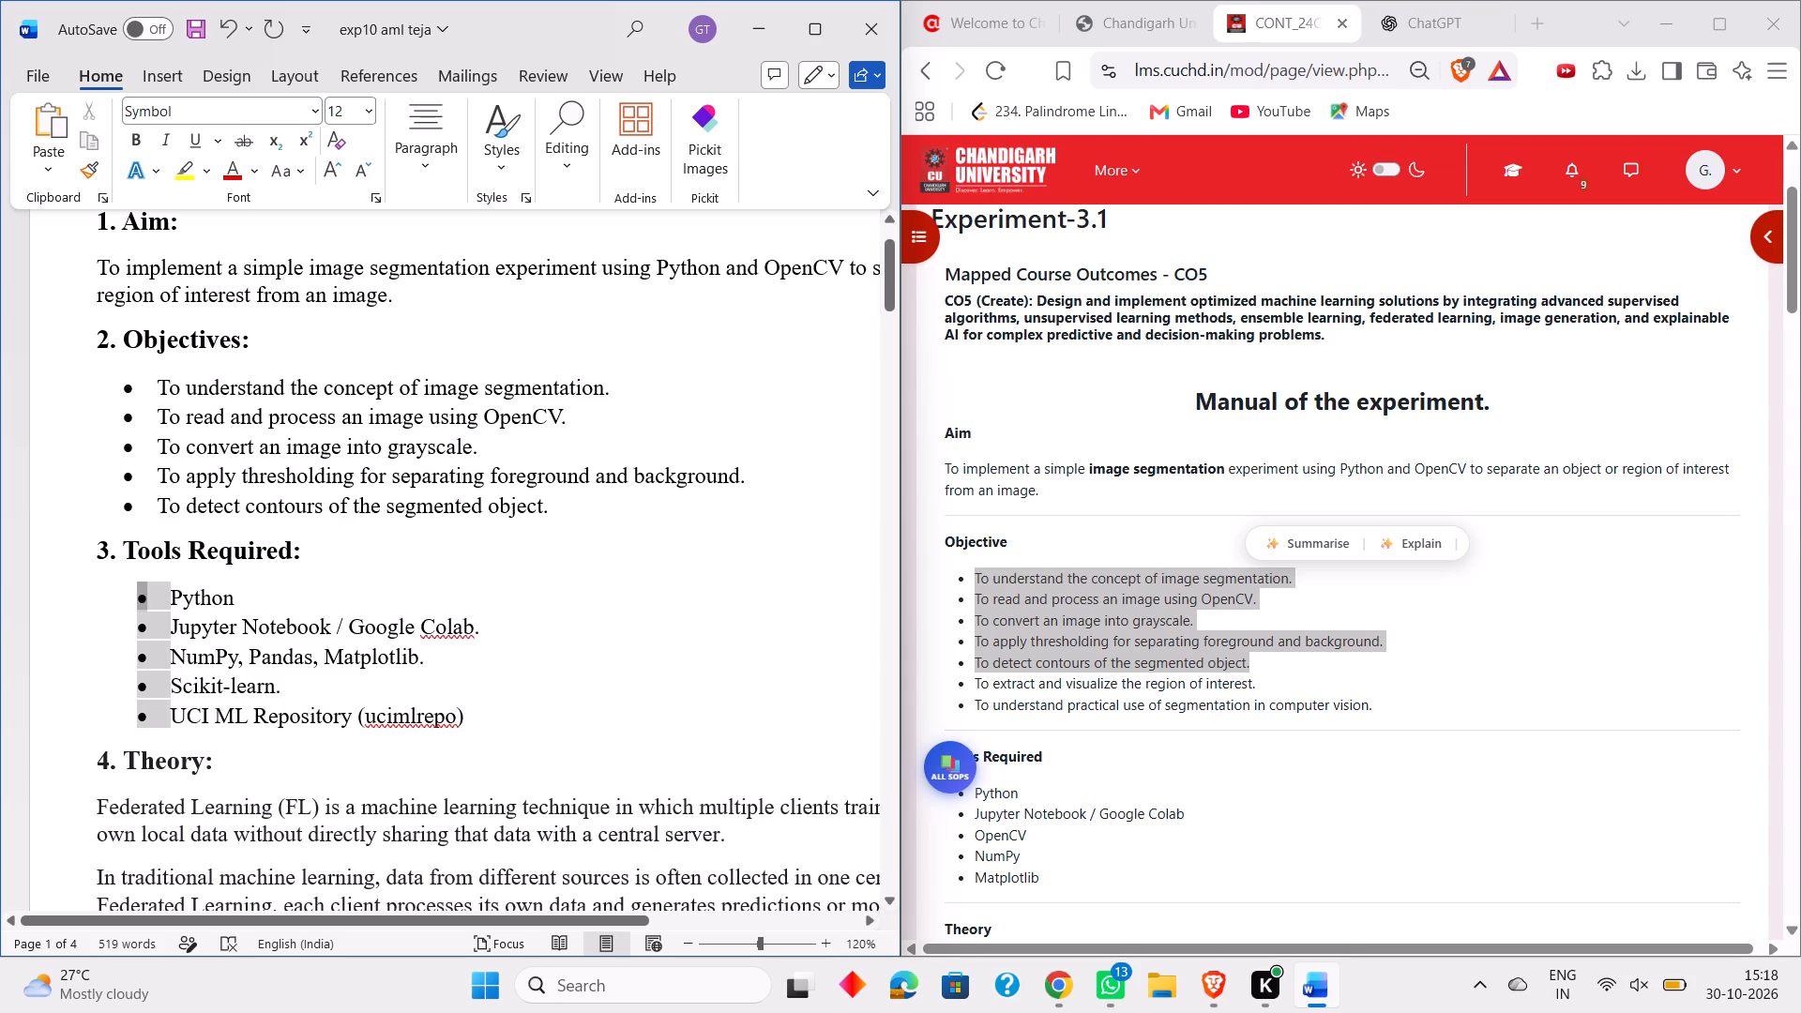
pyautogui.click(579, 658)
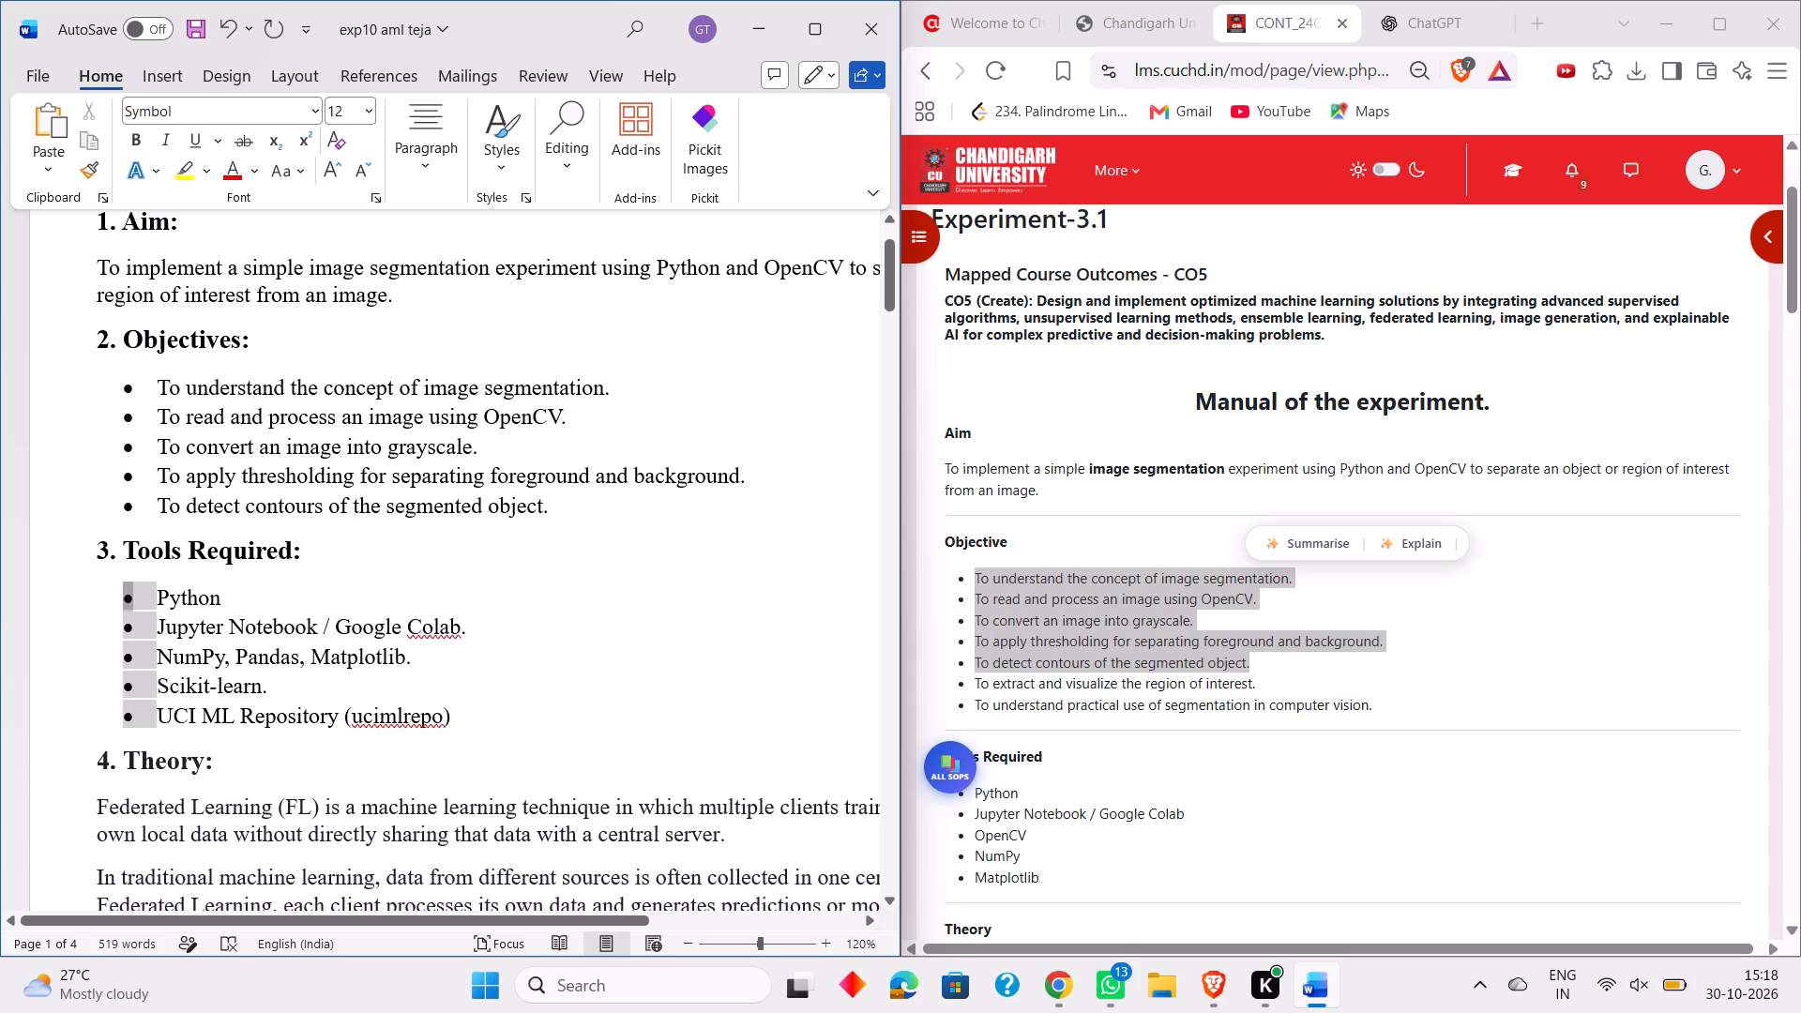
# Check the page's required tools and delete the UCI ML Repository (ucimlrepo) bullet from the report's Tools Required list.
pyautogui.scroll(-1, 1211, 876)
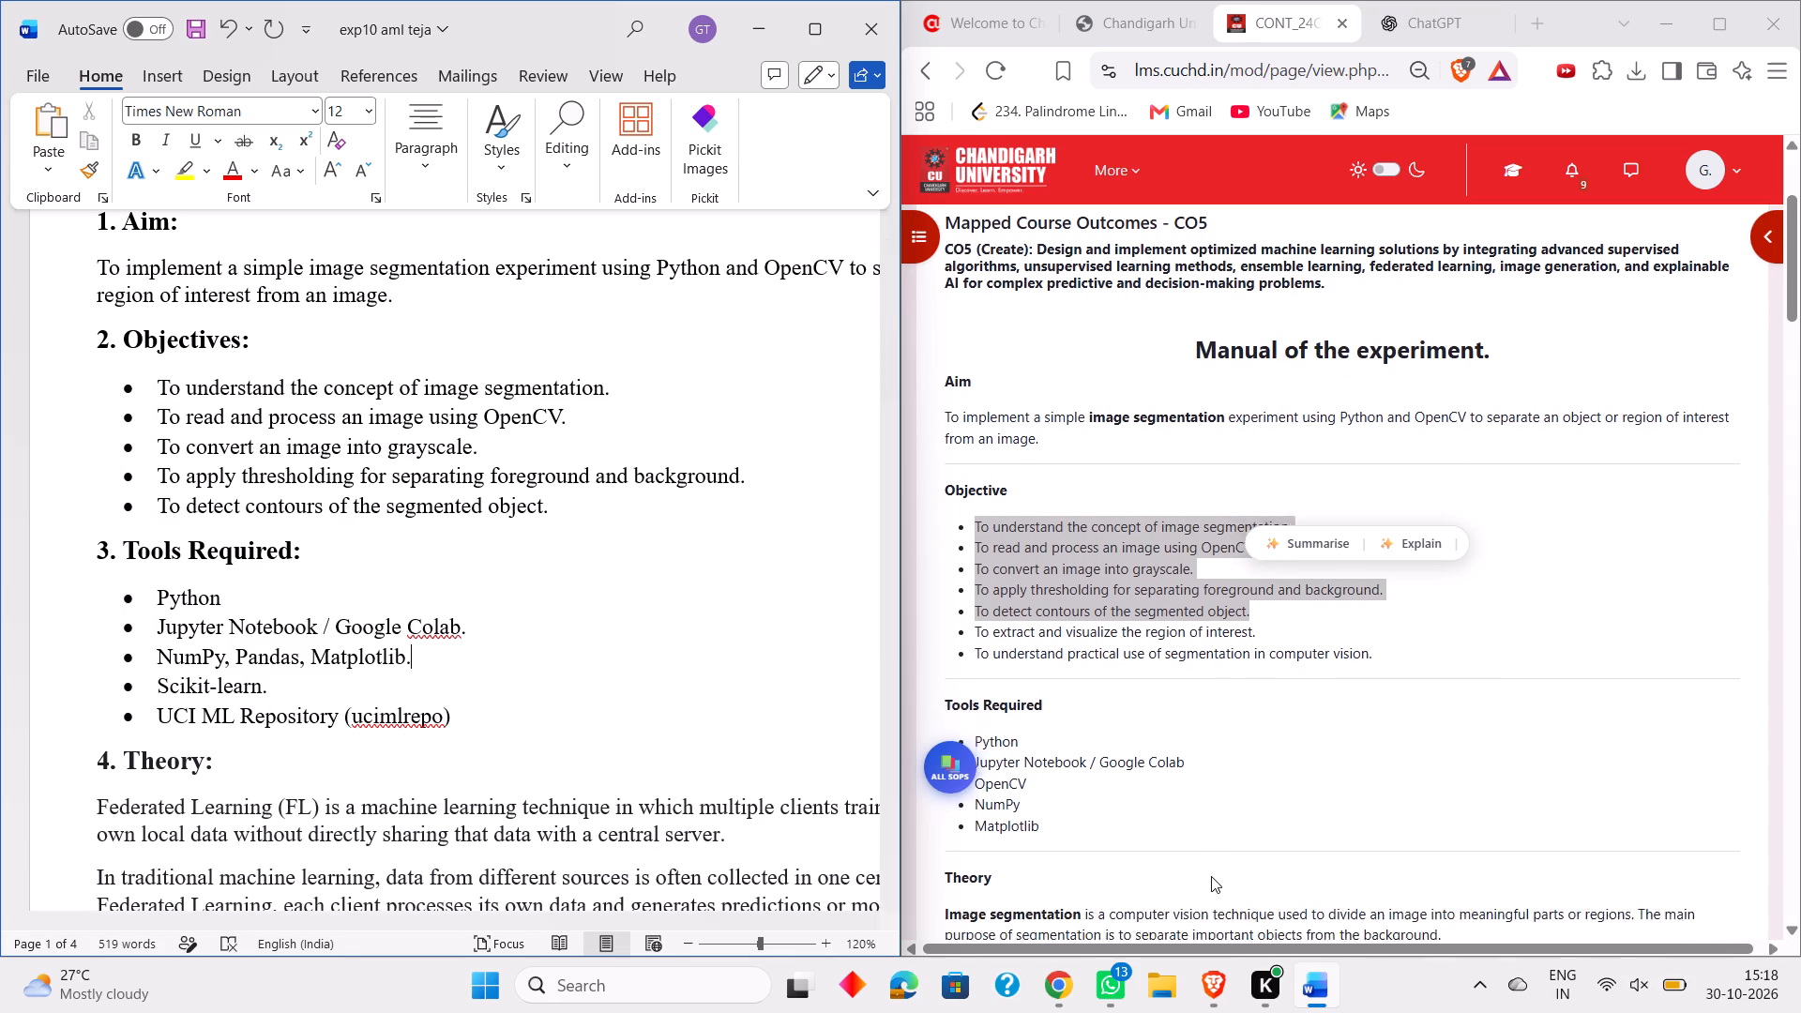
pyautogui.scroll(-1, 1211, 876)
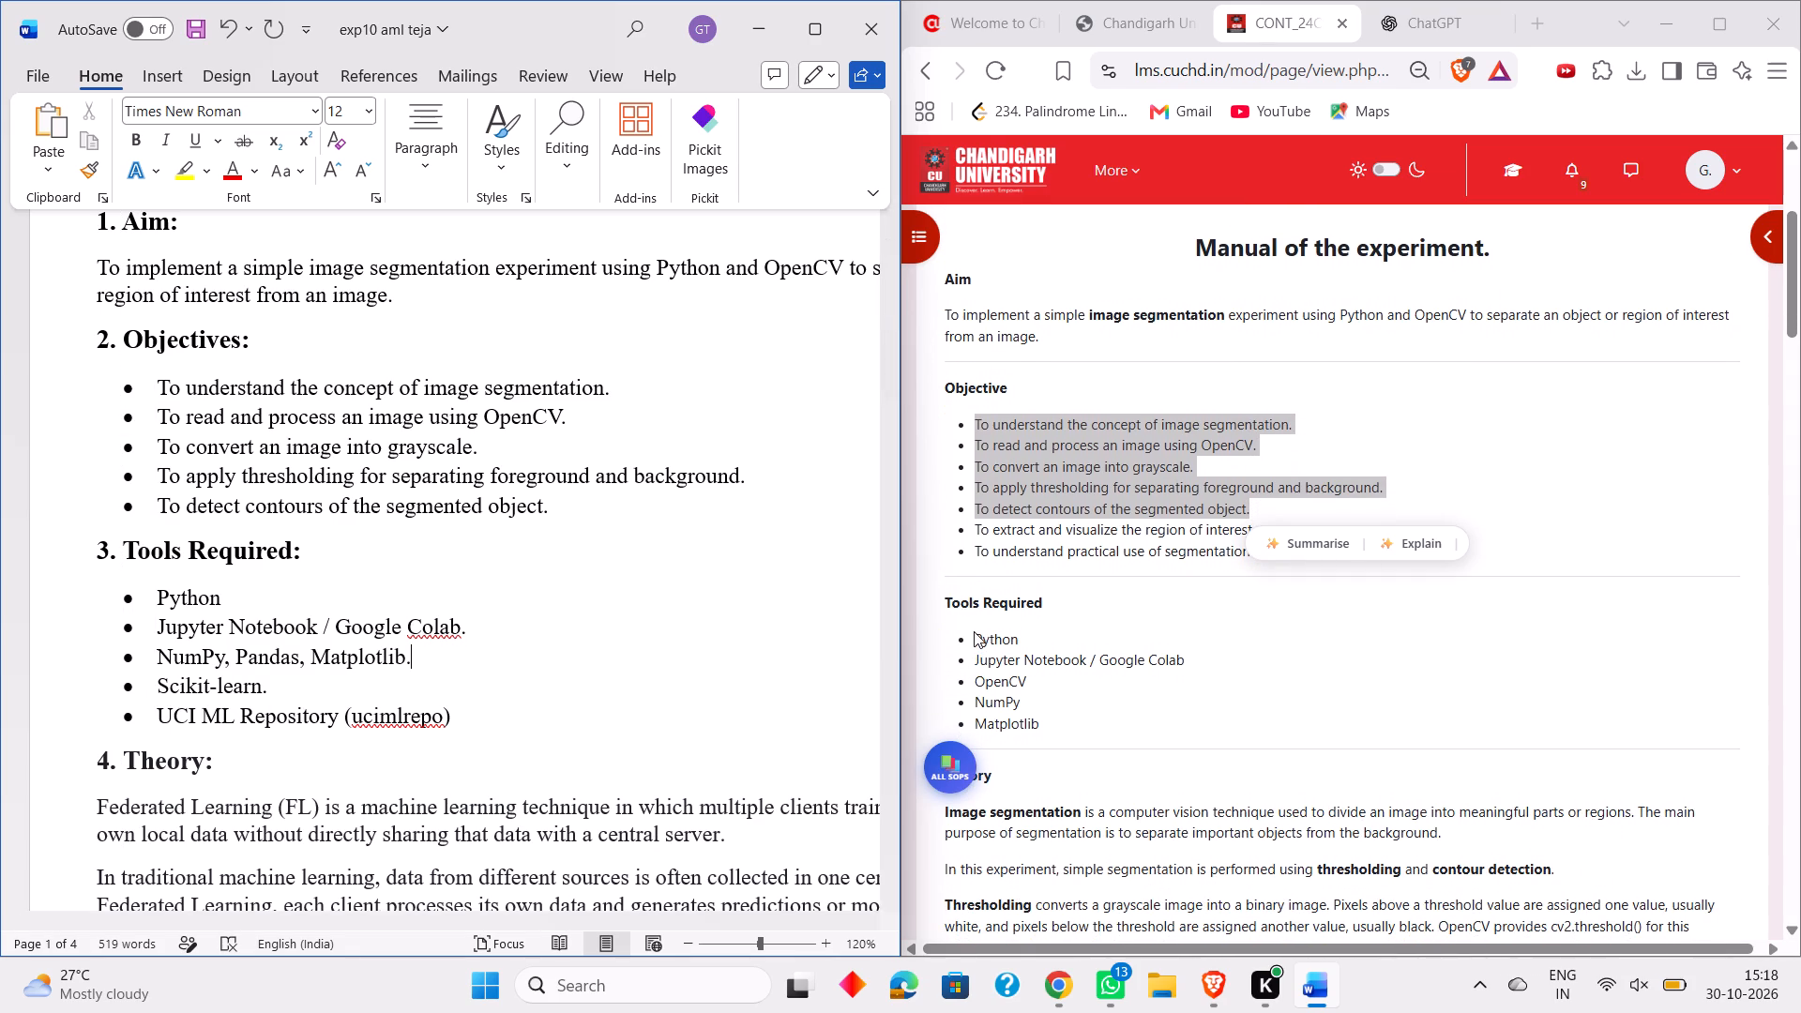
pyautogui.moveTo(974, 631); pyautogui.dragTo(1049, 723)
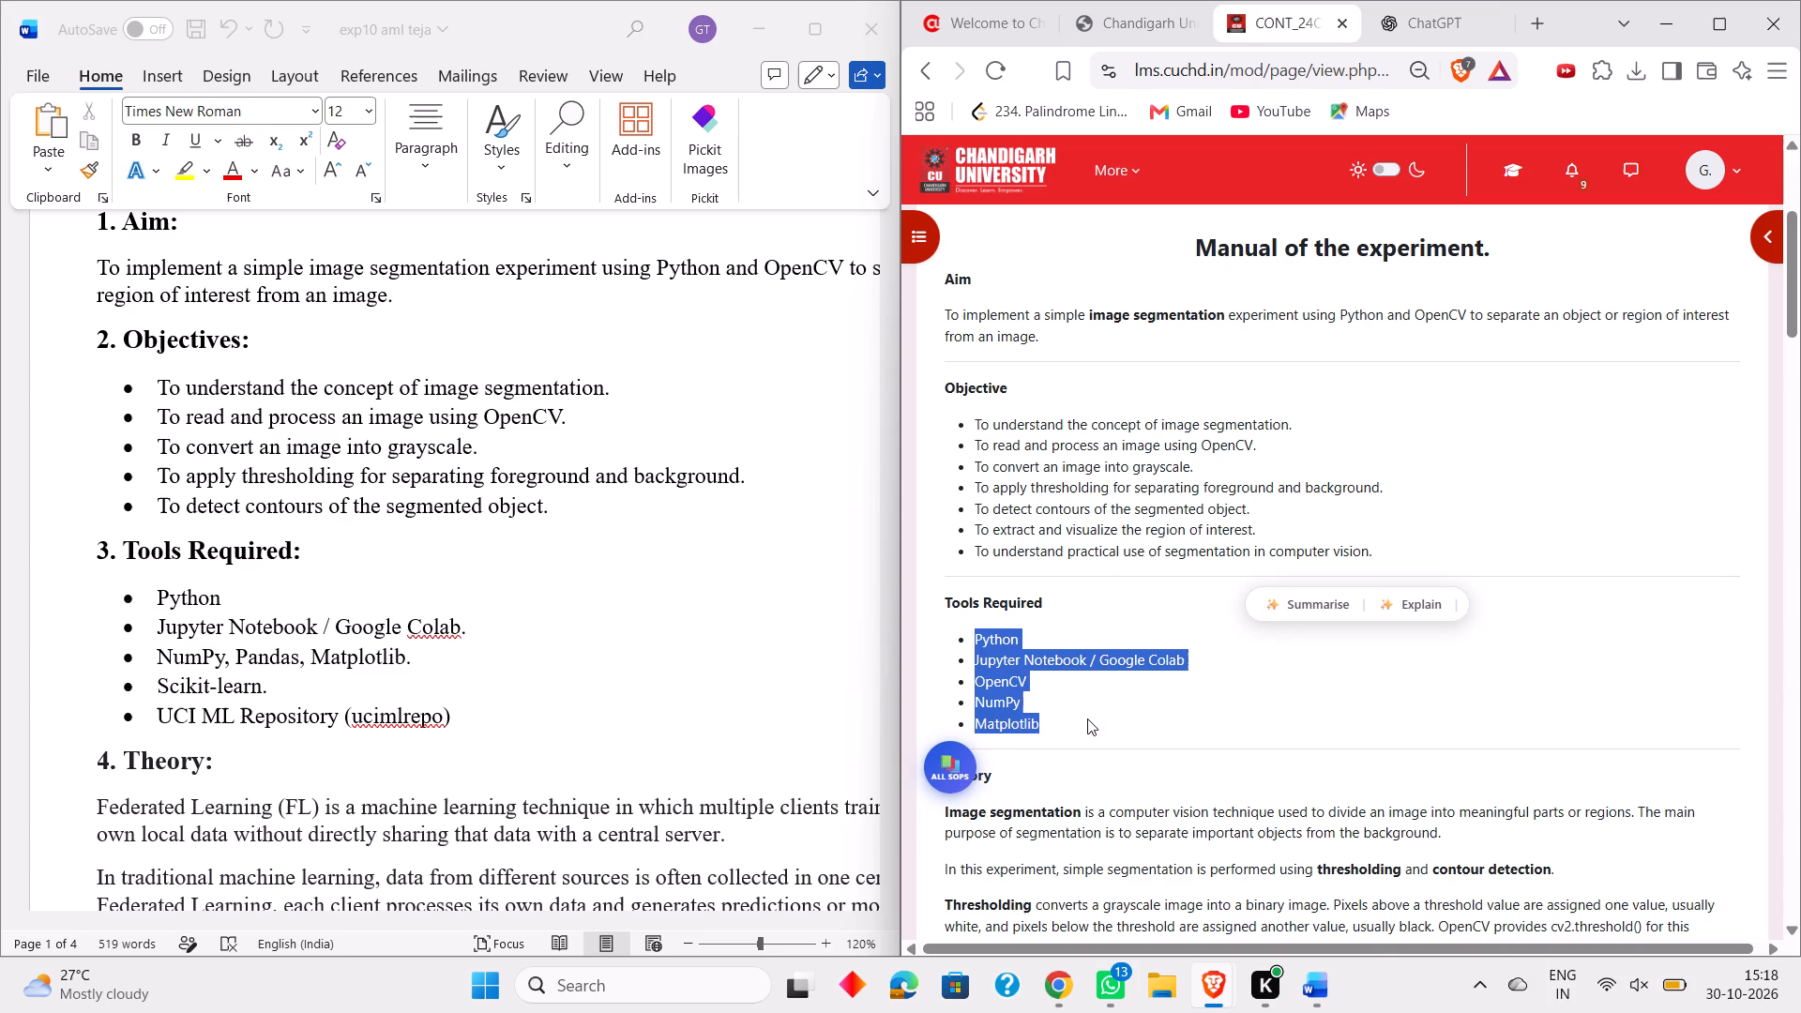
pyautogui.click(1087, 718)
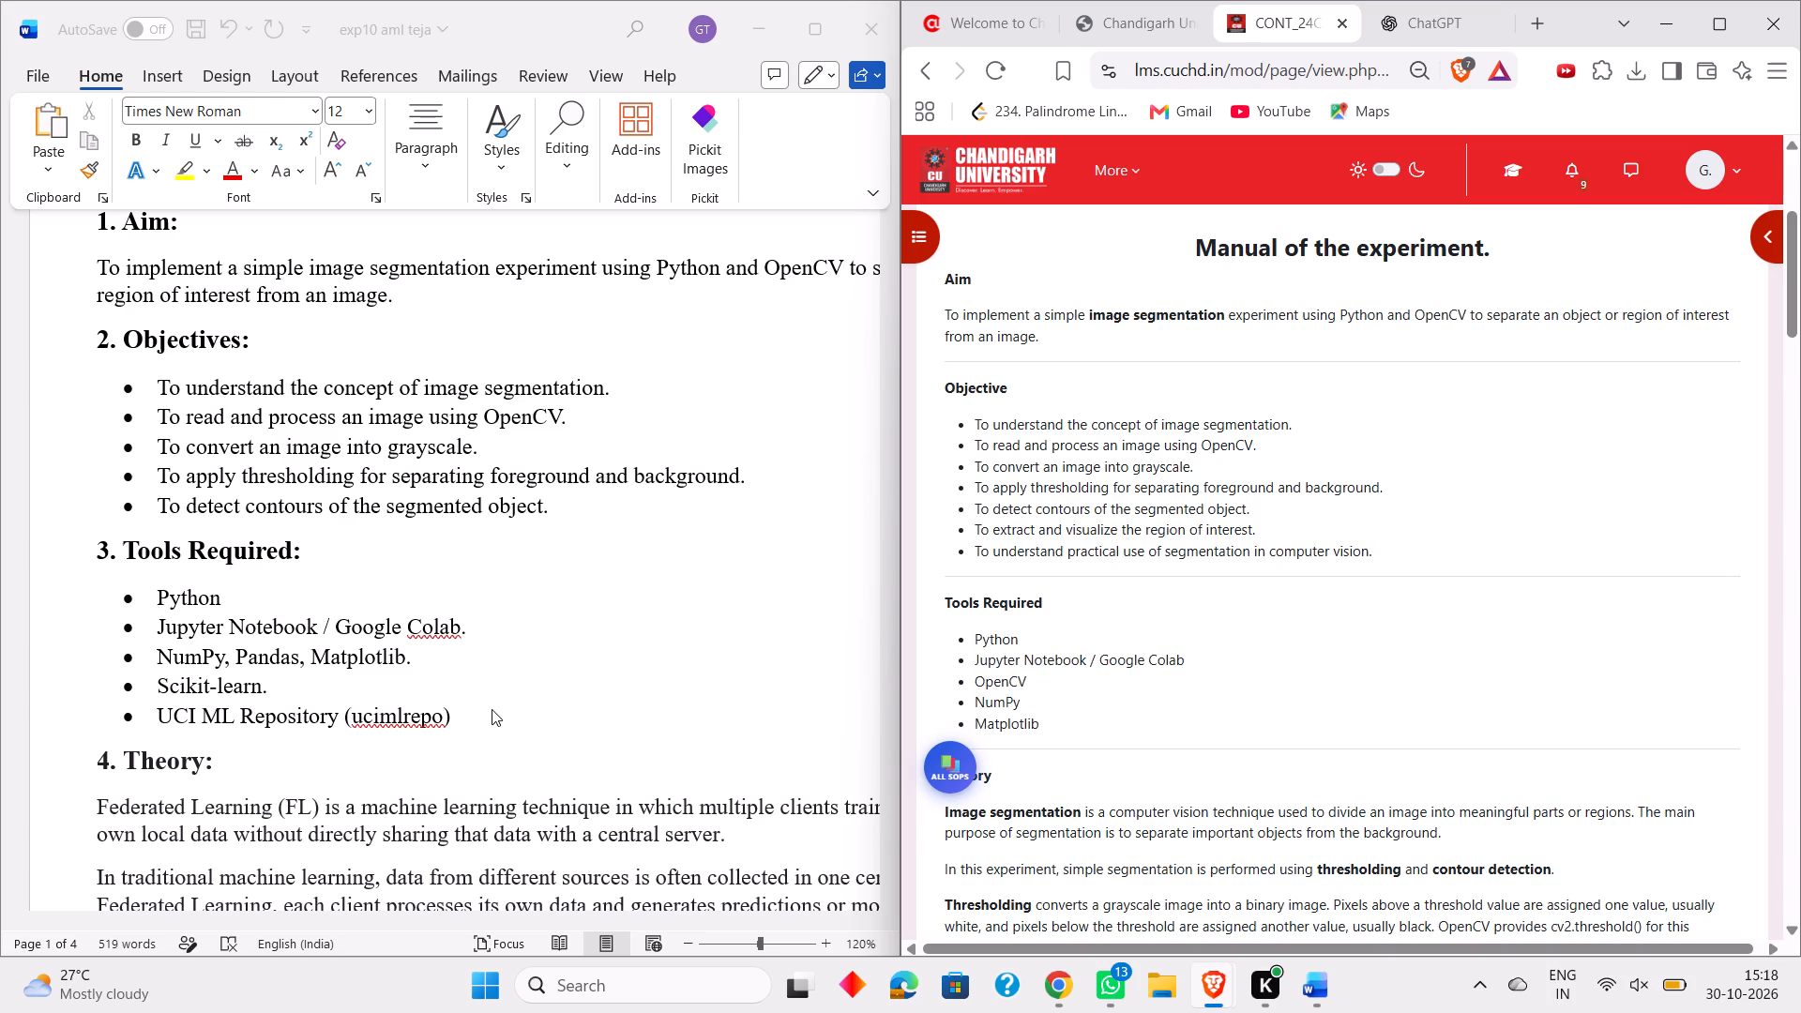
pyautogui.click(462, 713)
pyautogui.click(462, 713)
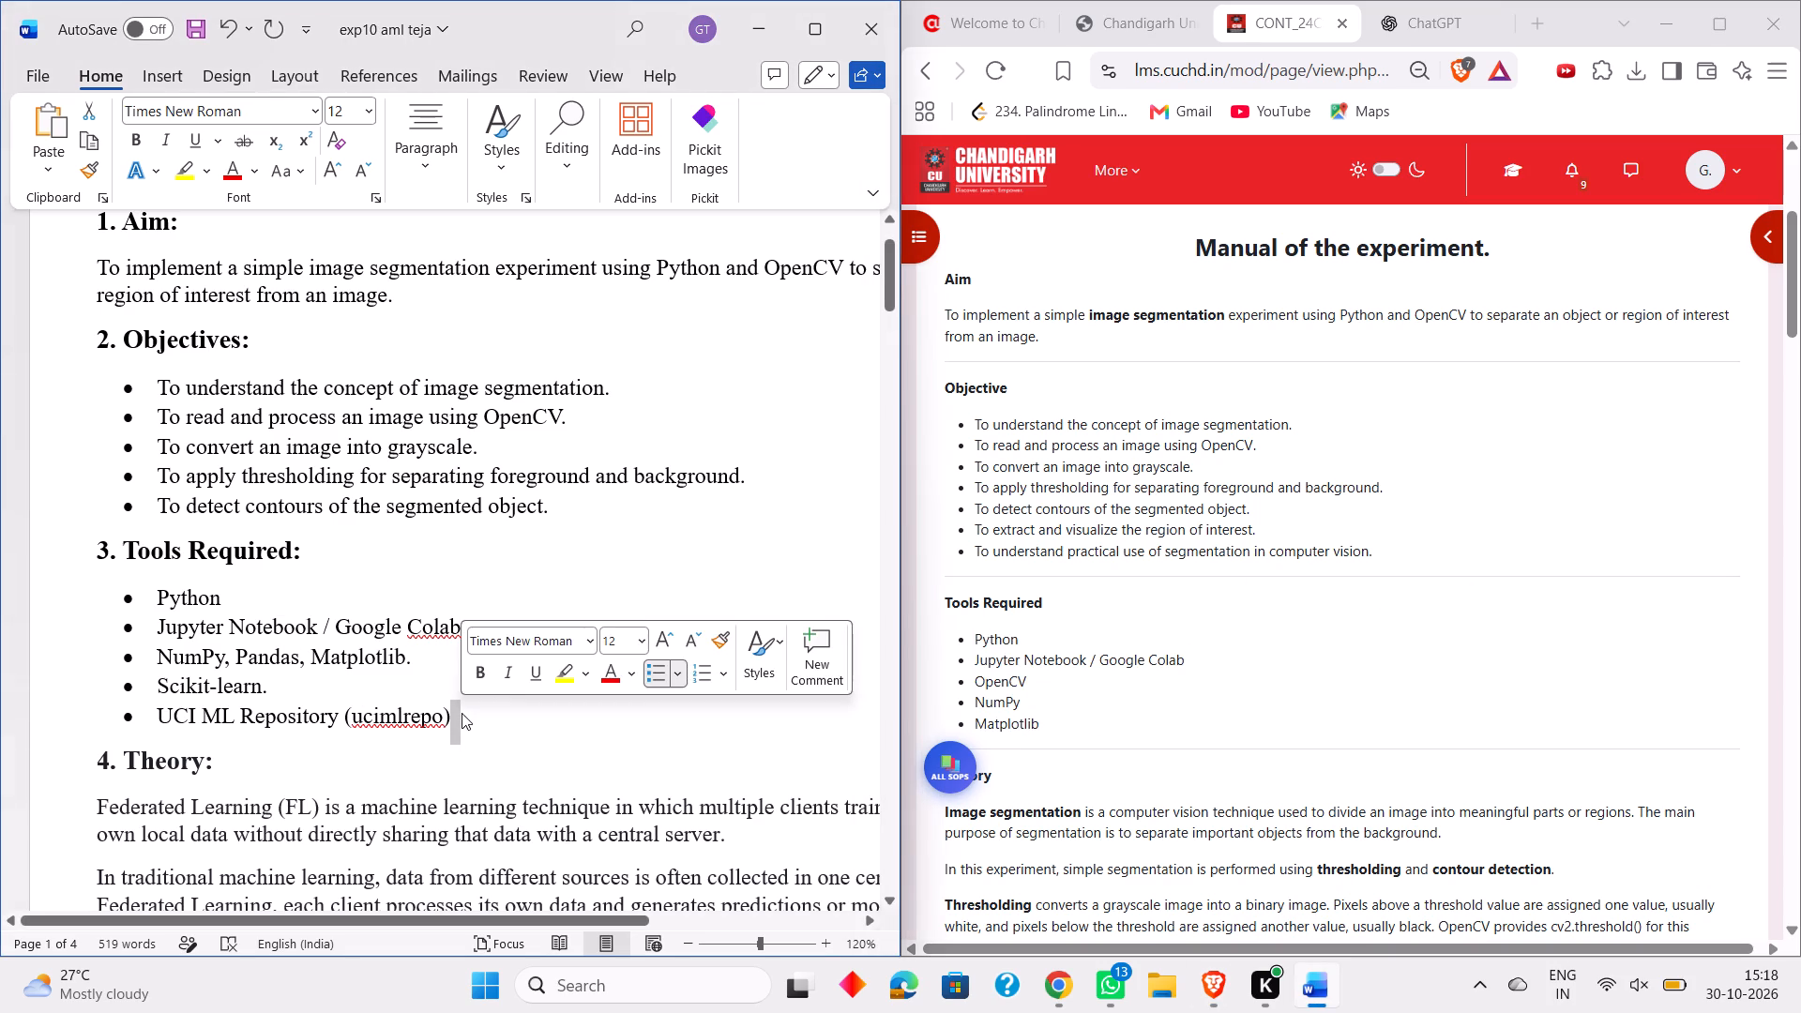
pyautogui.click(462, 718)
pyautogui.moveTo(459, 716); pyautogui.dragTo(186, 724)
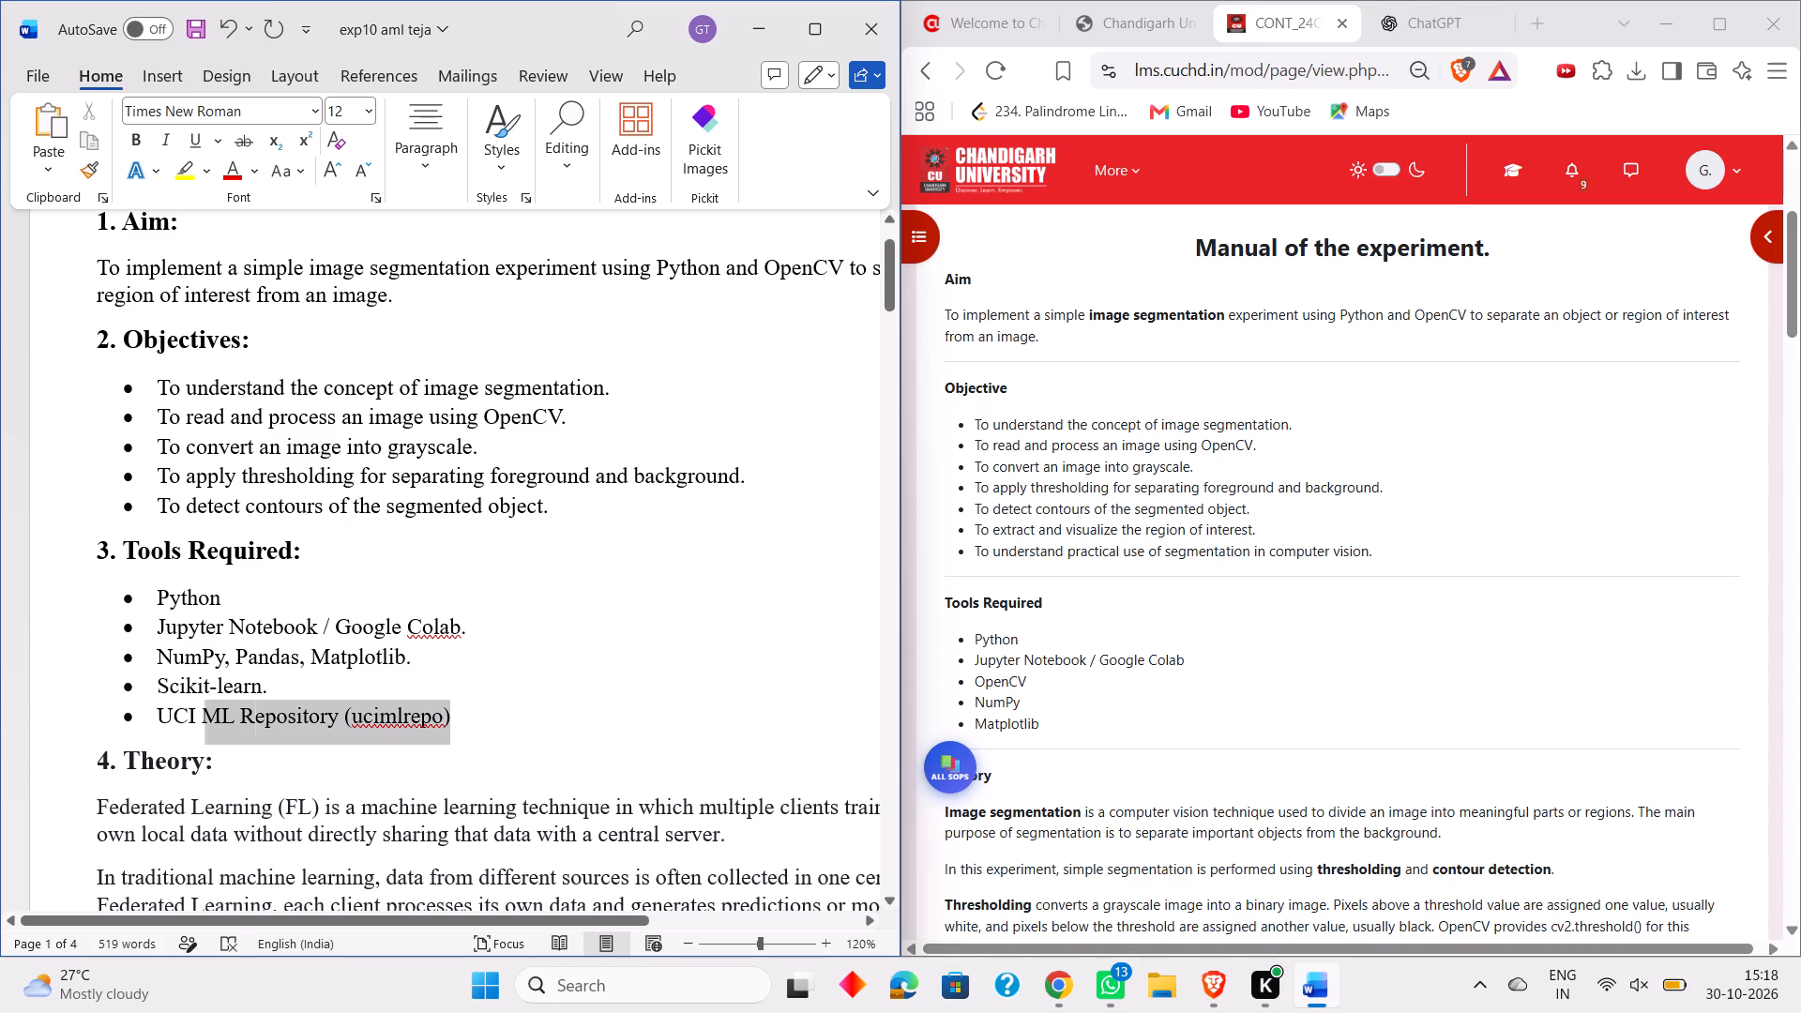
pyautogui.moveTo(186, 724); pyautogui.dragTo(141, 717)
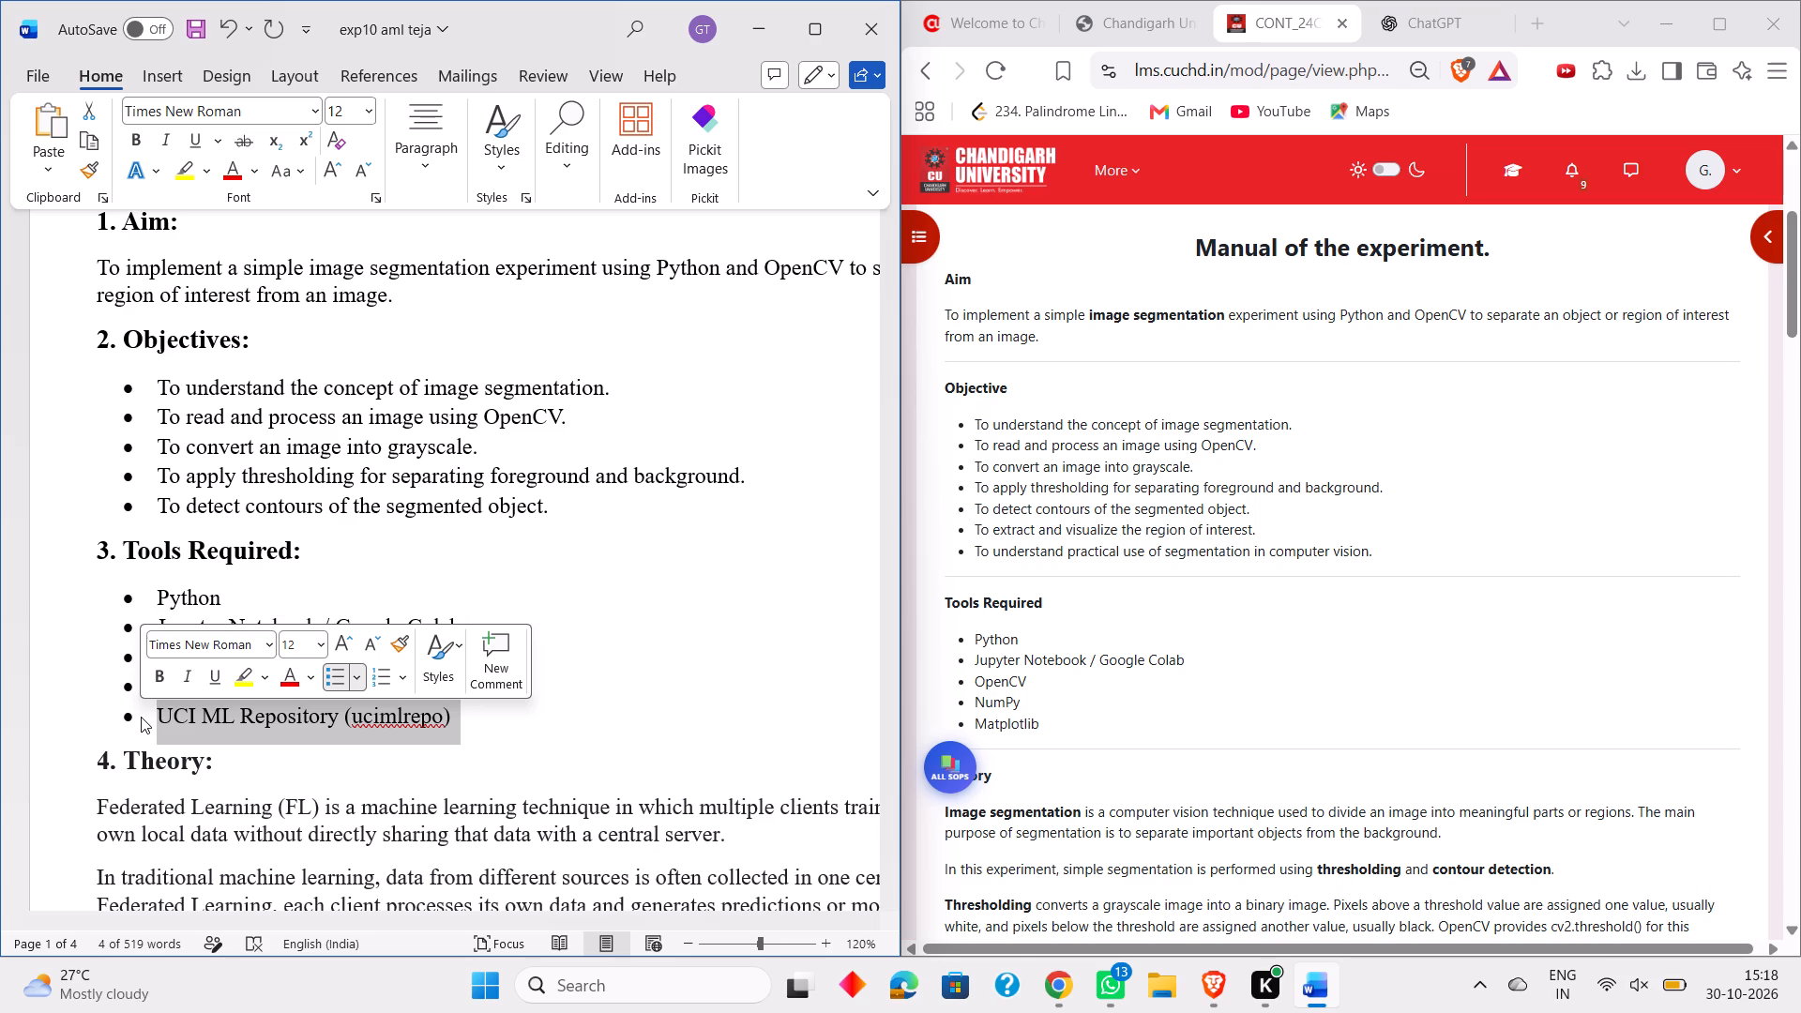
pyautogui.press('BackSpace')
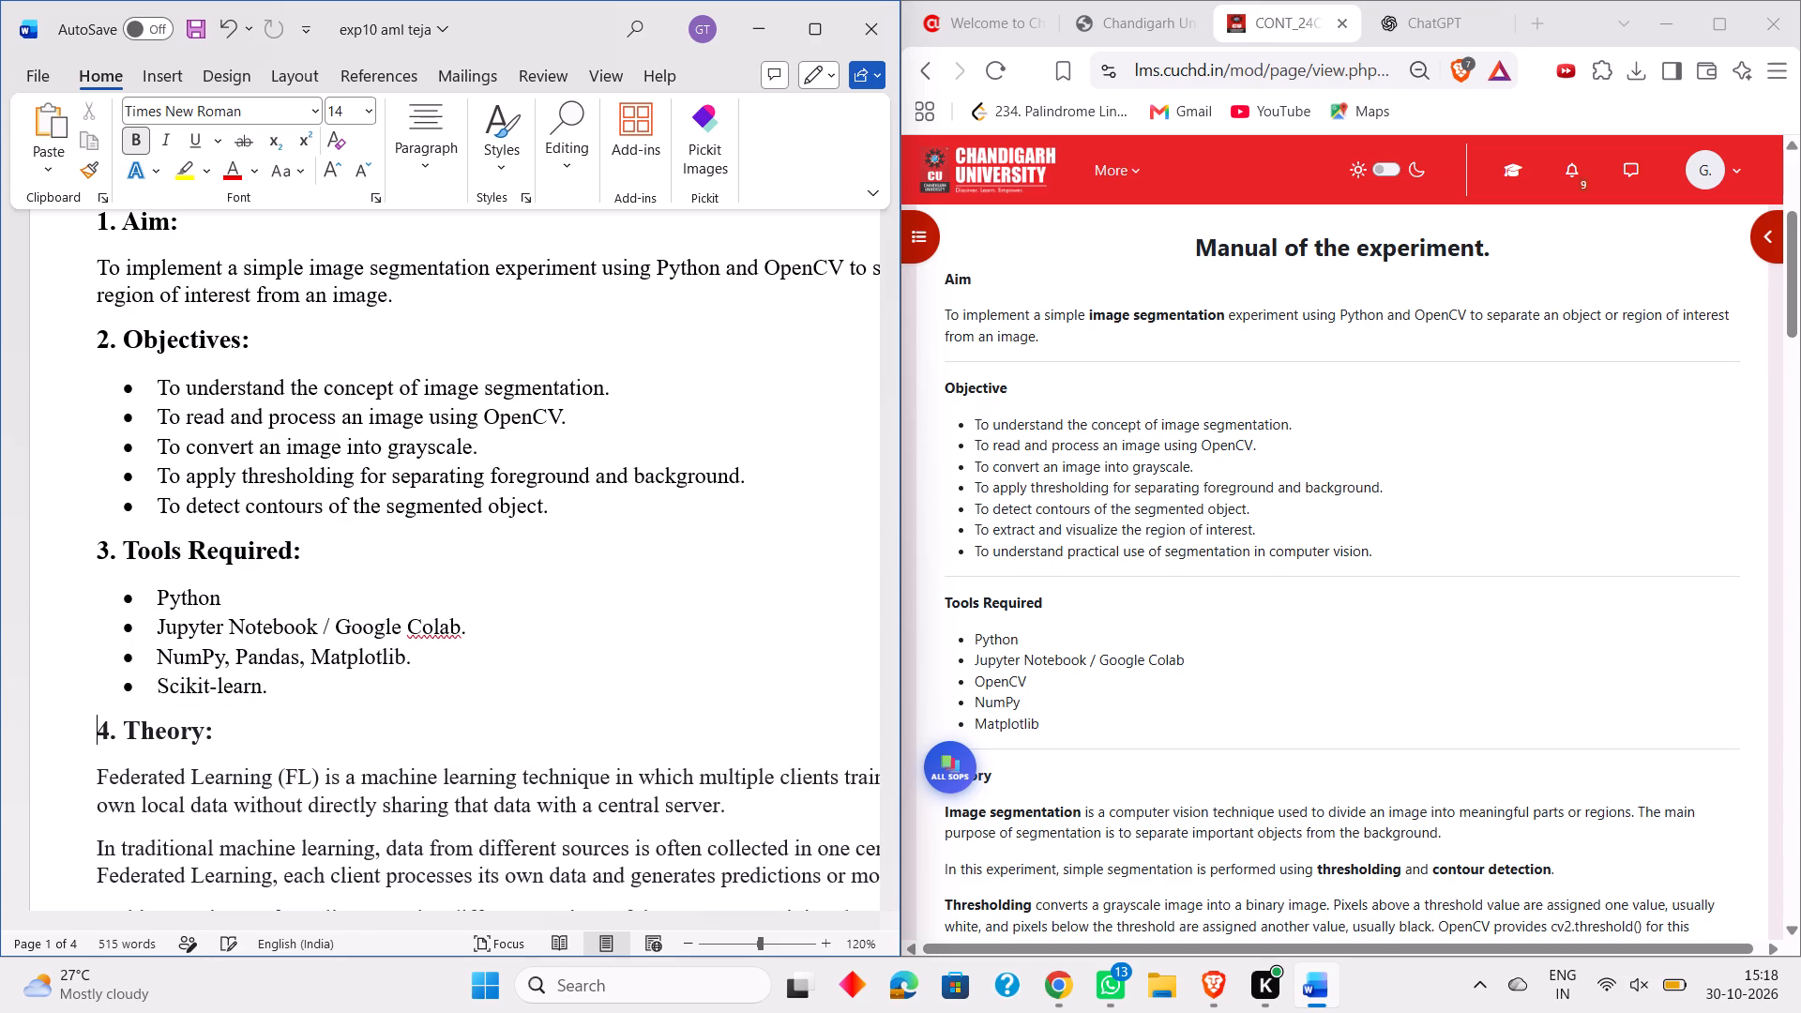
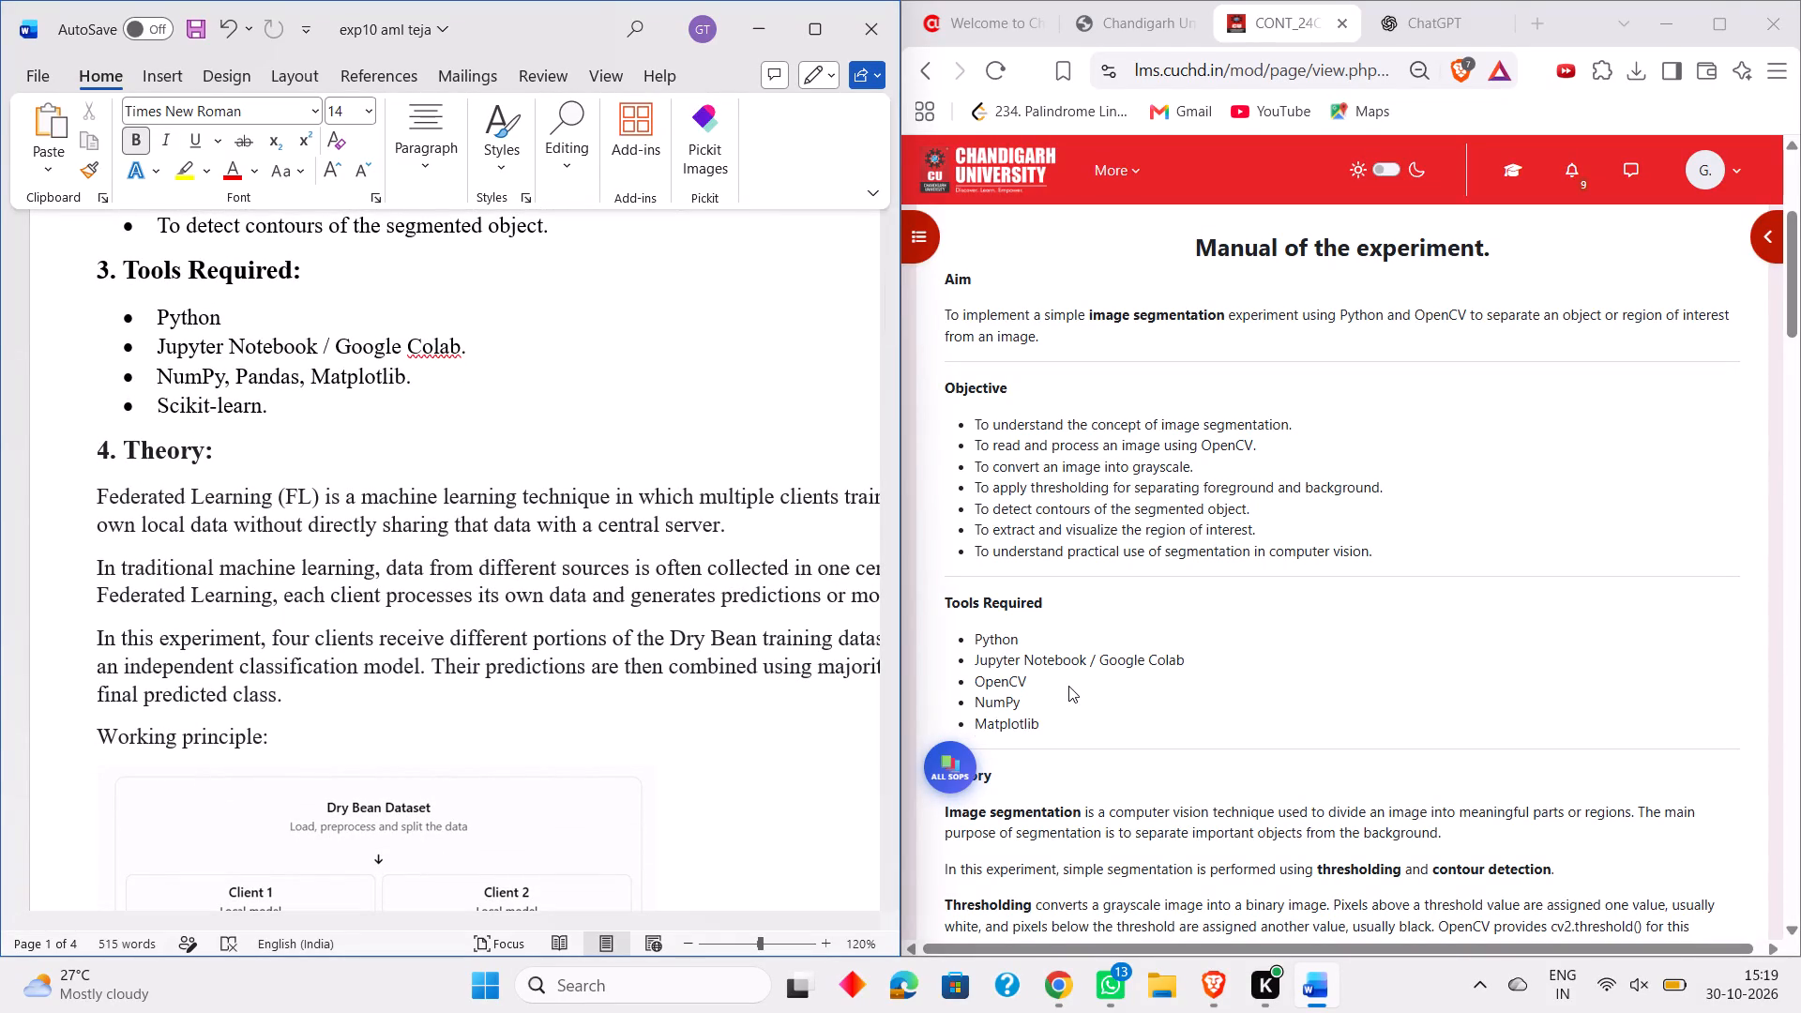
# Copy all the Theory paragraphs on image segmentation, thresholding and contours from the experiment page.
pyautogui.scroll(-1, 1068, 686)
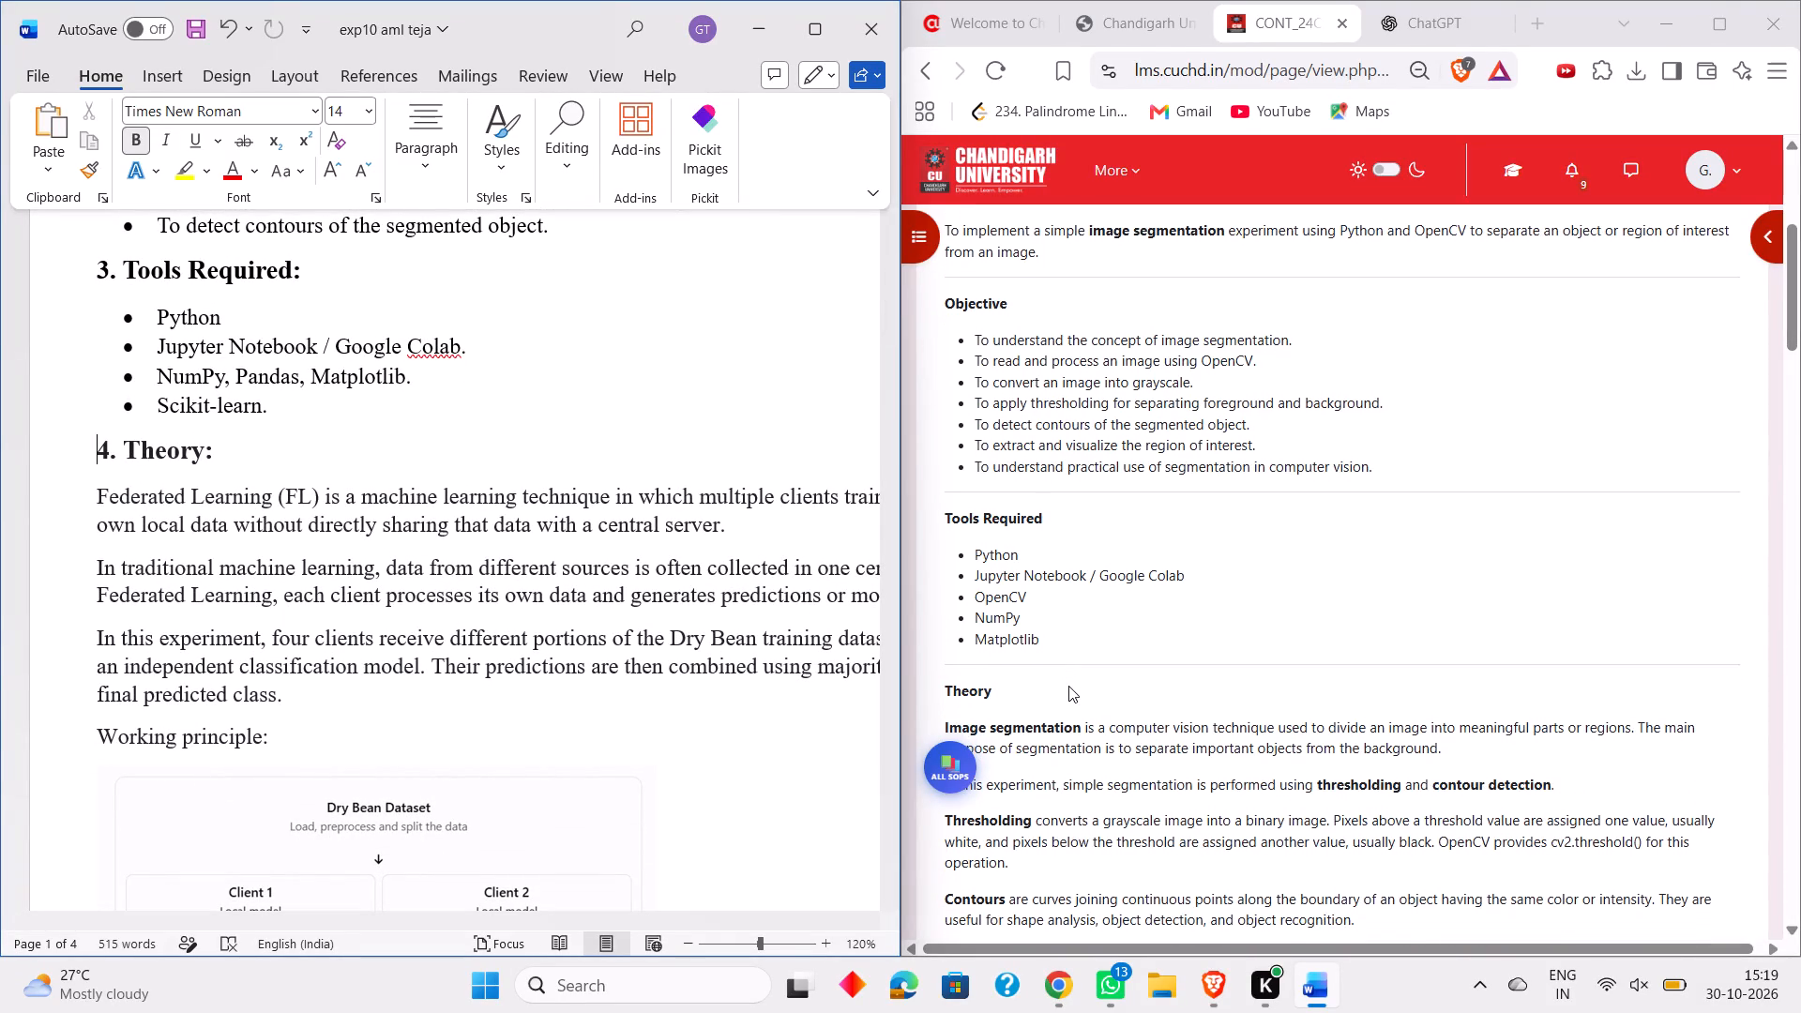
pyautogui.scroll(-3, 1068, 686)
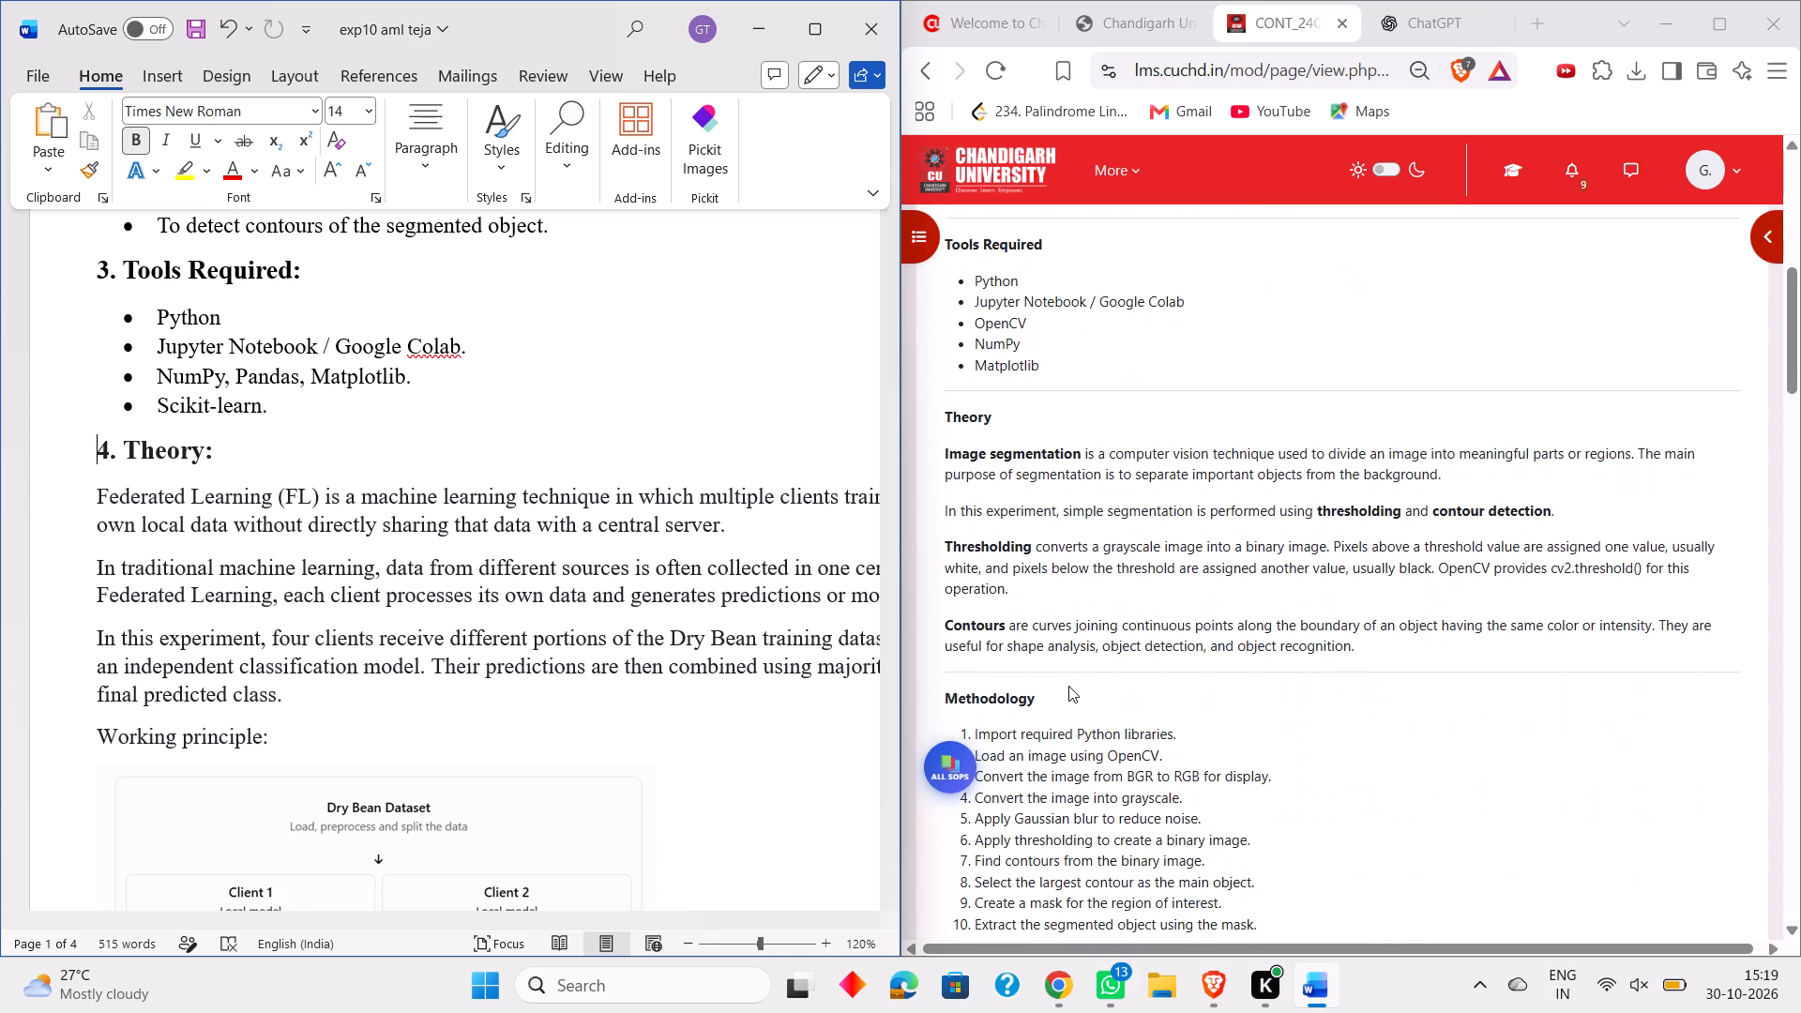
pyautogui.scroll(-1, 1068, 686)
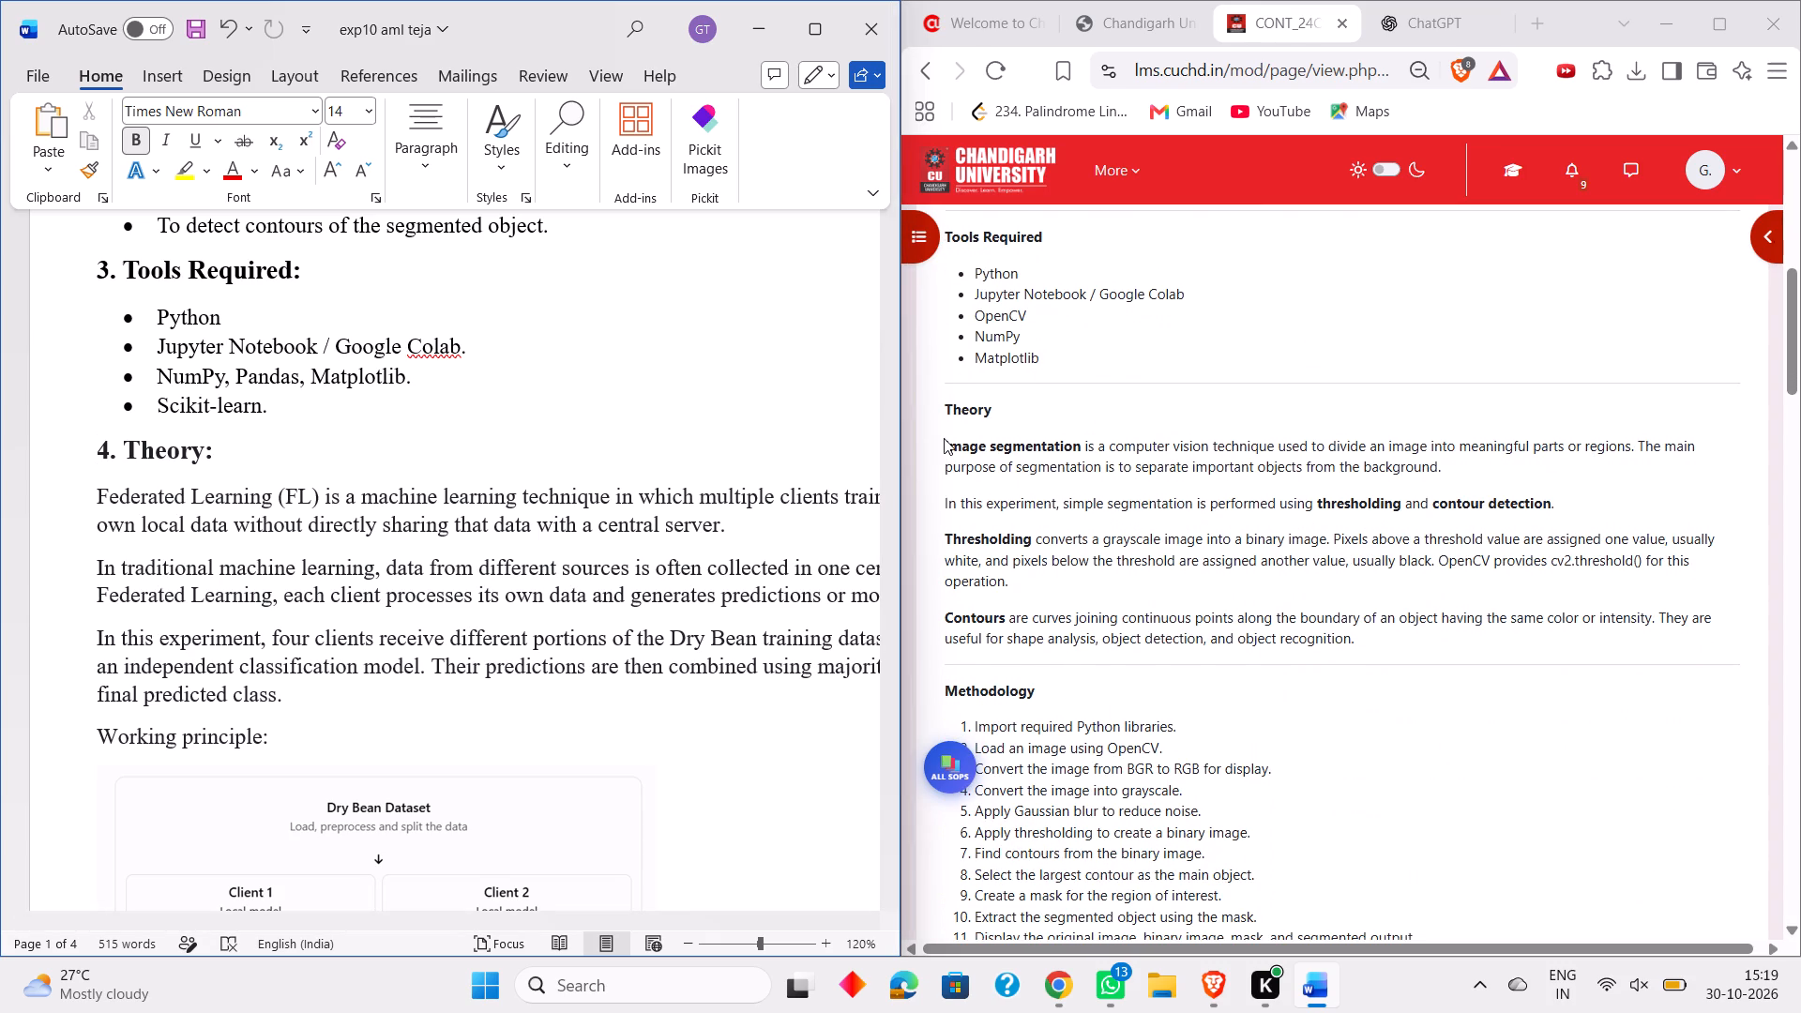
pyautogui.moveTo(944, 438); pyautogui.dragTo(1404, 645)
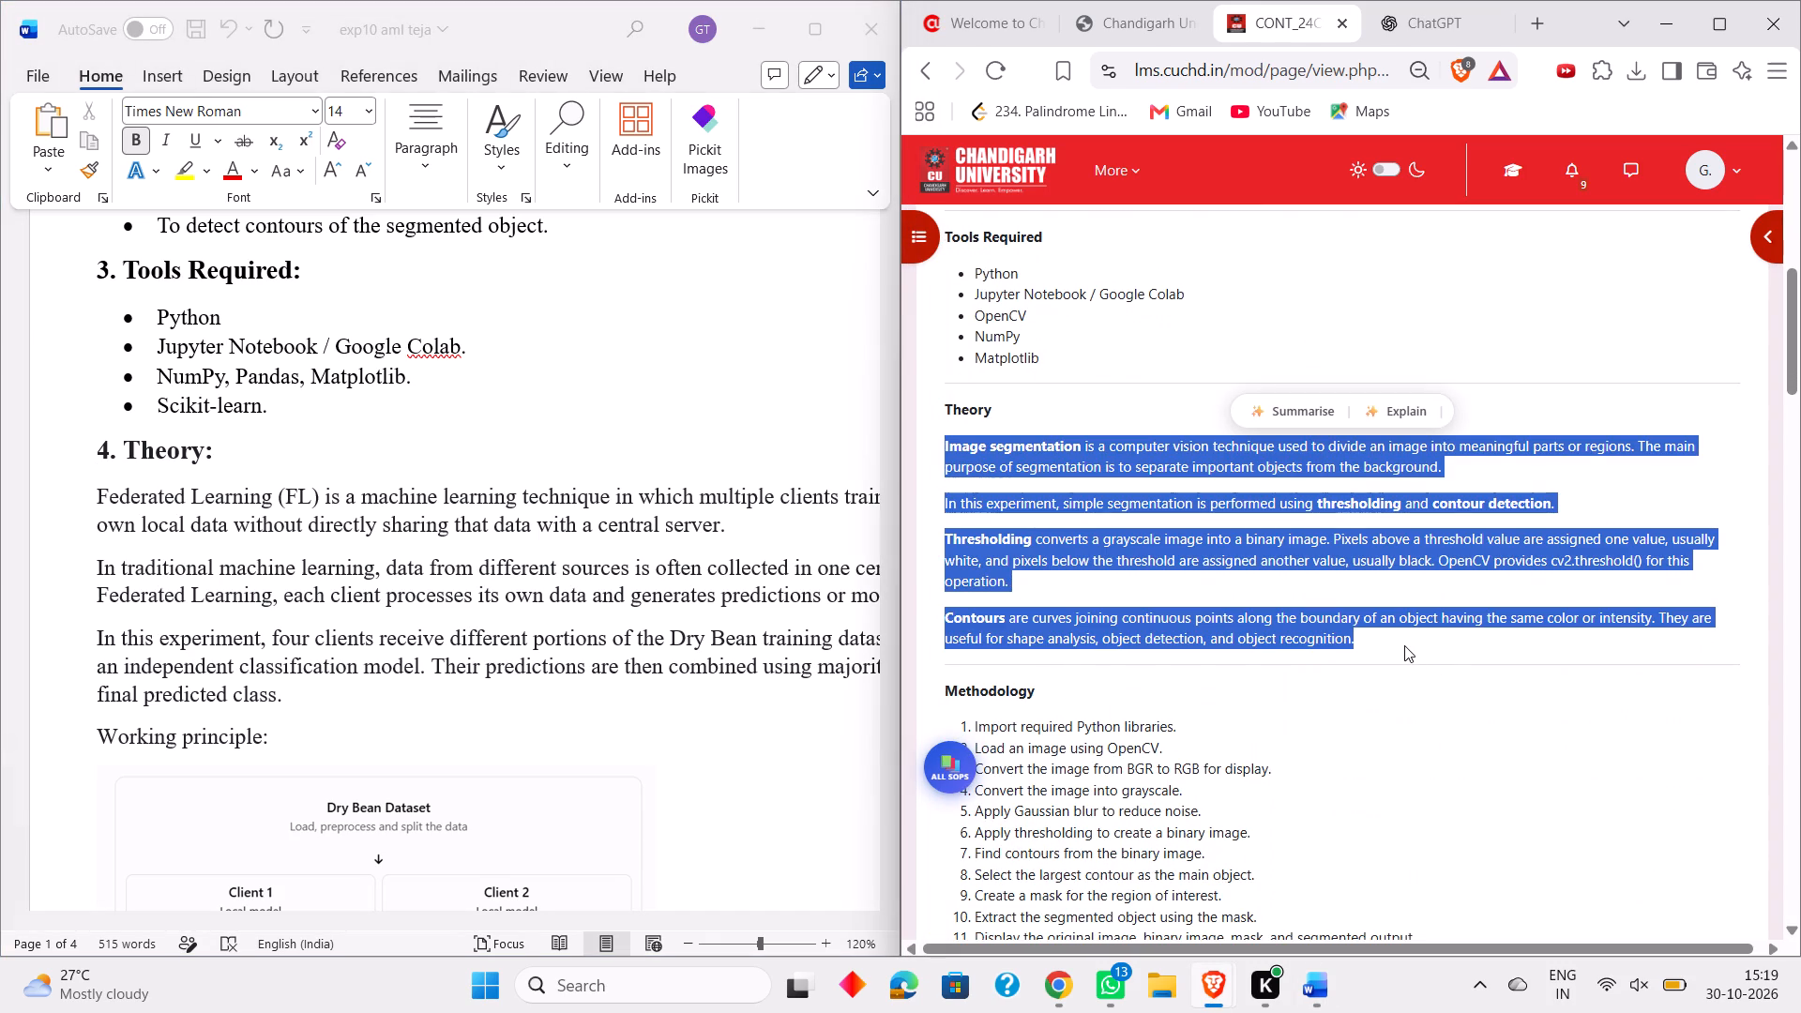
pyautogui.hotkey('ctrl', 'c')
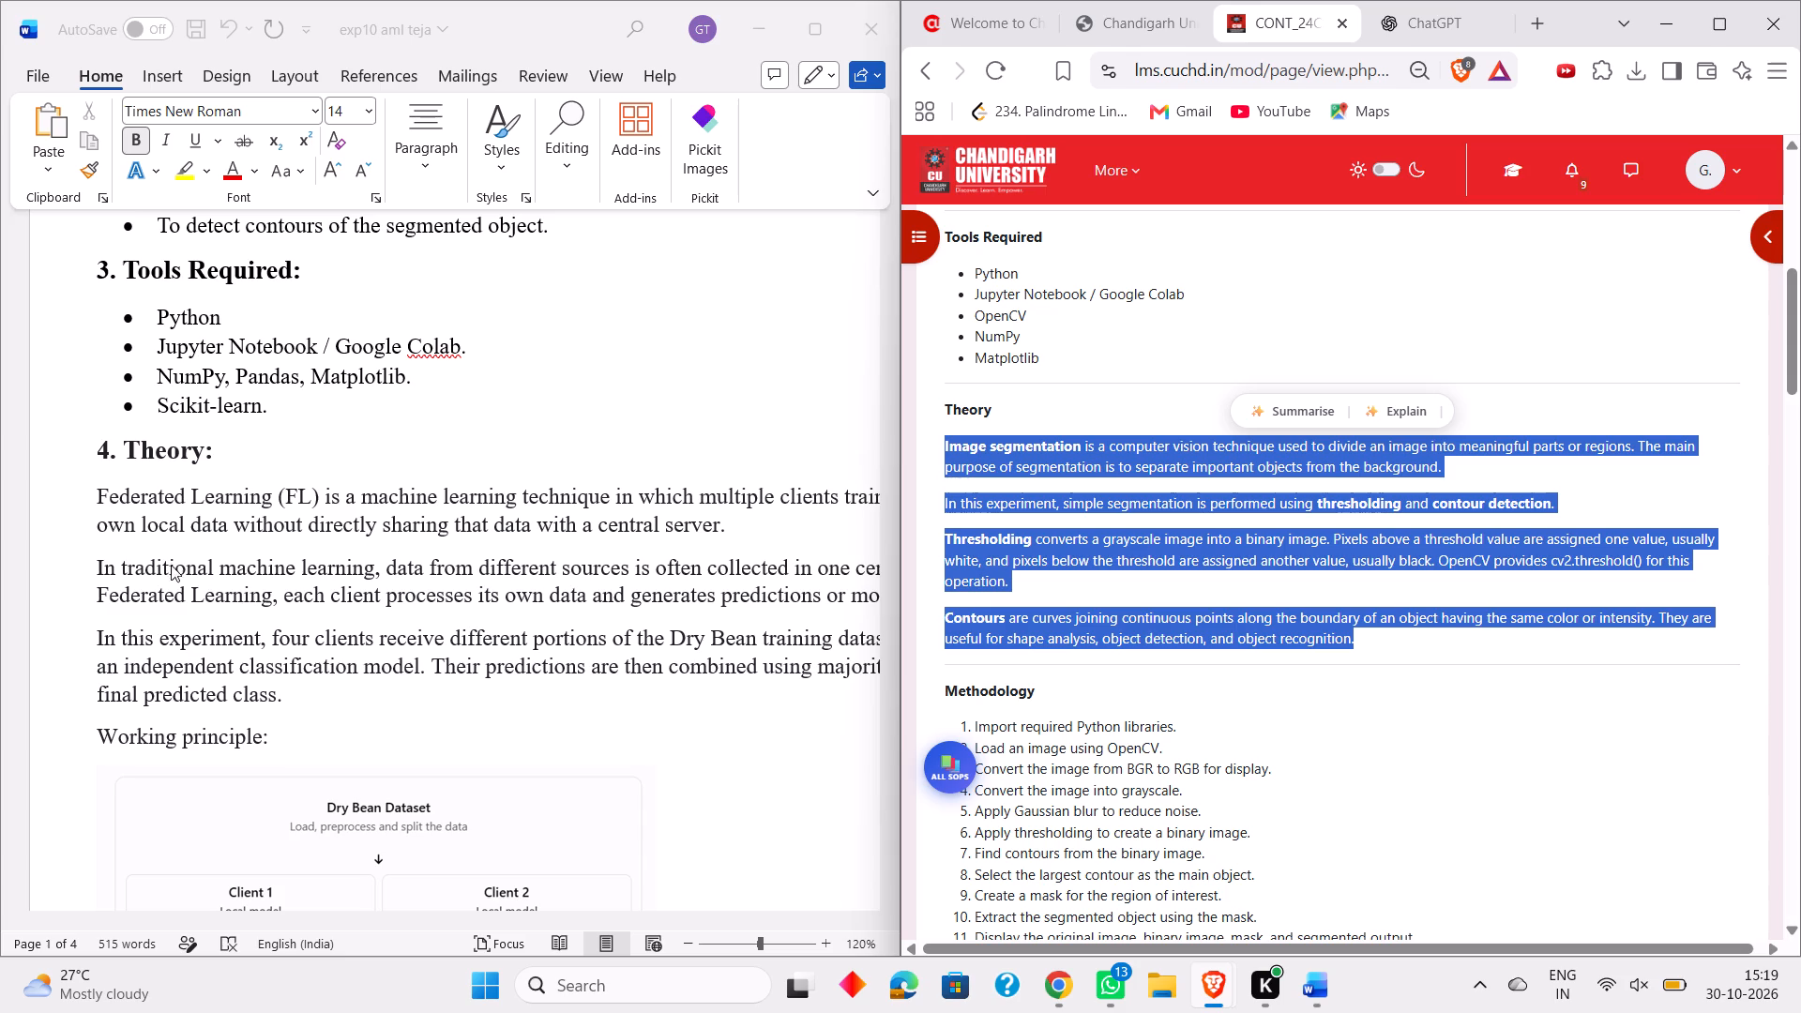
# Delete the old federated learning text, the working-principle diagram and the majority voting paragraph from the report's Theory section.
pyautogui.click(110, 500)
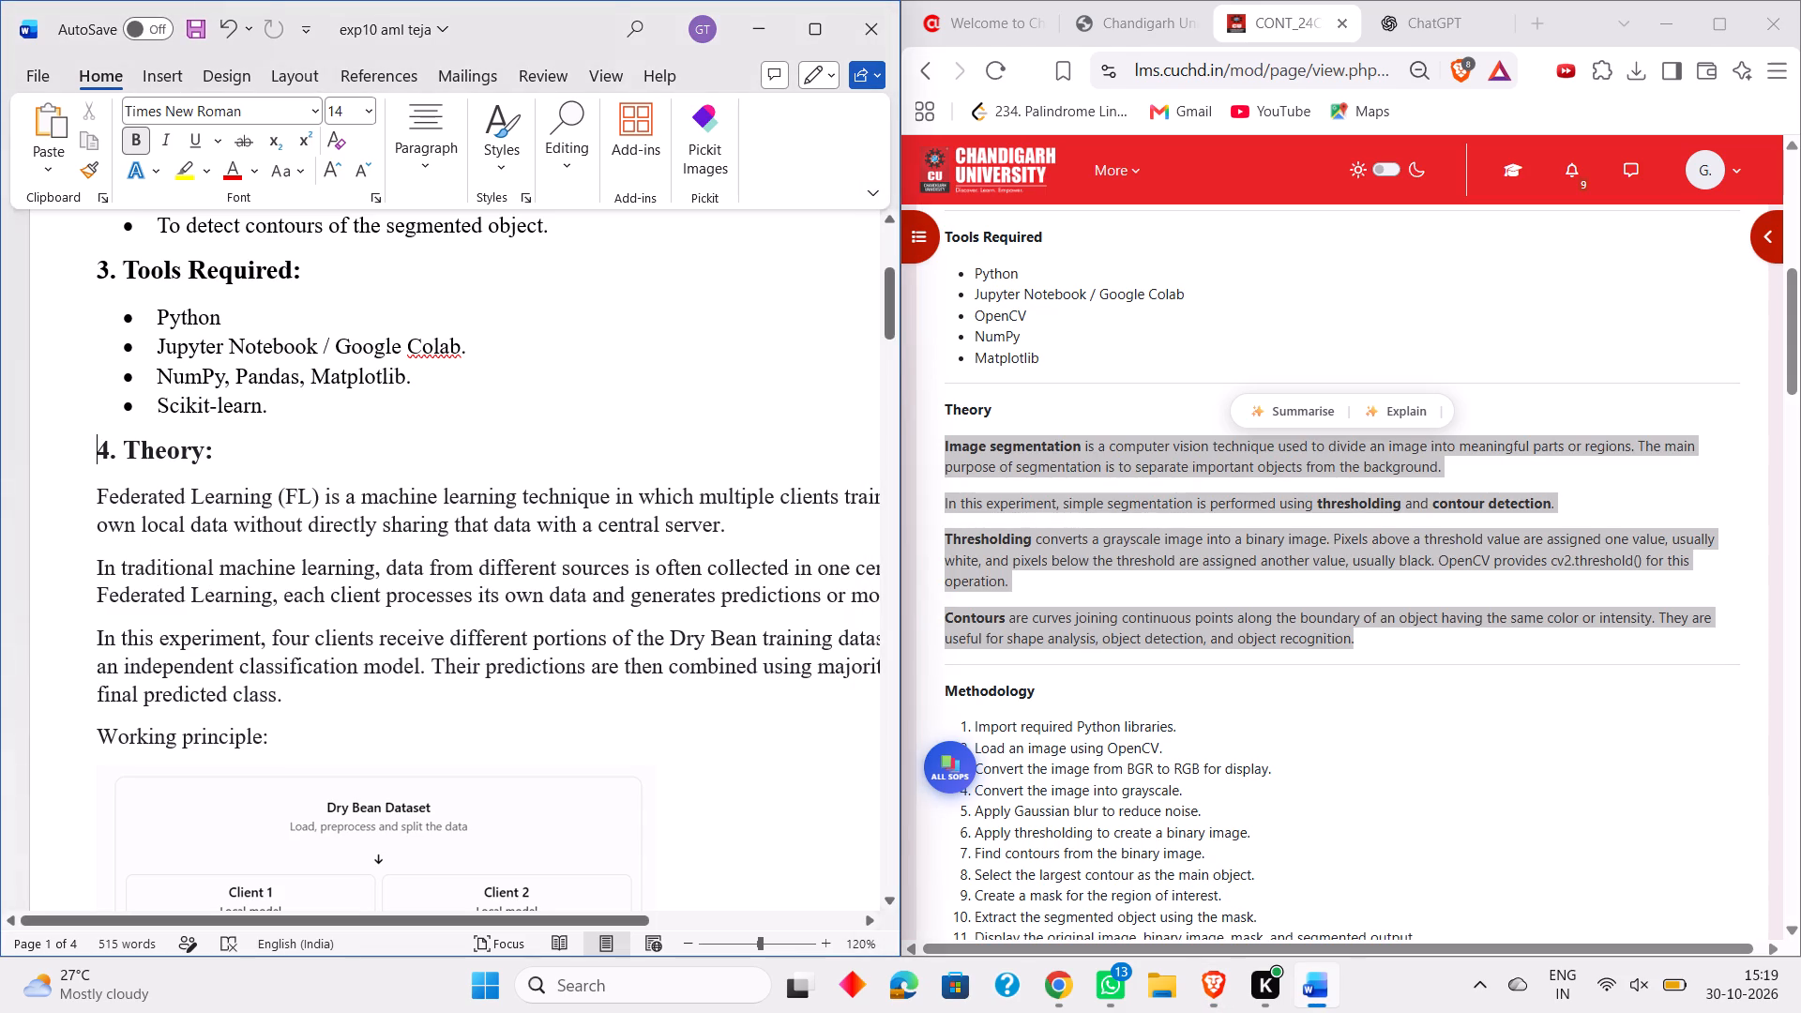
pyautogui.click(156, 658)
pyautogui.click(148, 526)
pyautogui.click(96, 492)
pyautogui.moveTo(96, 492); pyautogui.dragTo(109, 526)
pyautogui.moveTo(109, 526); pyautogui.dragTo(289, 876)
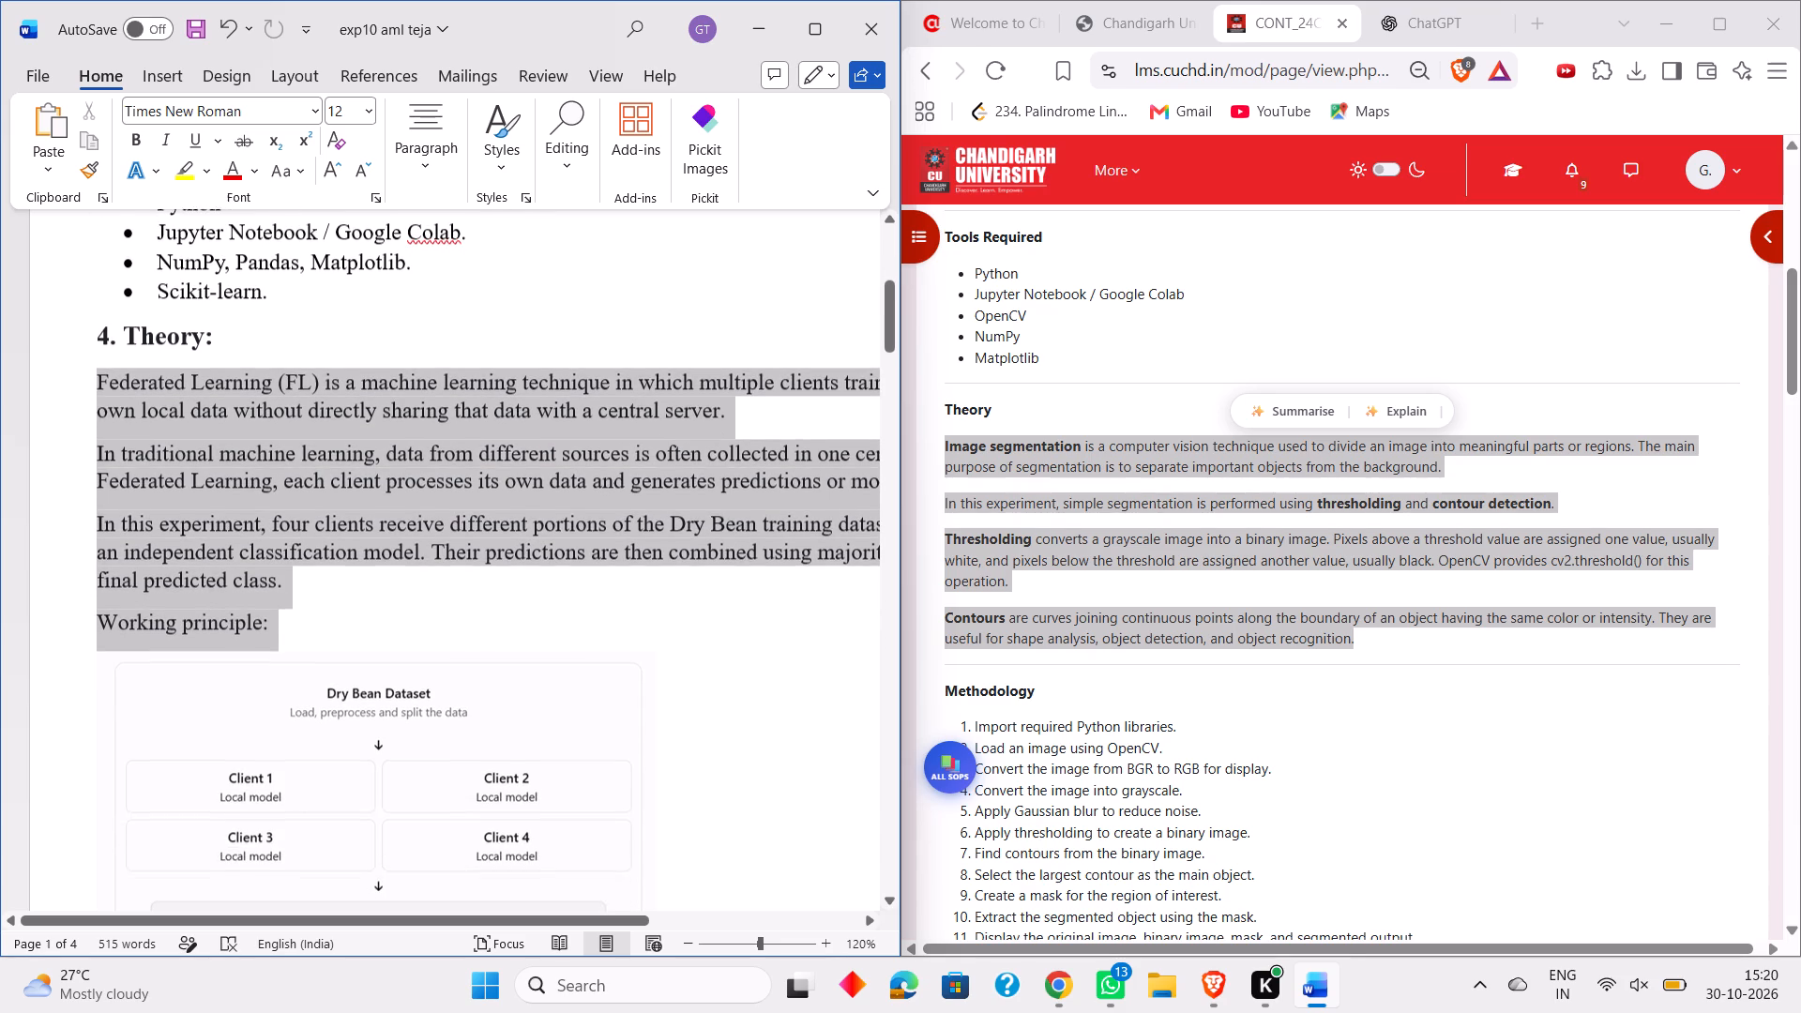
pyautogui.moveTo(289, 876); pyautogui.dragTo(352, 657)
pyautogui.press('BackSpace')
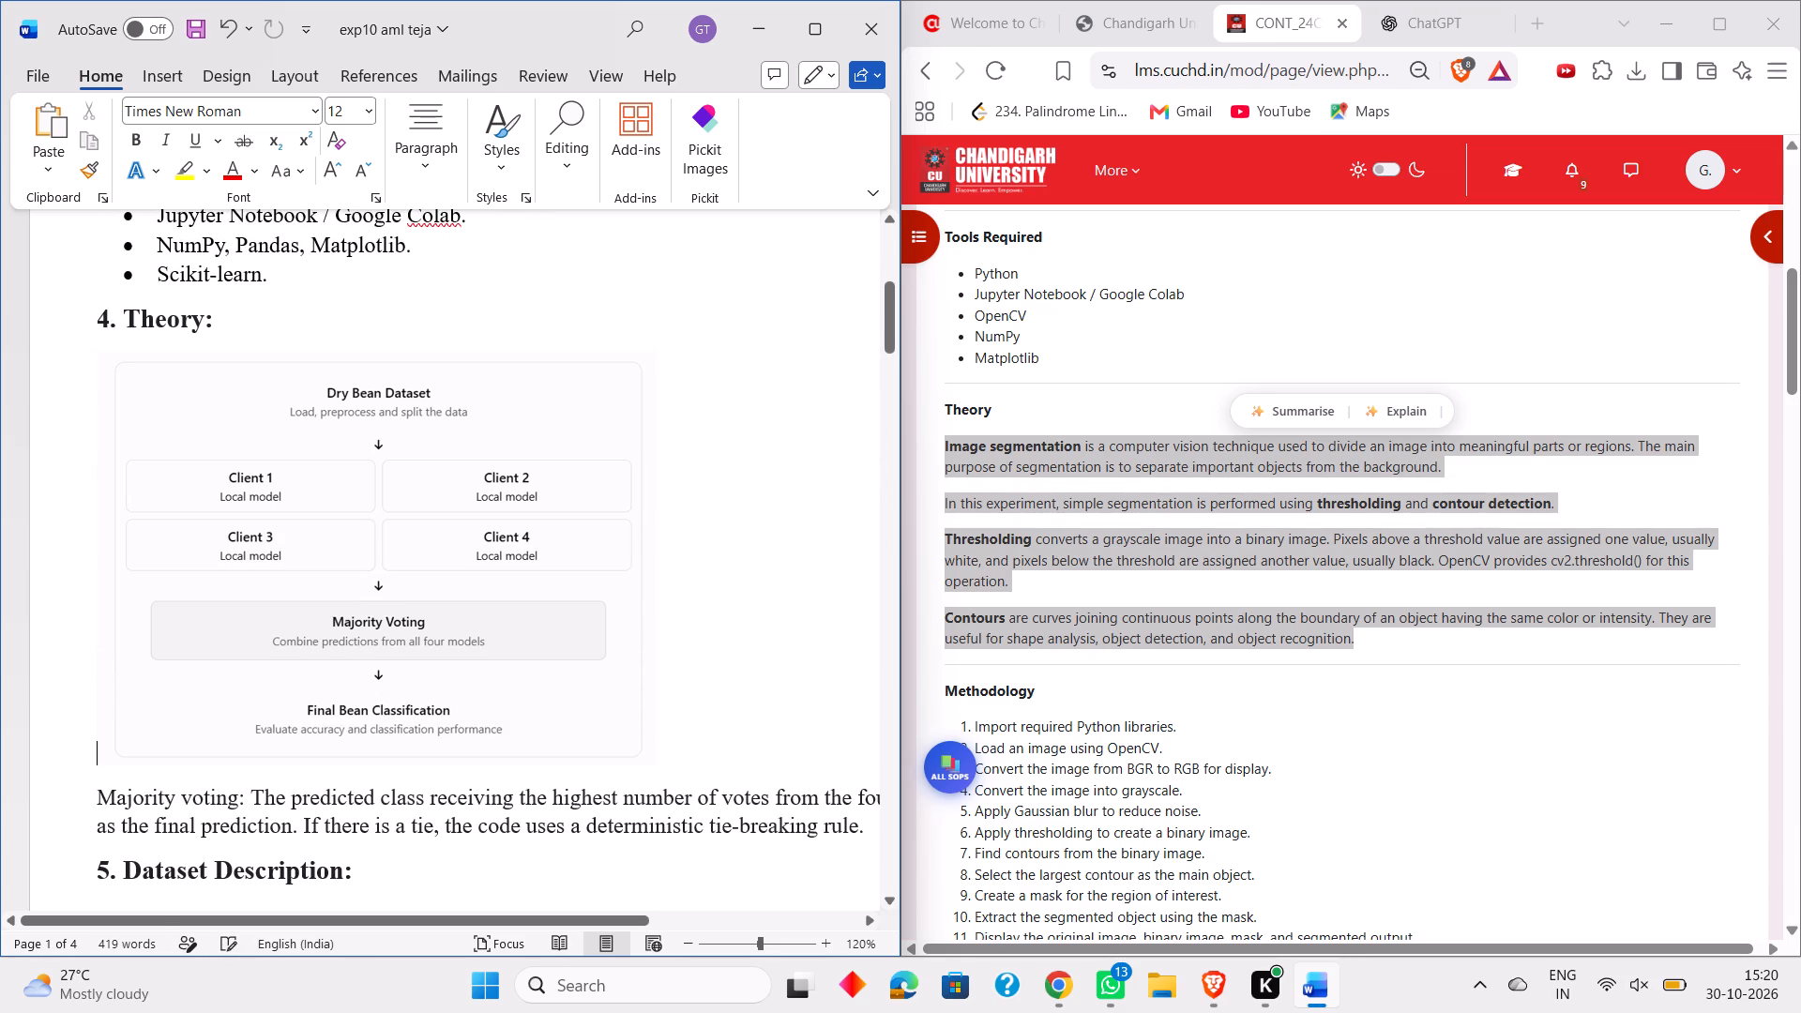
pyautogui.click(359, 551)
pyautogui.press('BackSpace')
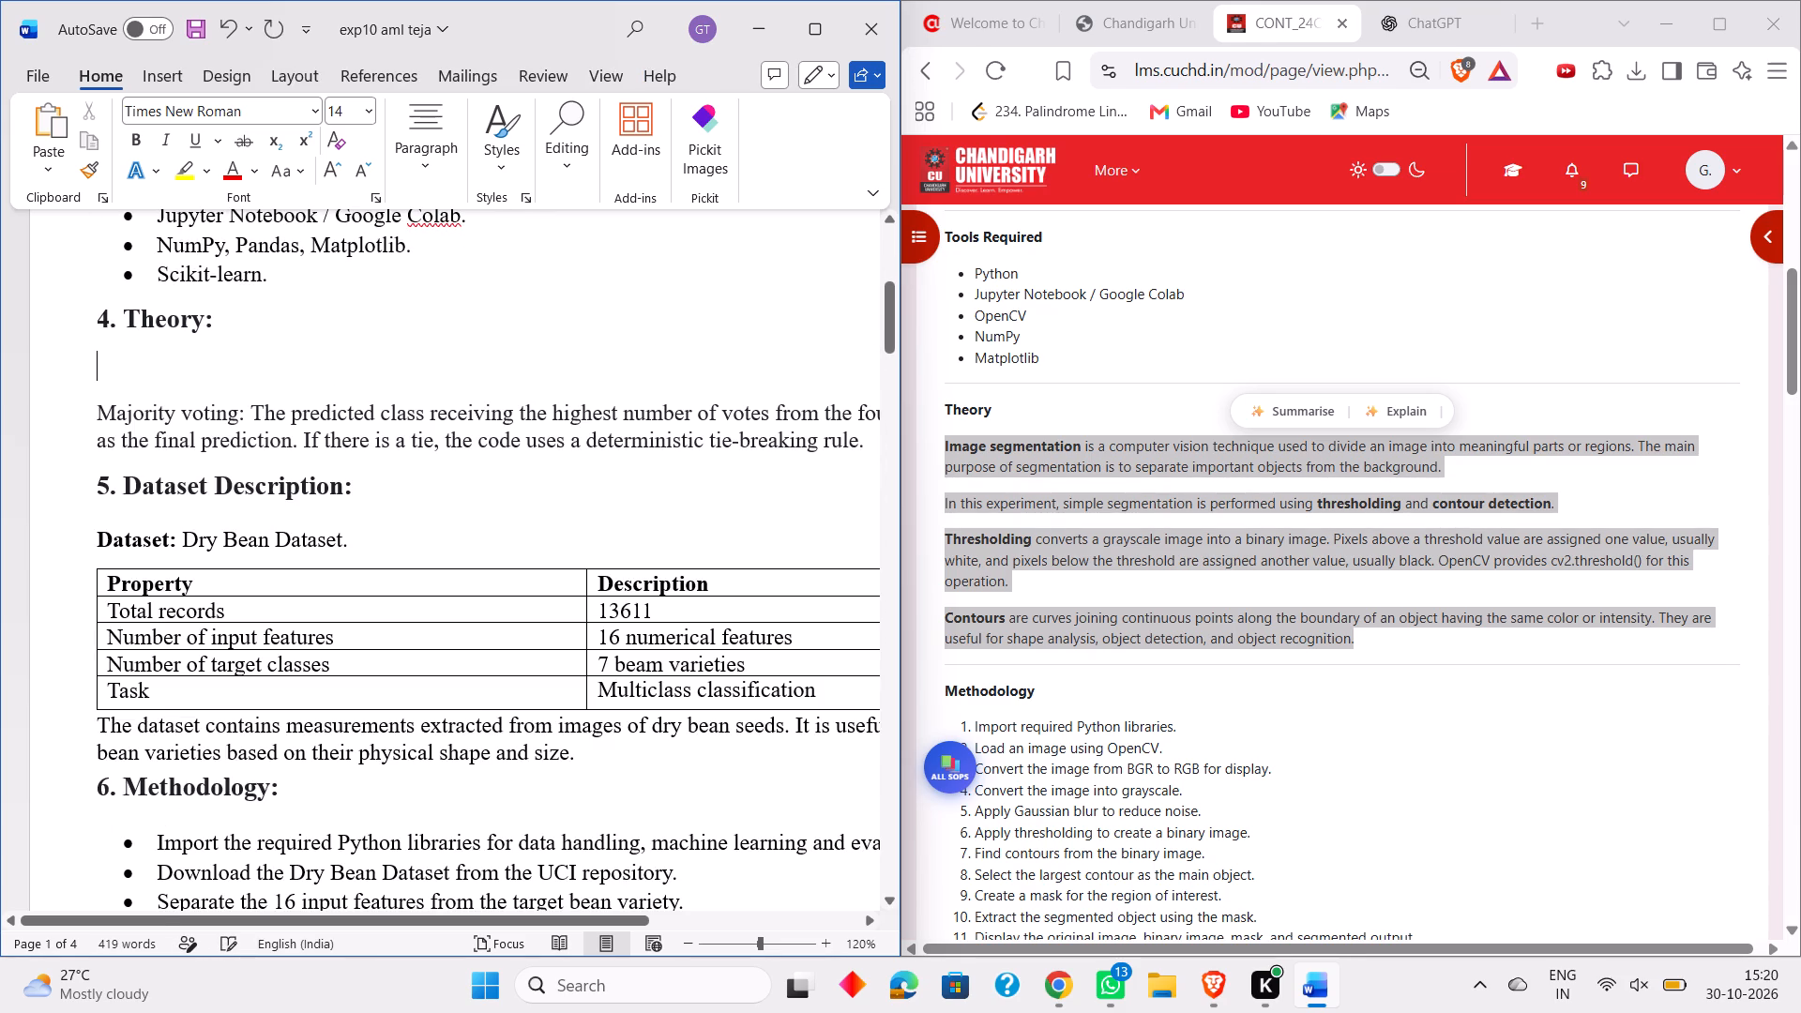
pyautogui.moveTo(868, 443); pyautogui.dragTo(540, 371)
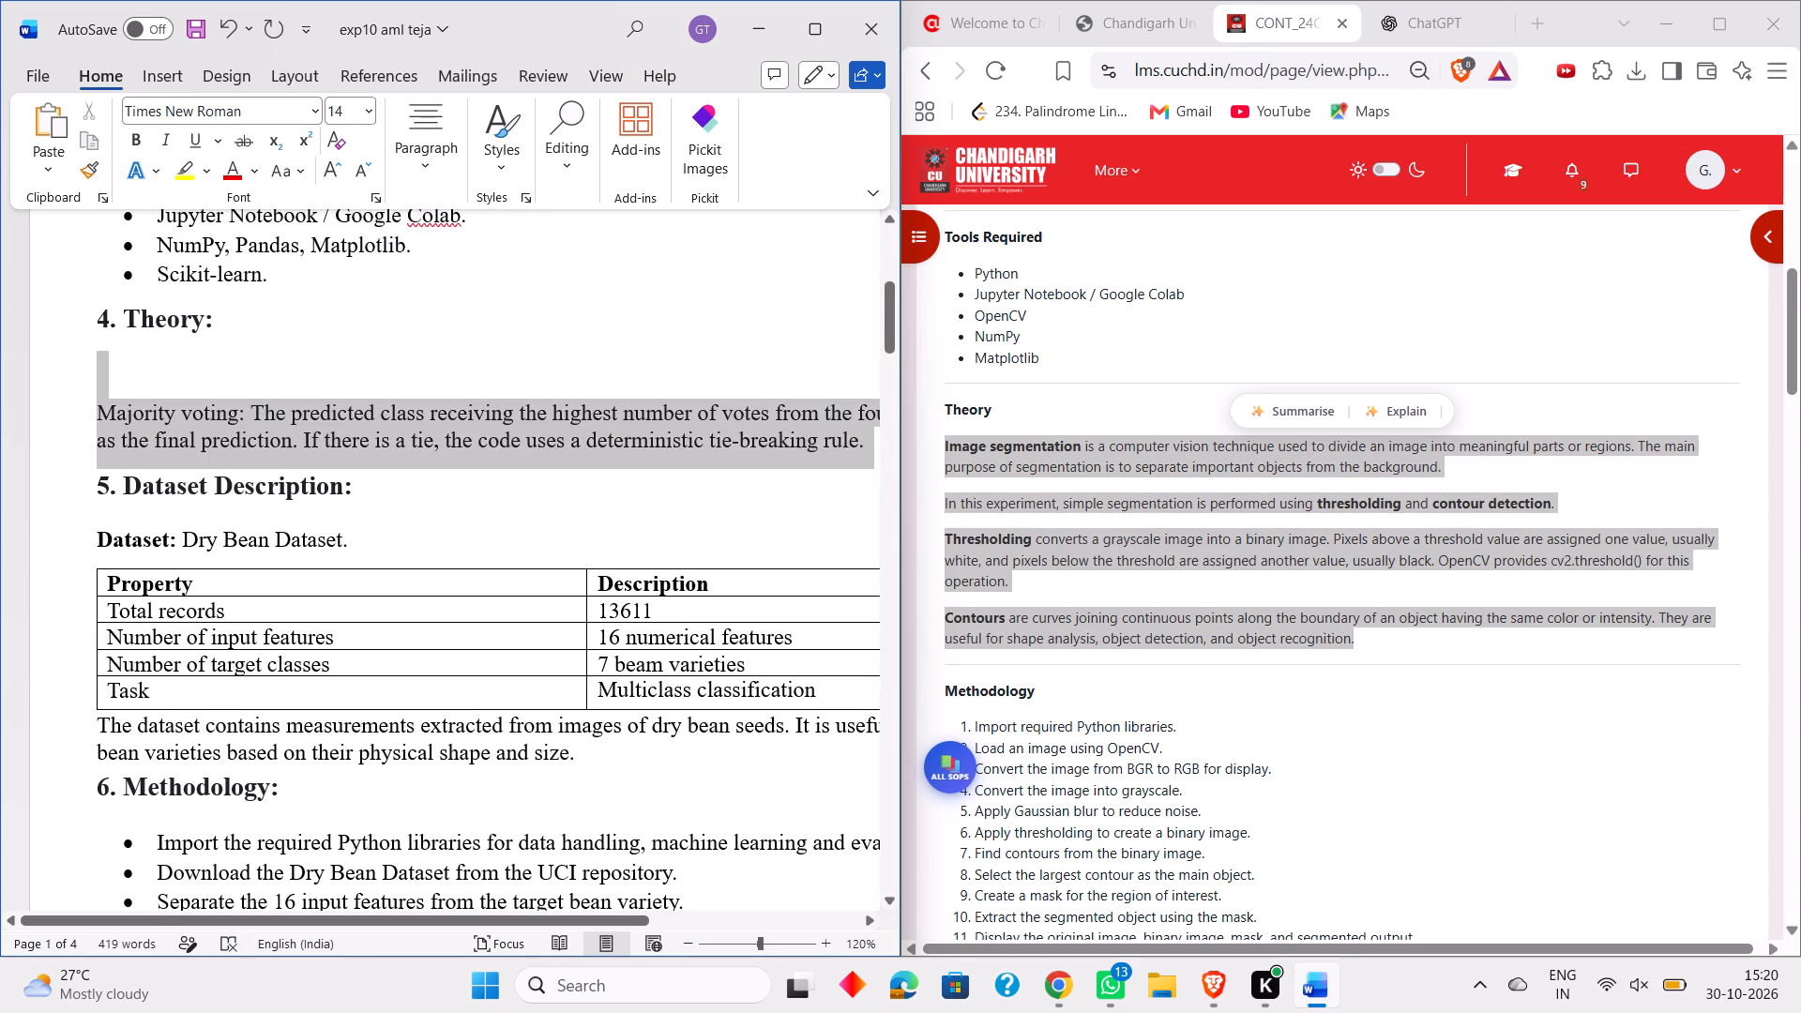
pyautogui.moveTo(540, 371); pyautogui.dragTo(356, 386)
pyautogui.press('BackSpace')
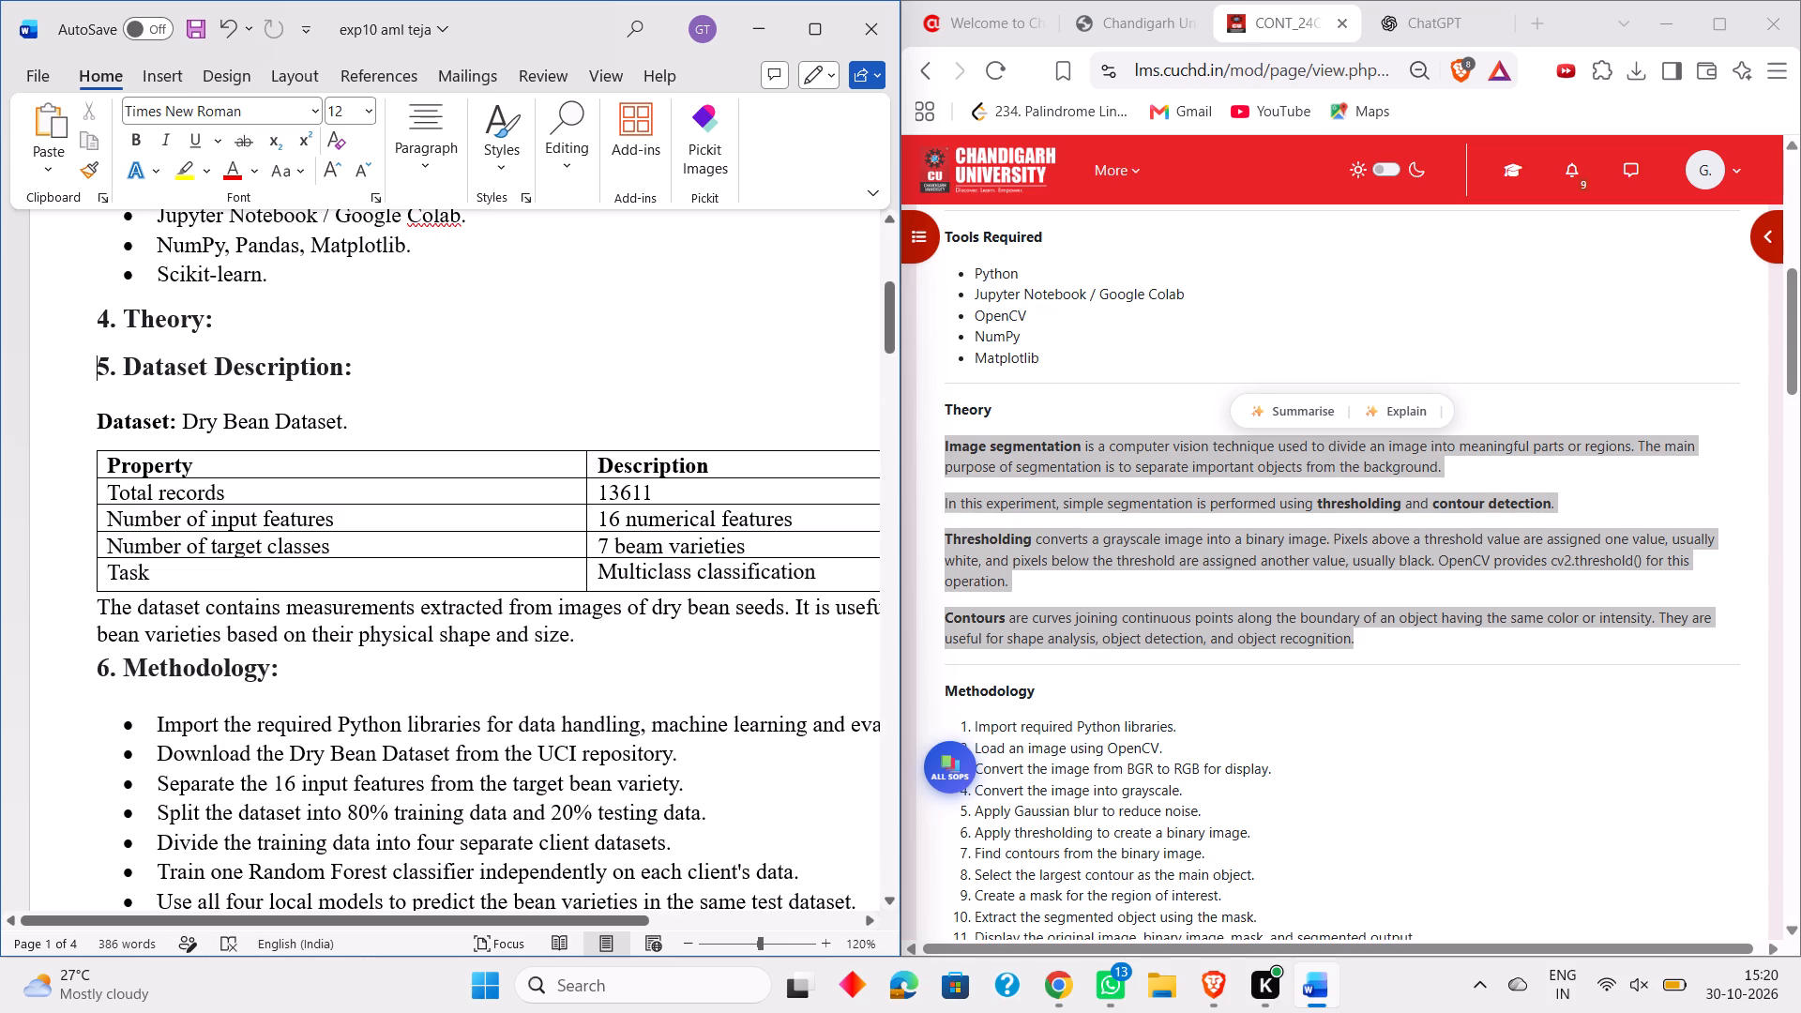
# Paste the copied image segmentation theory on a new line below the report's "4. Theory:" heading.
pyautogui.click(260, 319)
pyautogui.press('Return')
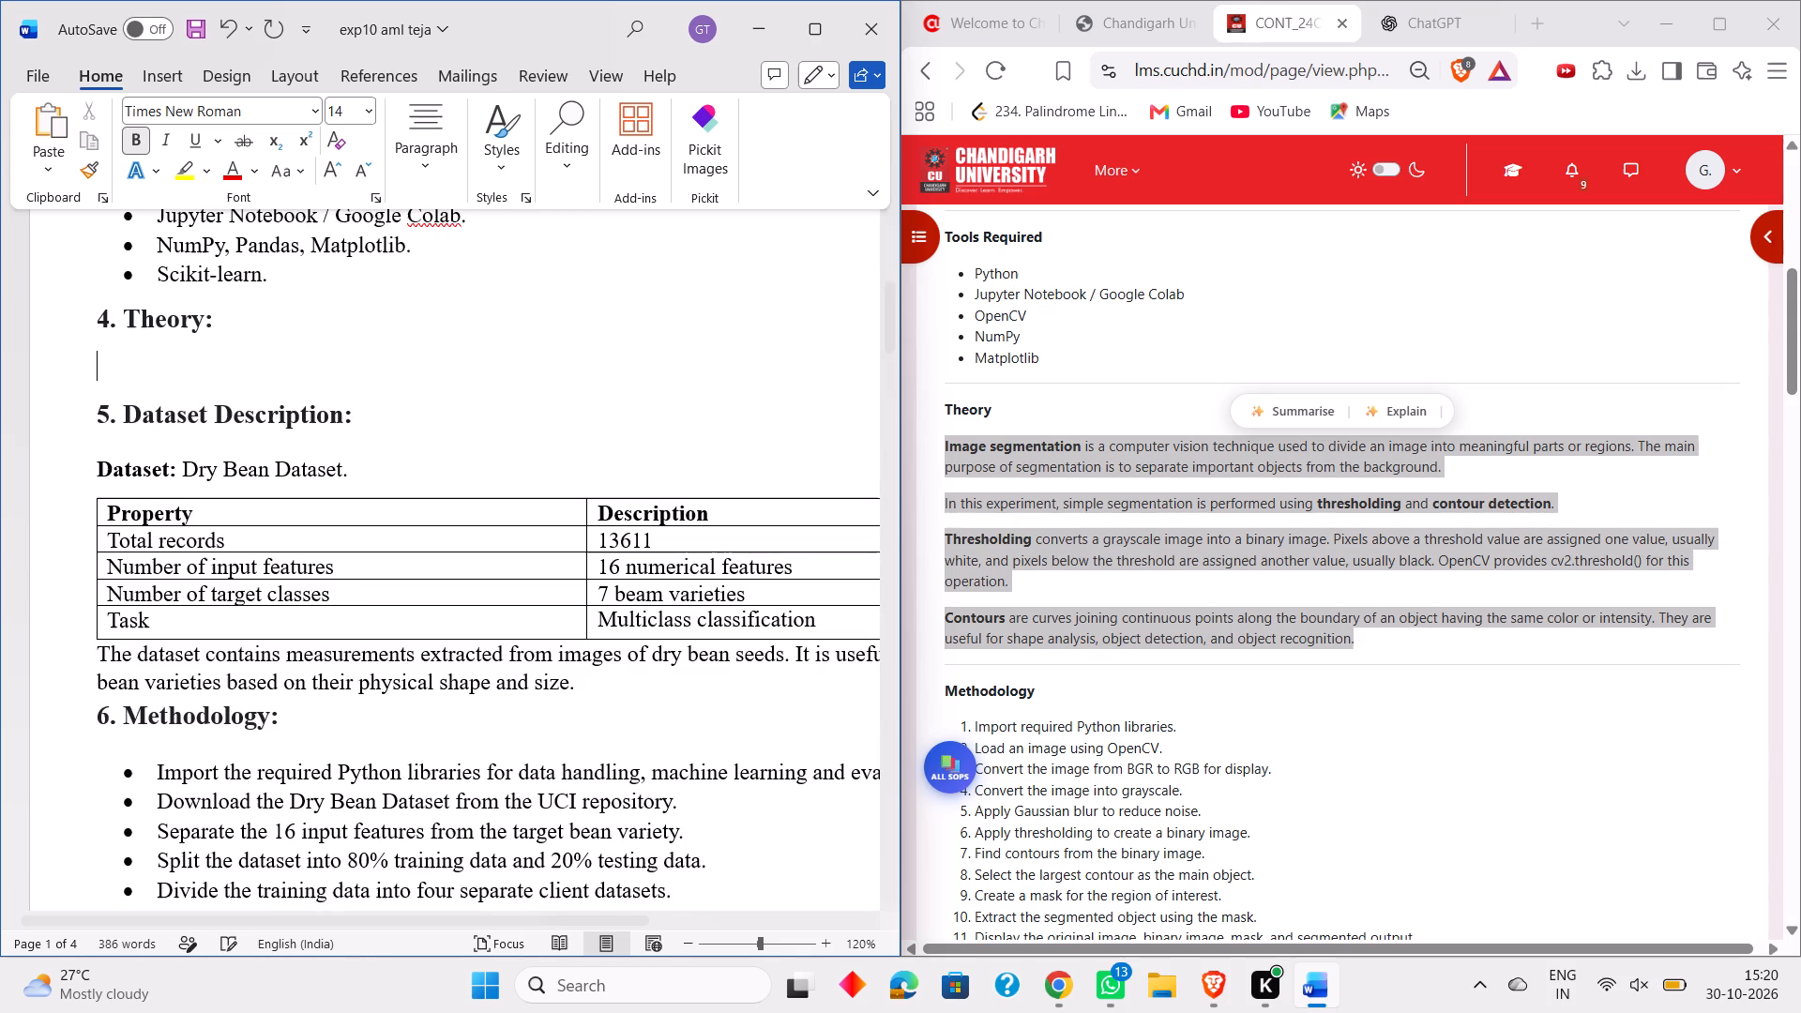
pyautogui.hotkey('ctrl', 'v')
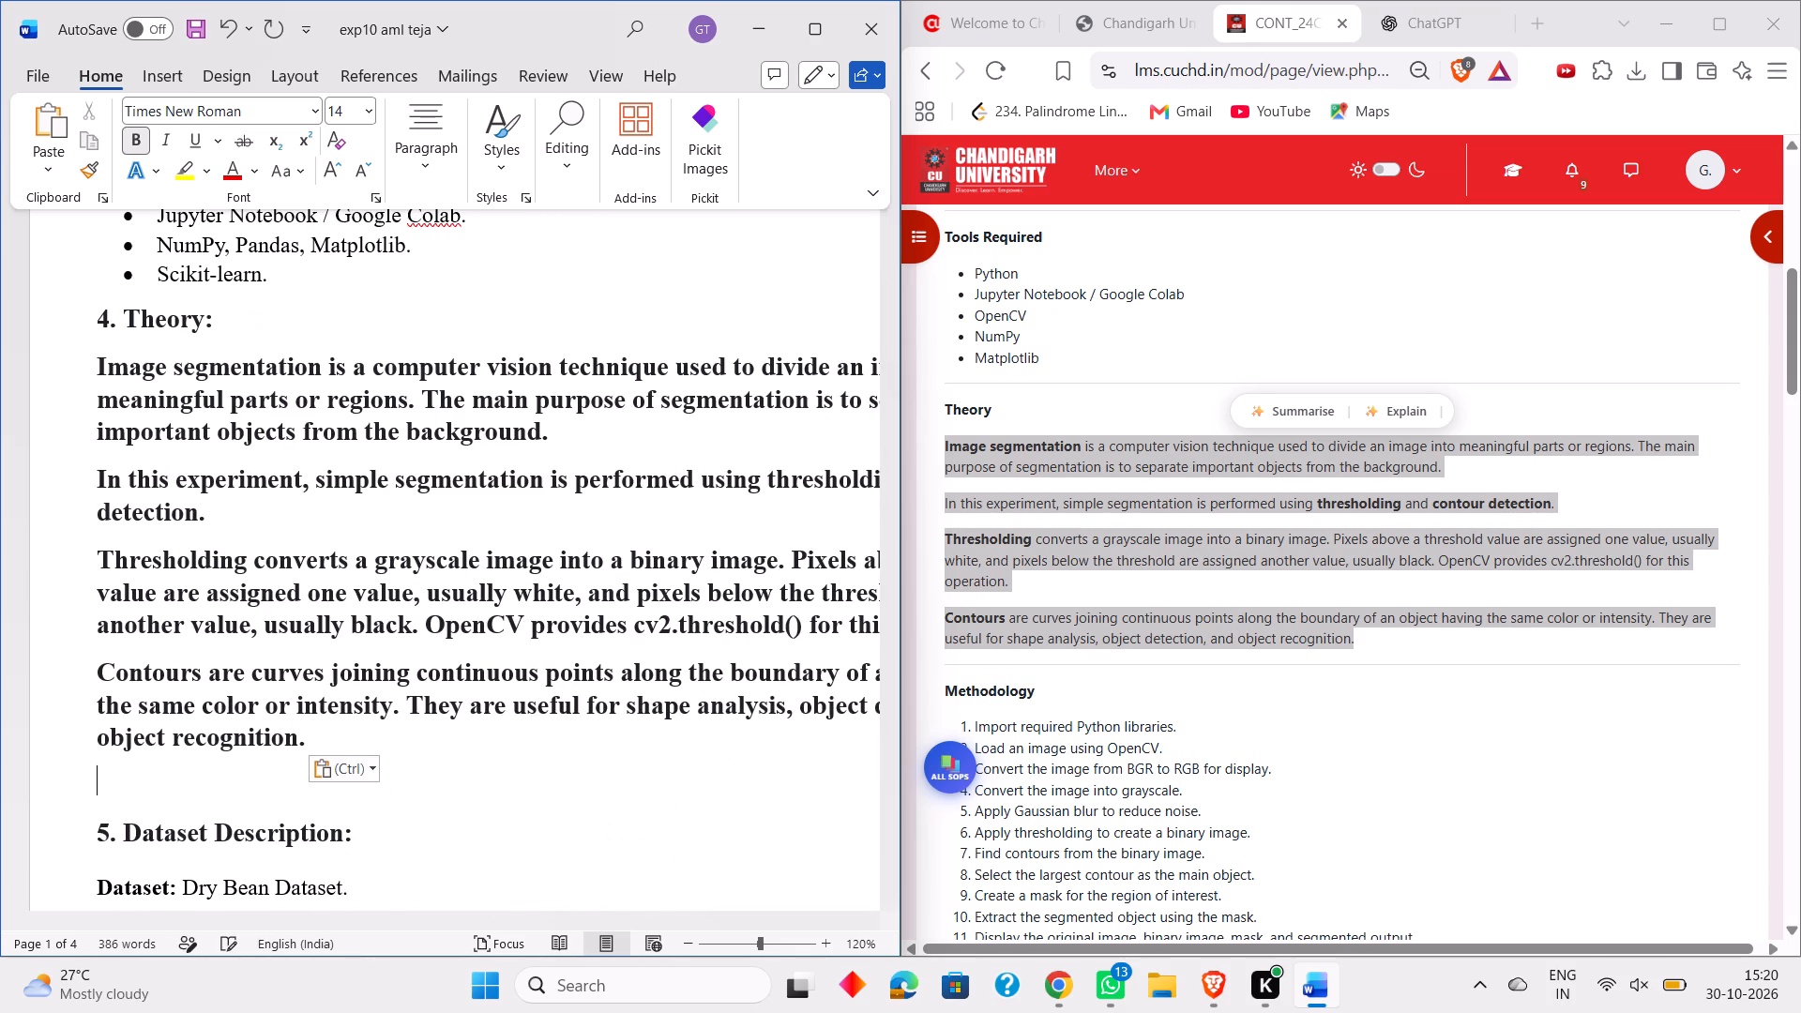
# Remove the bold from the pasted Theory paragraphs and set their font size to 12.
pyautogui.moveTo(318, 733); pyautogui.dragTo(102, 377)
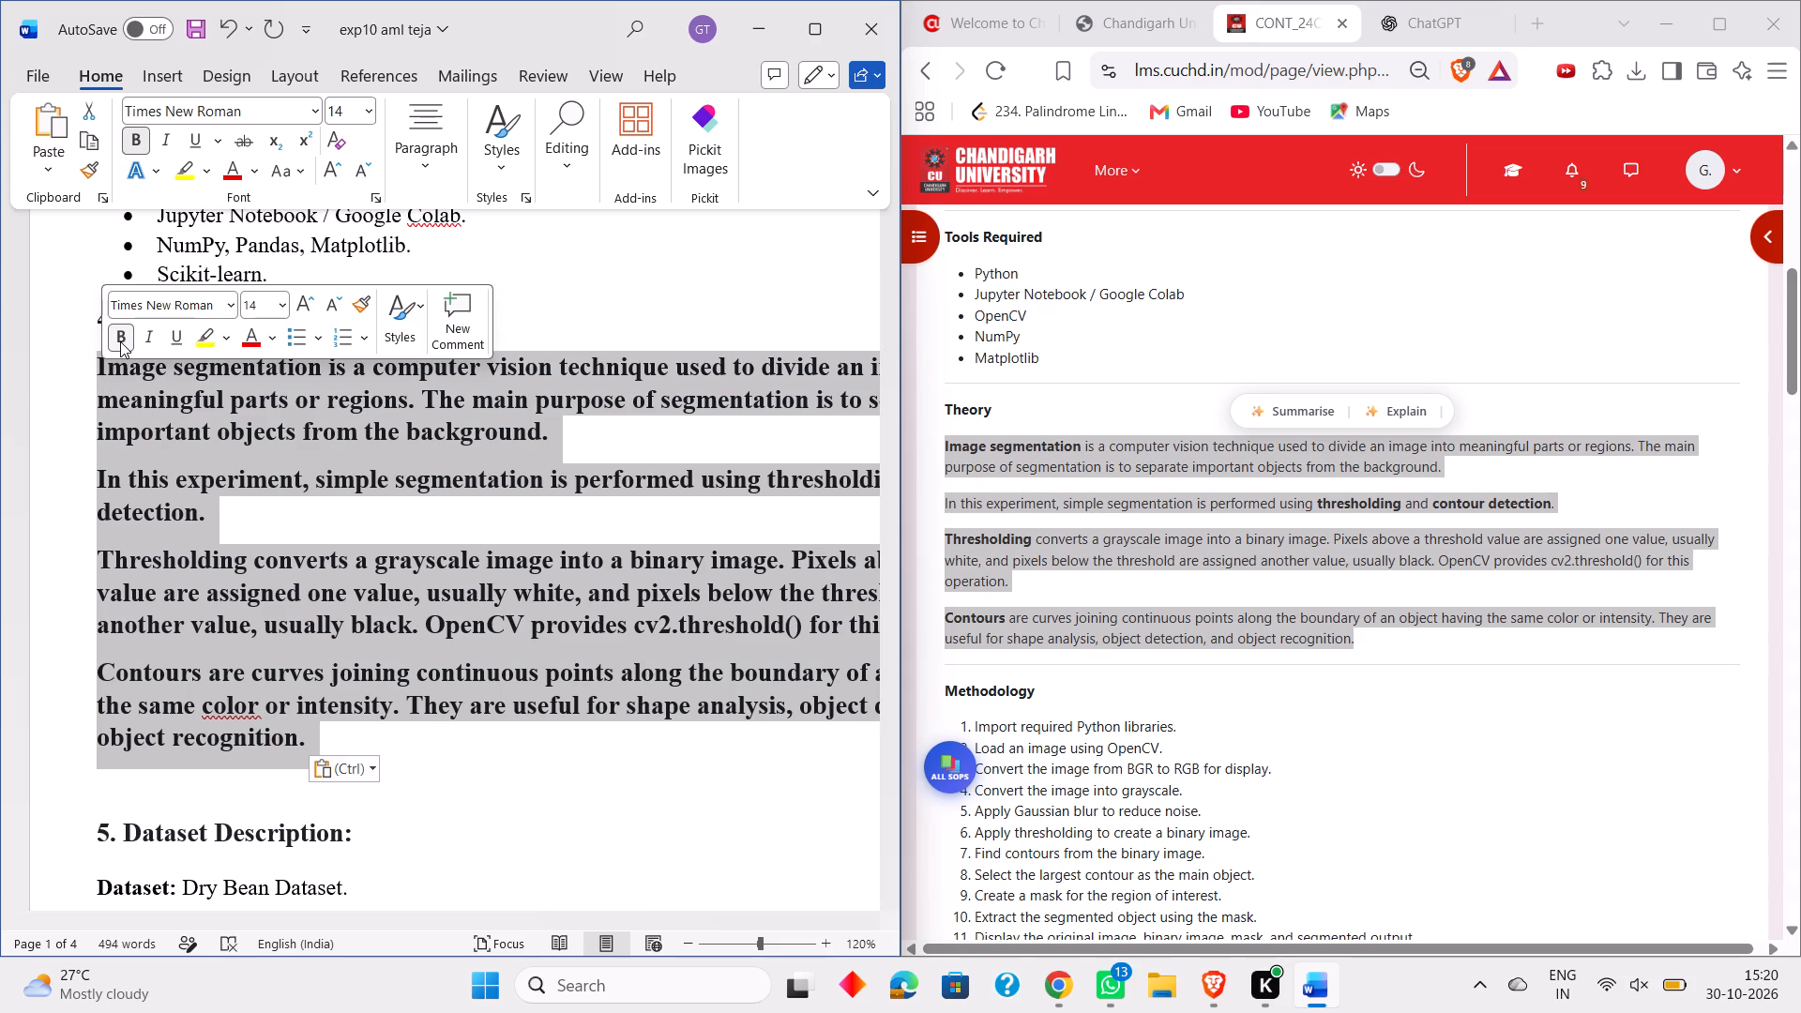
pyautogui.click(120, 341)
pyautogui.click(257, 301)
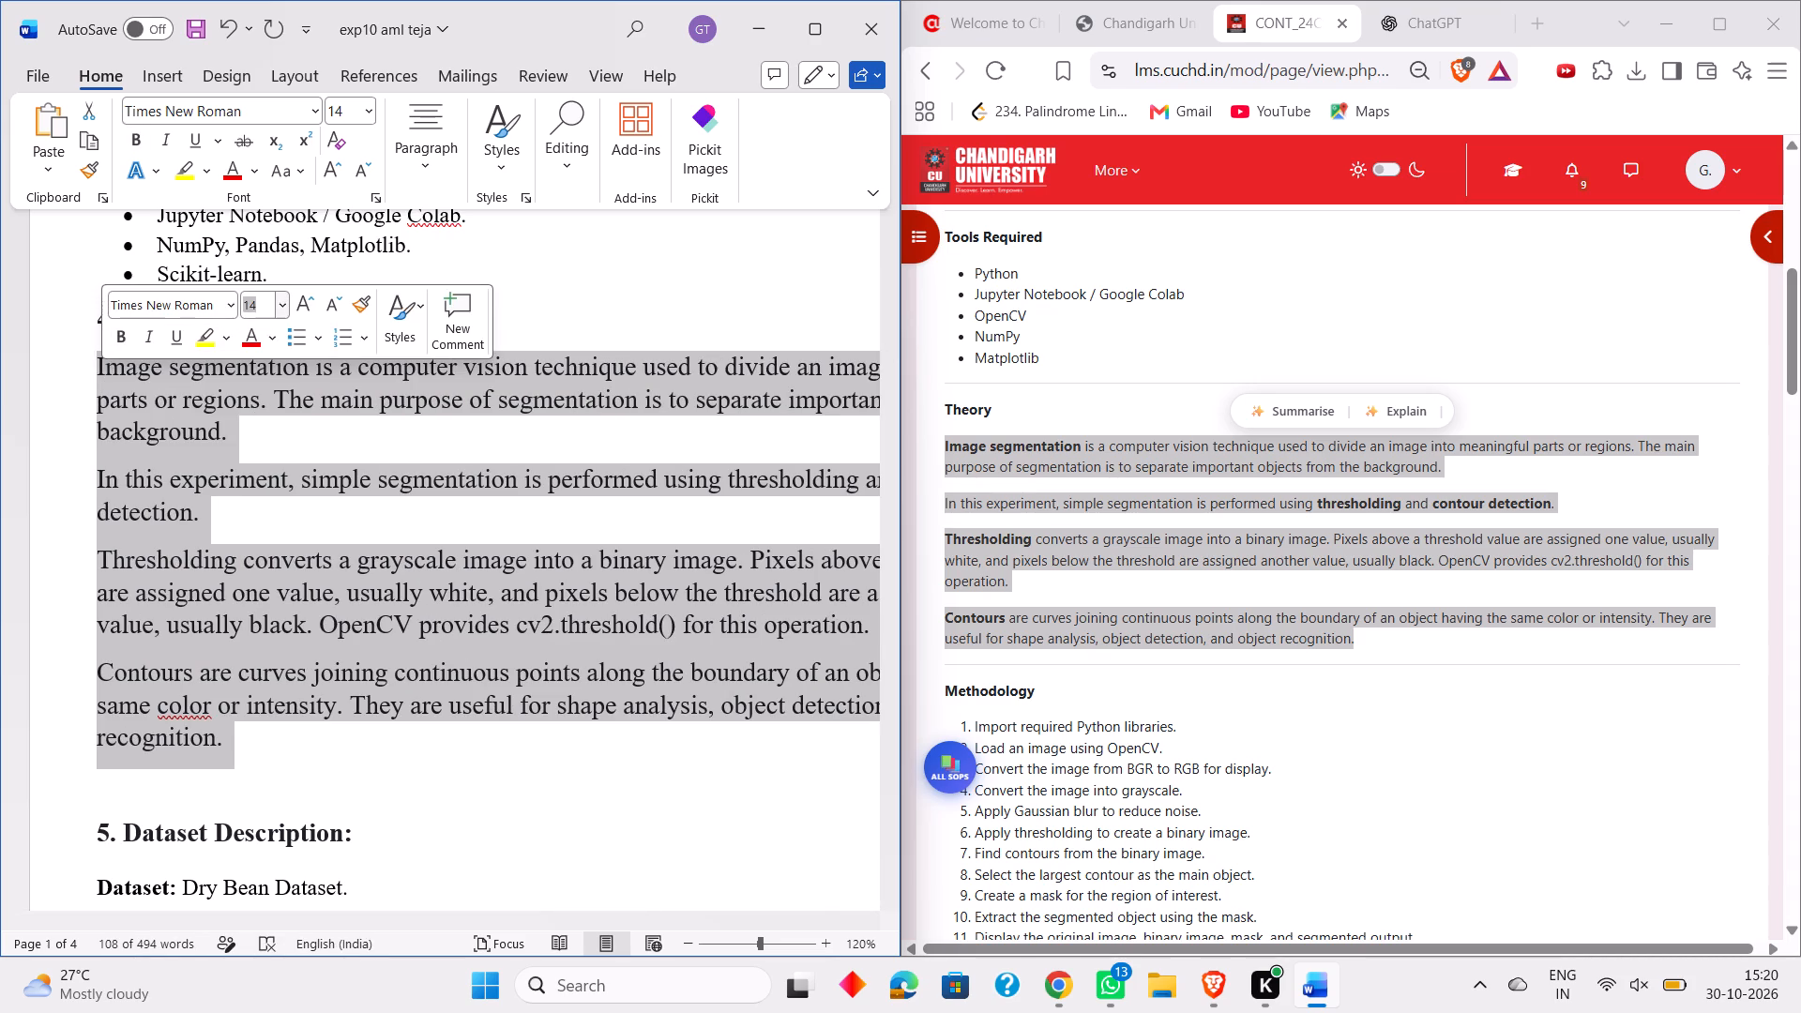
pyautogui.press('BackSpace')
pyautogui.write('11')
pyautogui.press('Return')
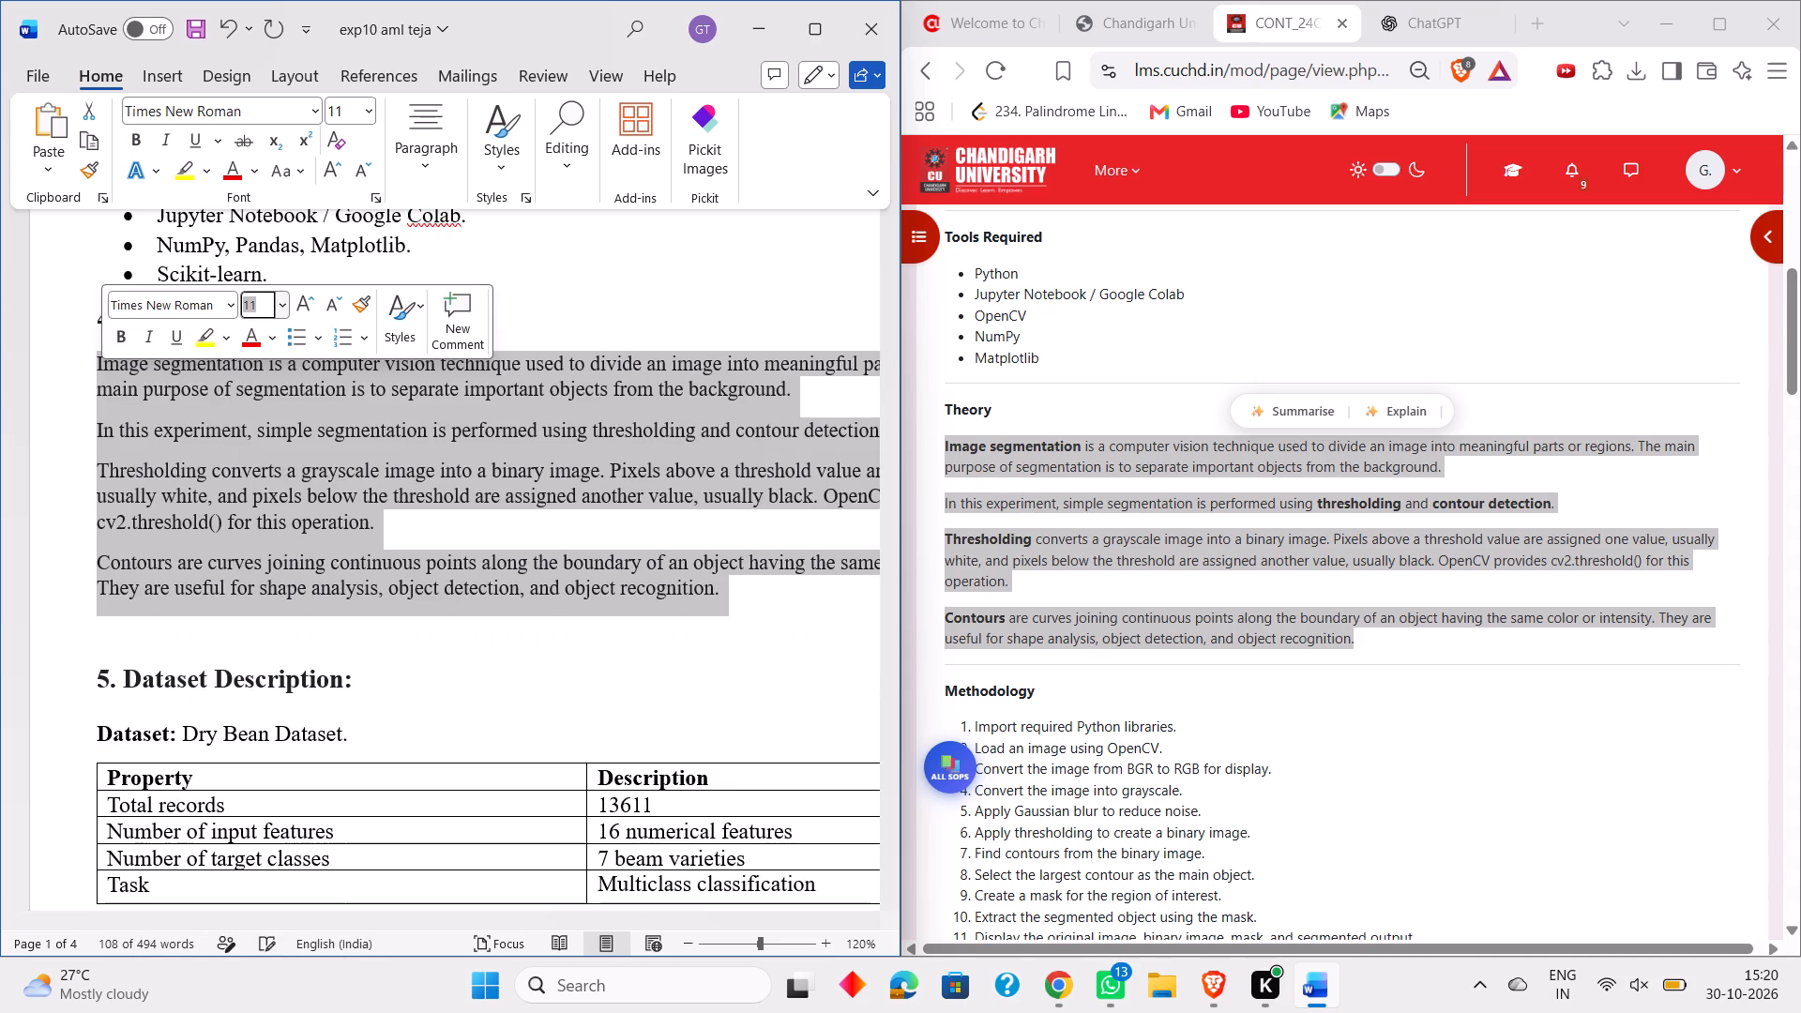
pyautogui.click(253, 309)
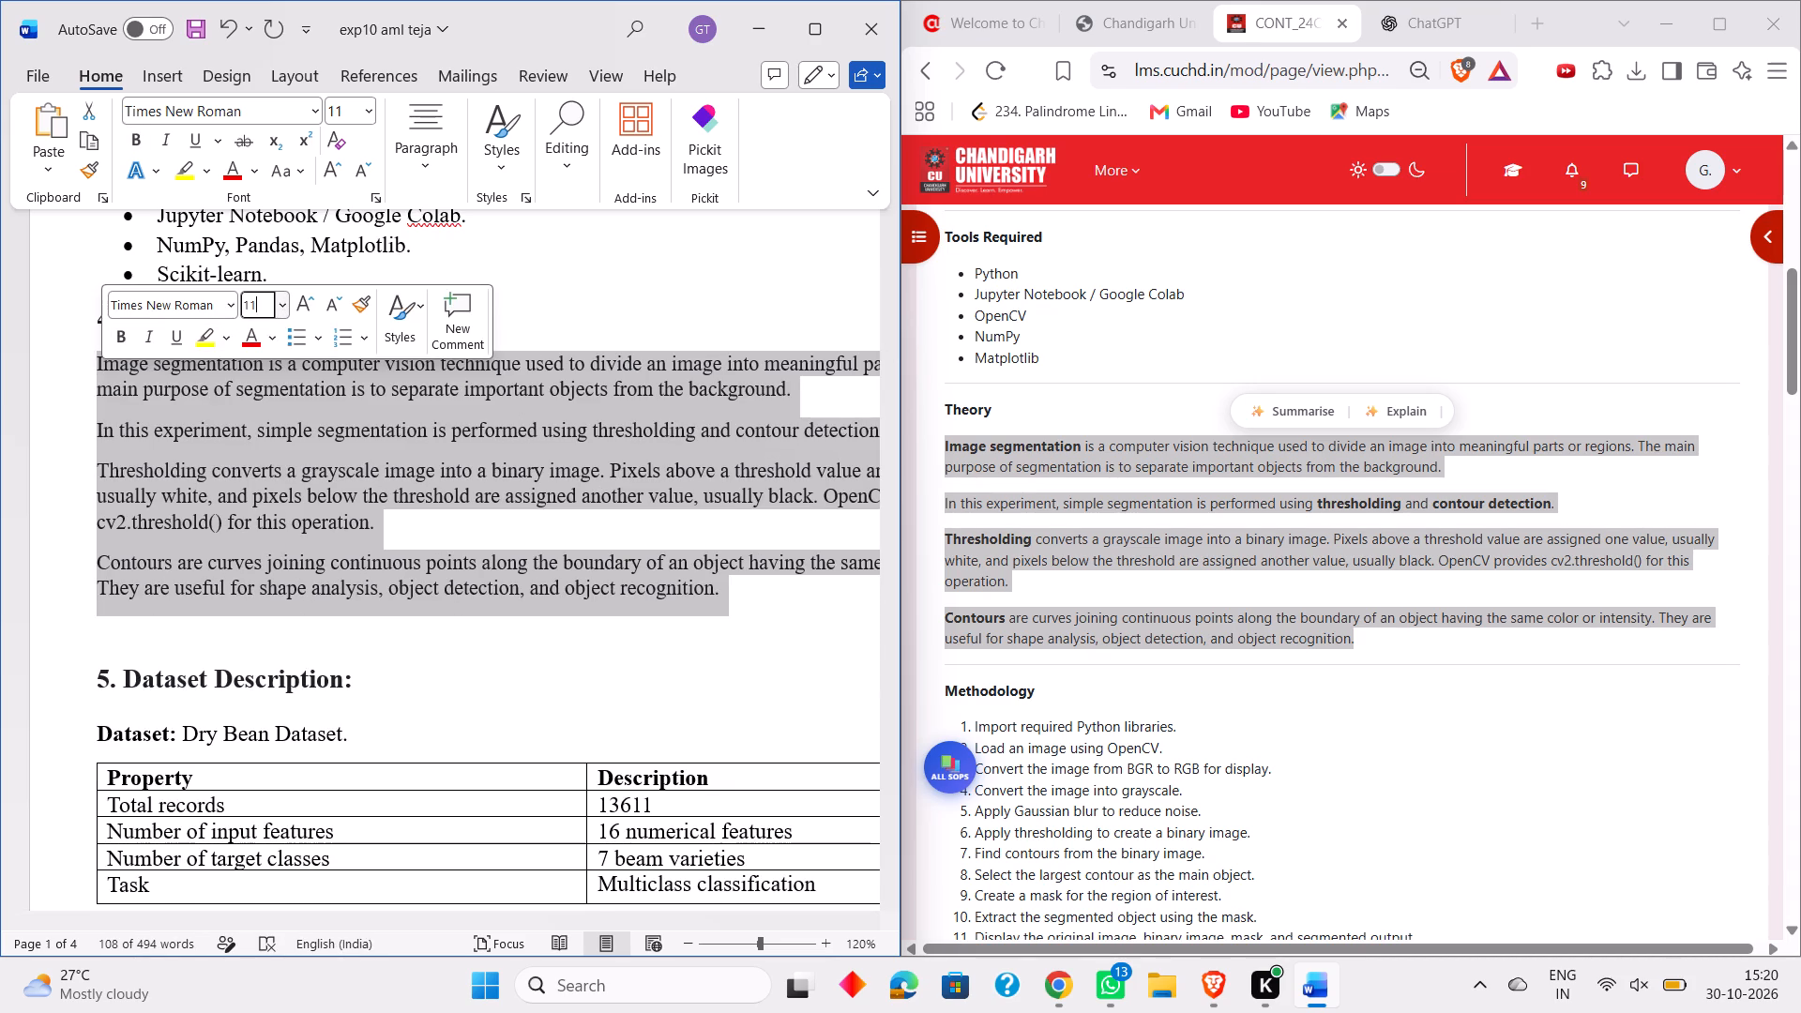
pyautogui.press('BackSpace')
pyautogui.press('2')
pyautogui.press('Return')
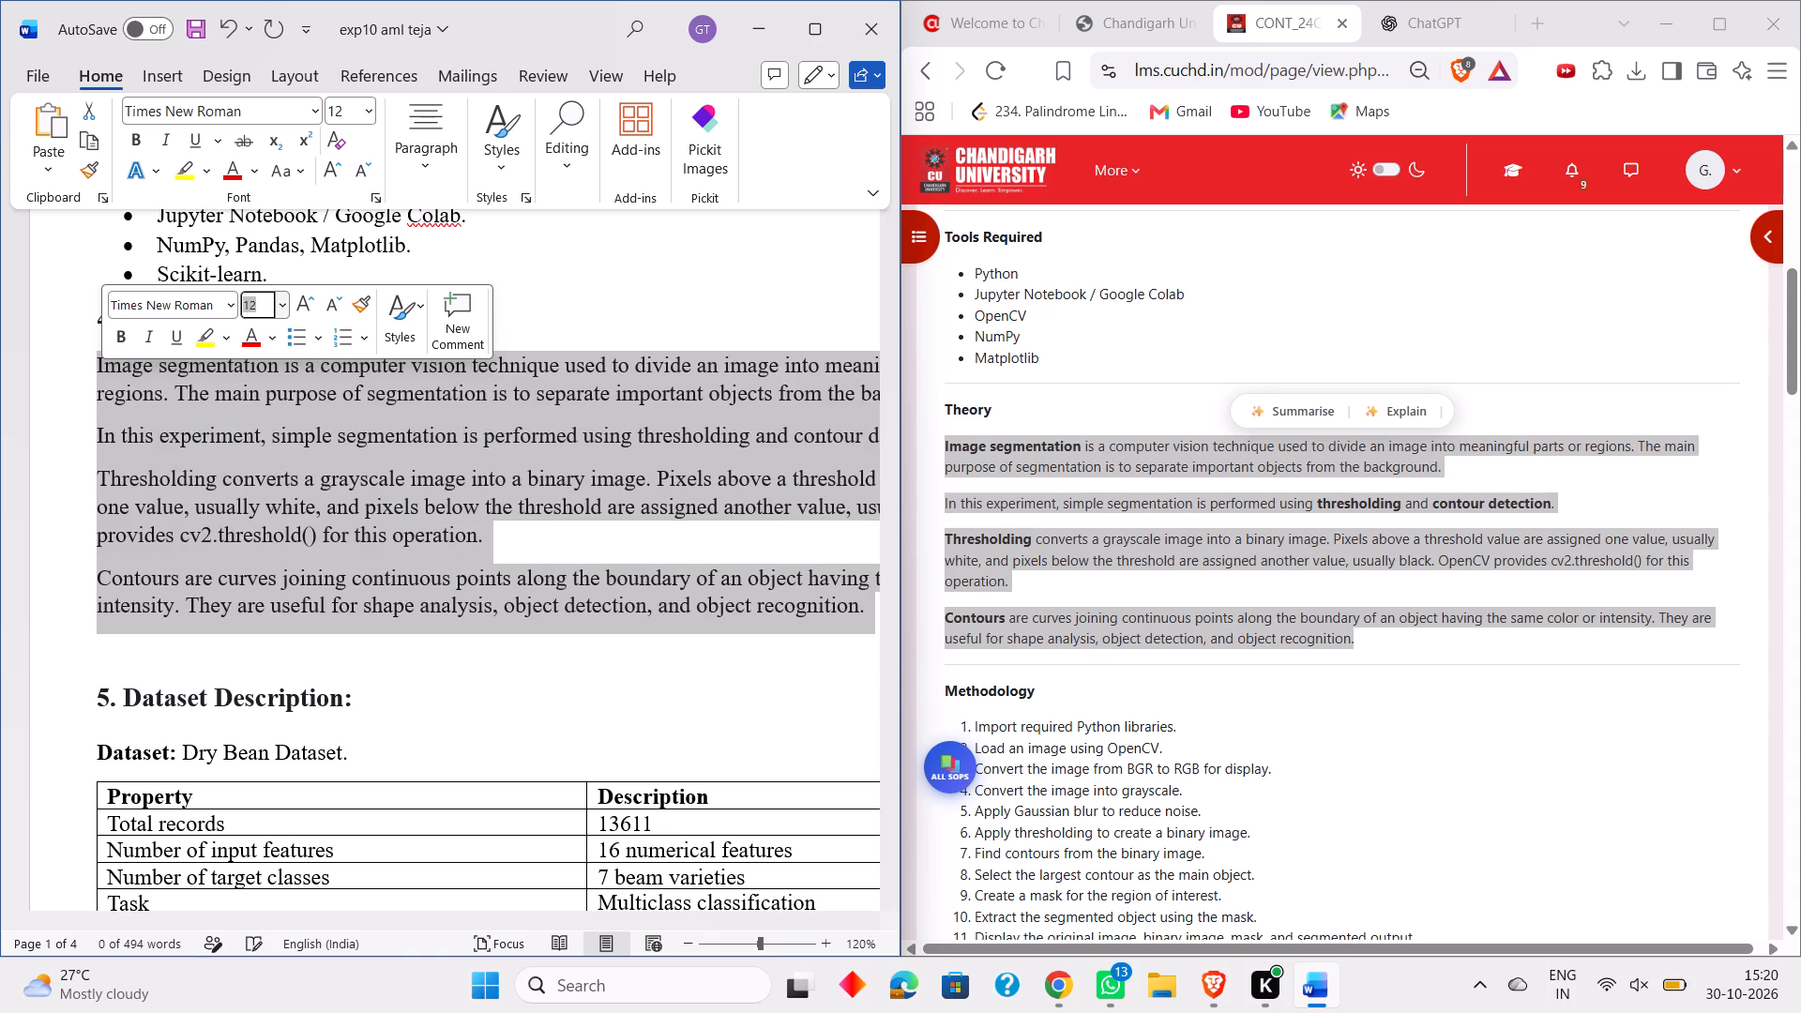
pyautogui.click(298, 644)
# Compare the report's Dataset Description and Methodology sections with the Methodology and Dataset sections on the experiment page.
pyautogui.scroll(-1, 298, 644)
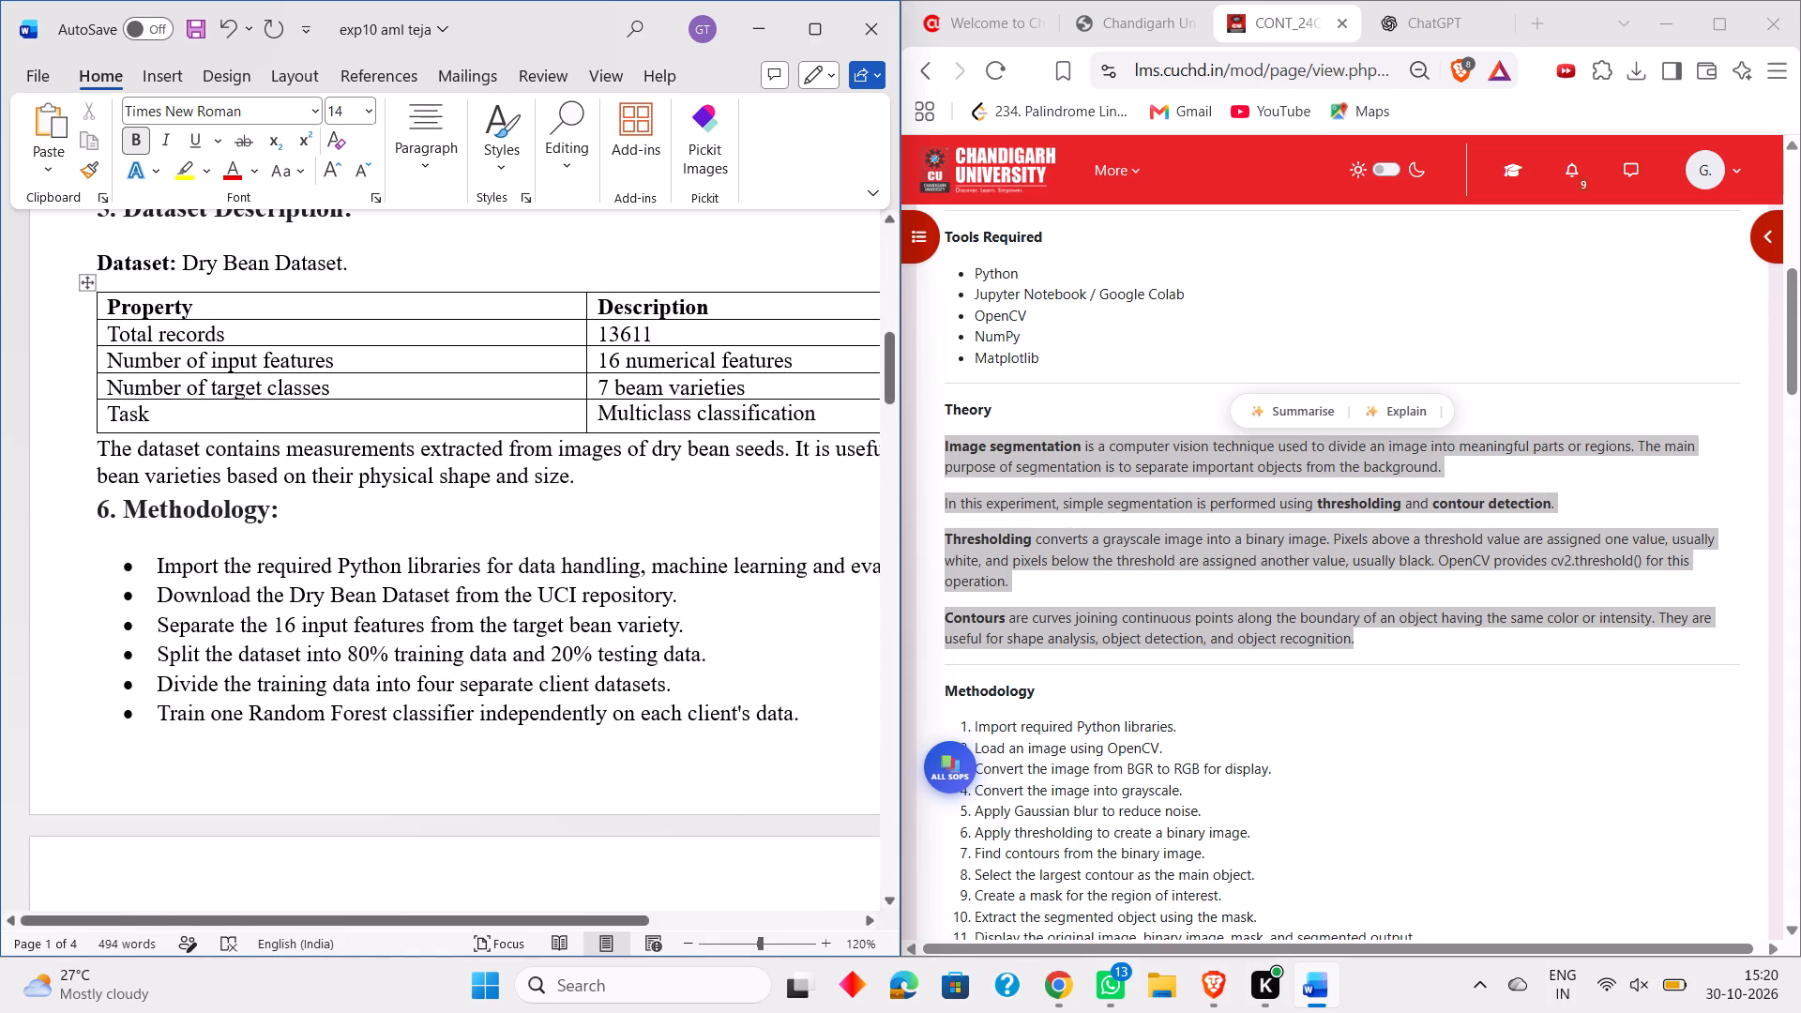
pyautogui.scroll(2, 298, 644)
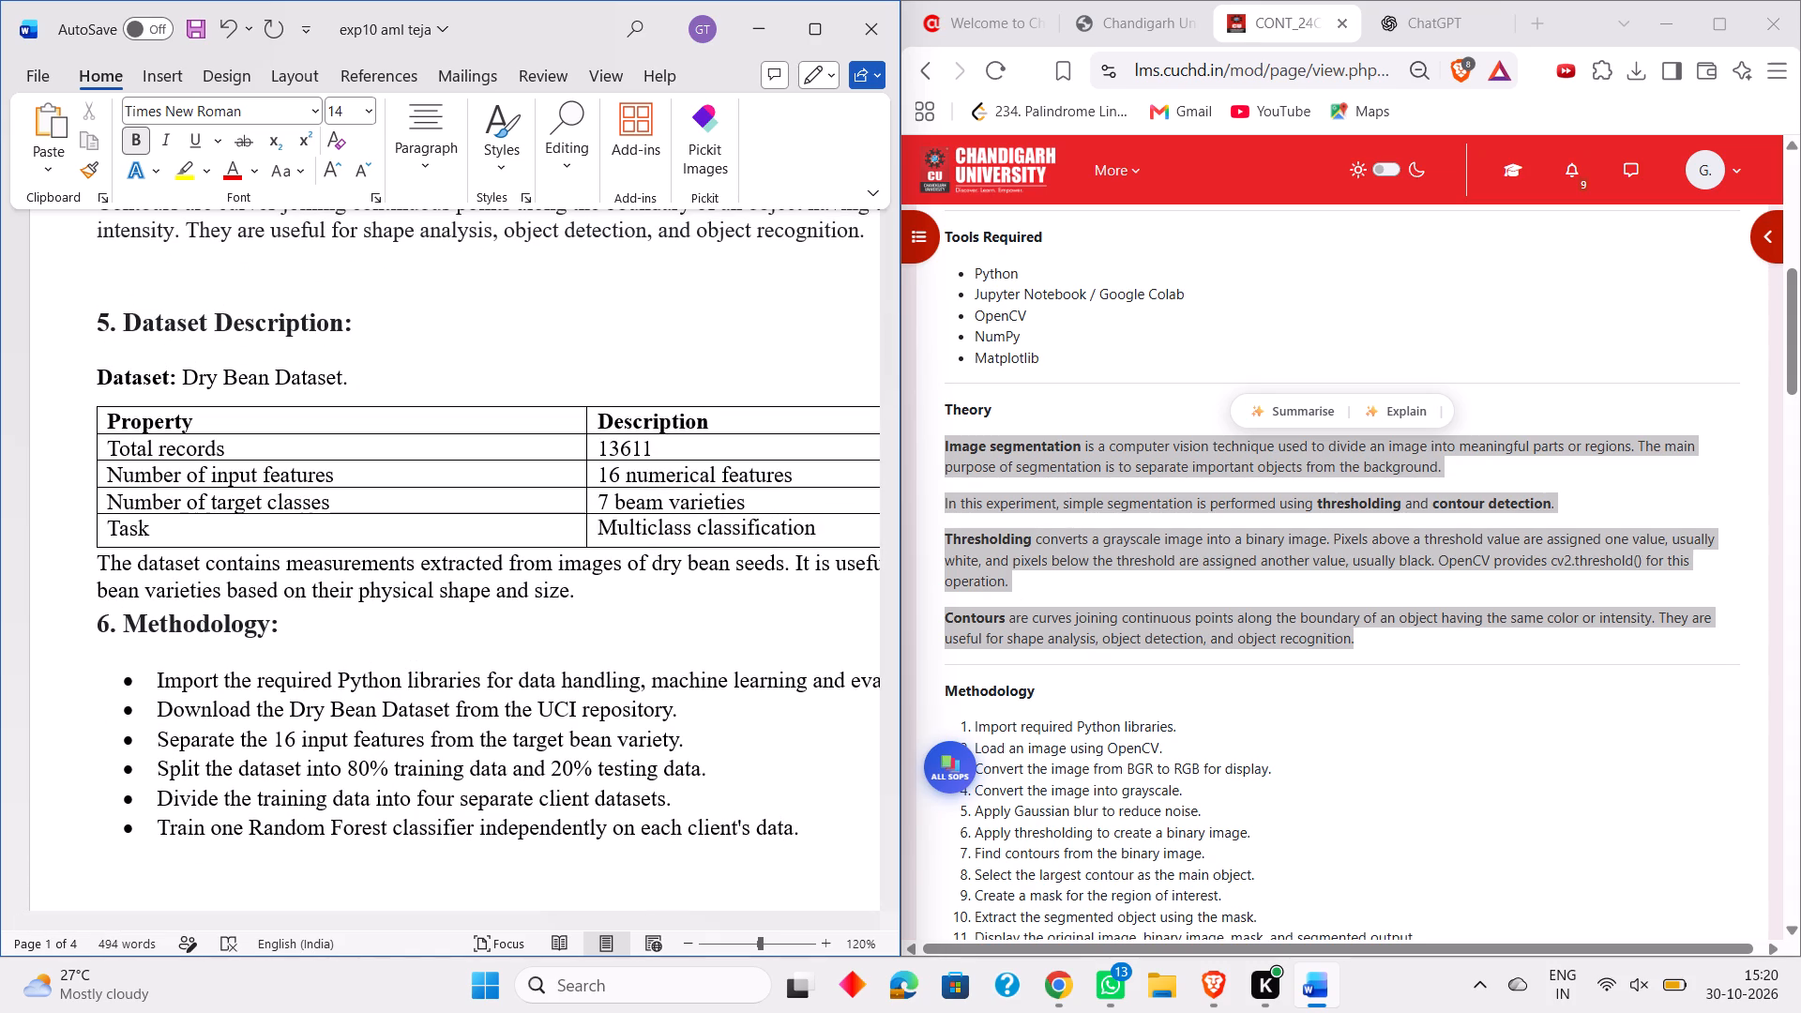
pyautogui.scroll(-2, 1033, 688)
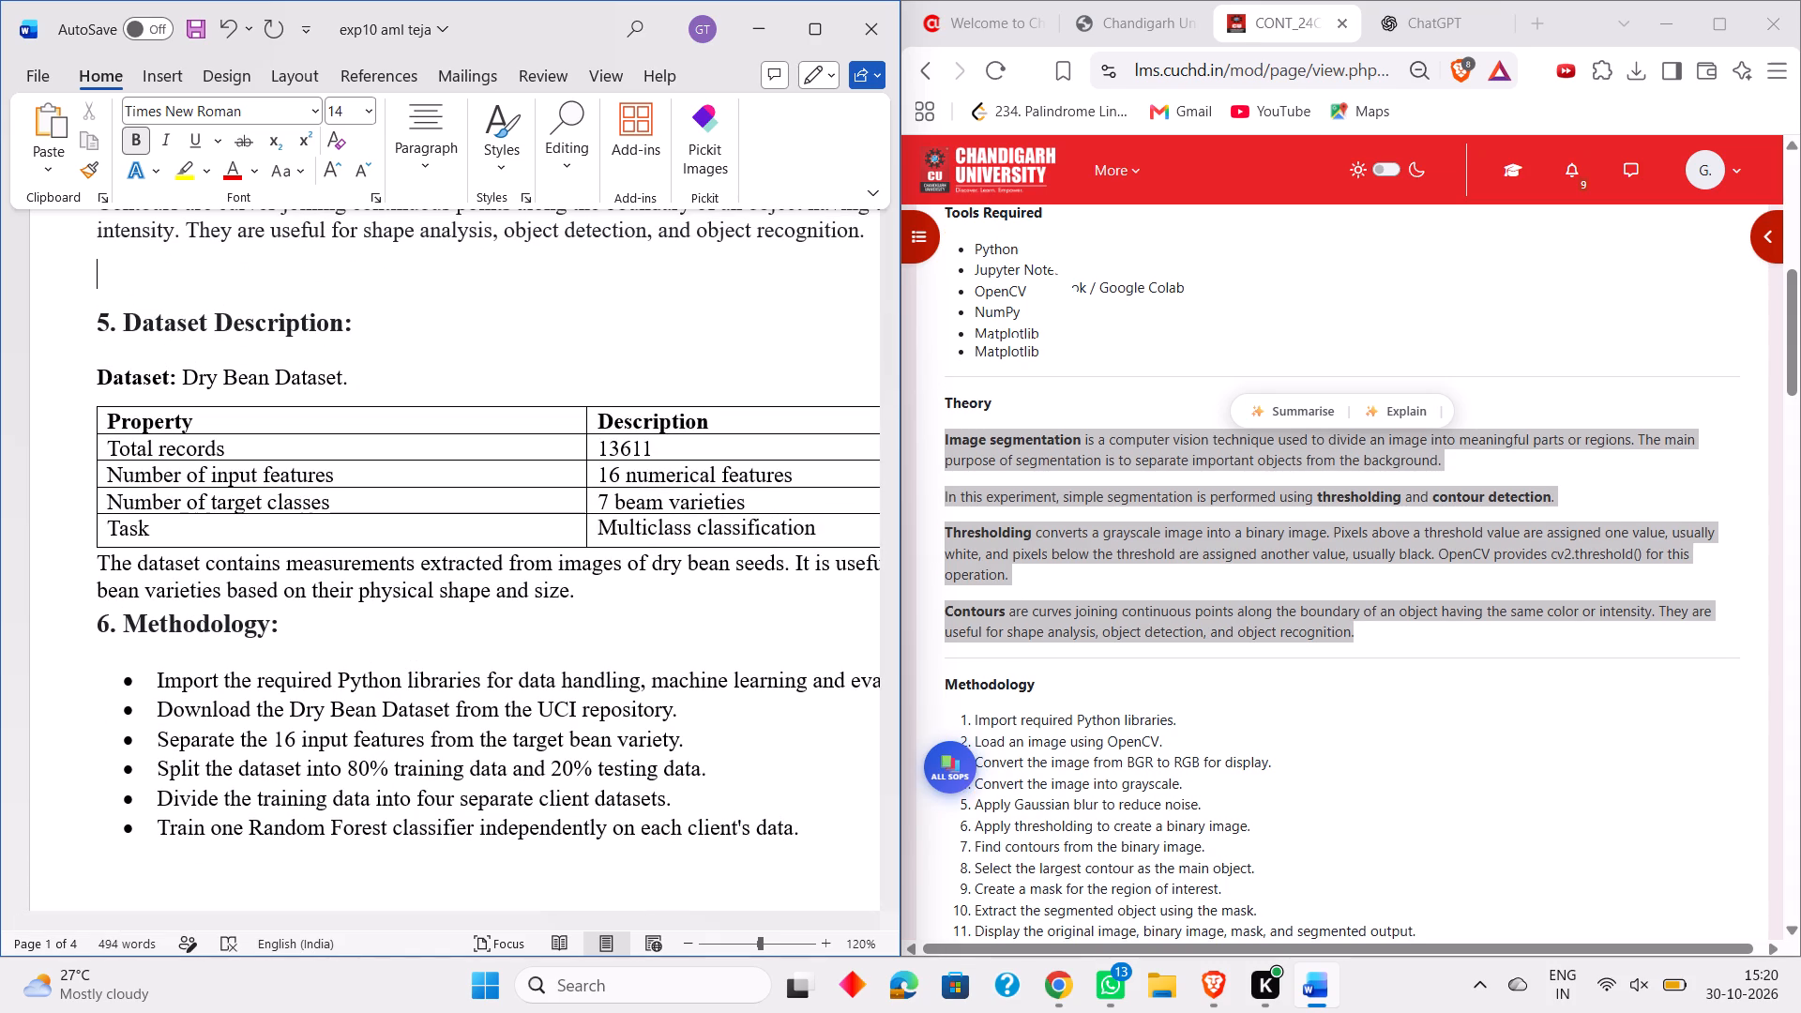
pyautogui.scroll(-2, 1033, 688)
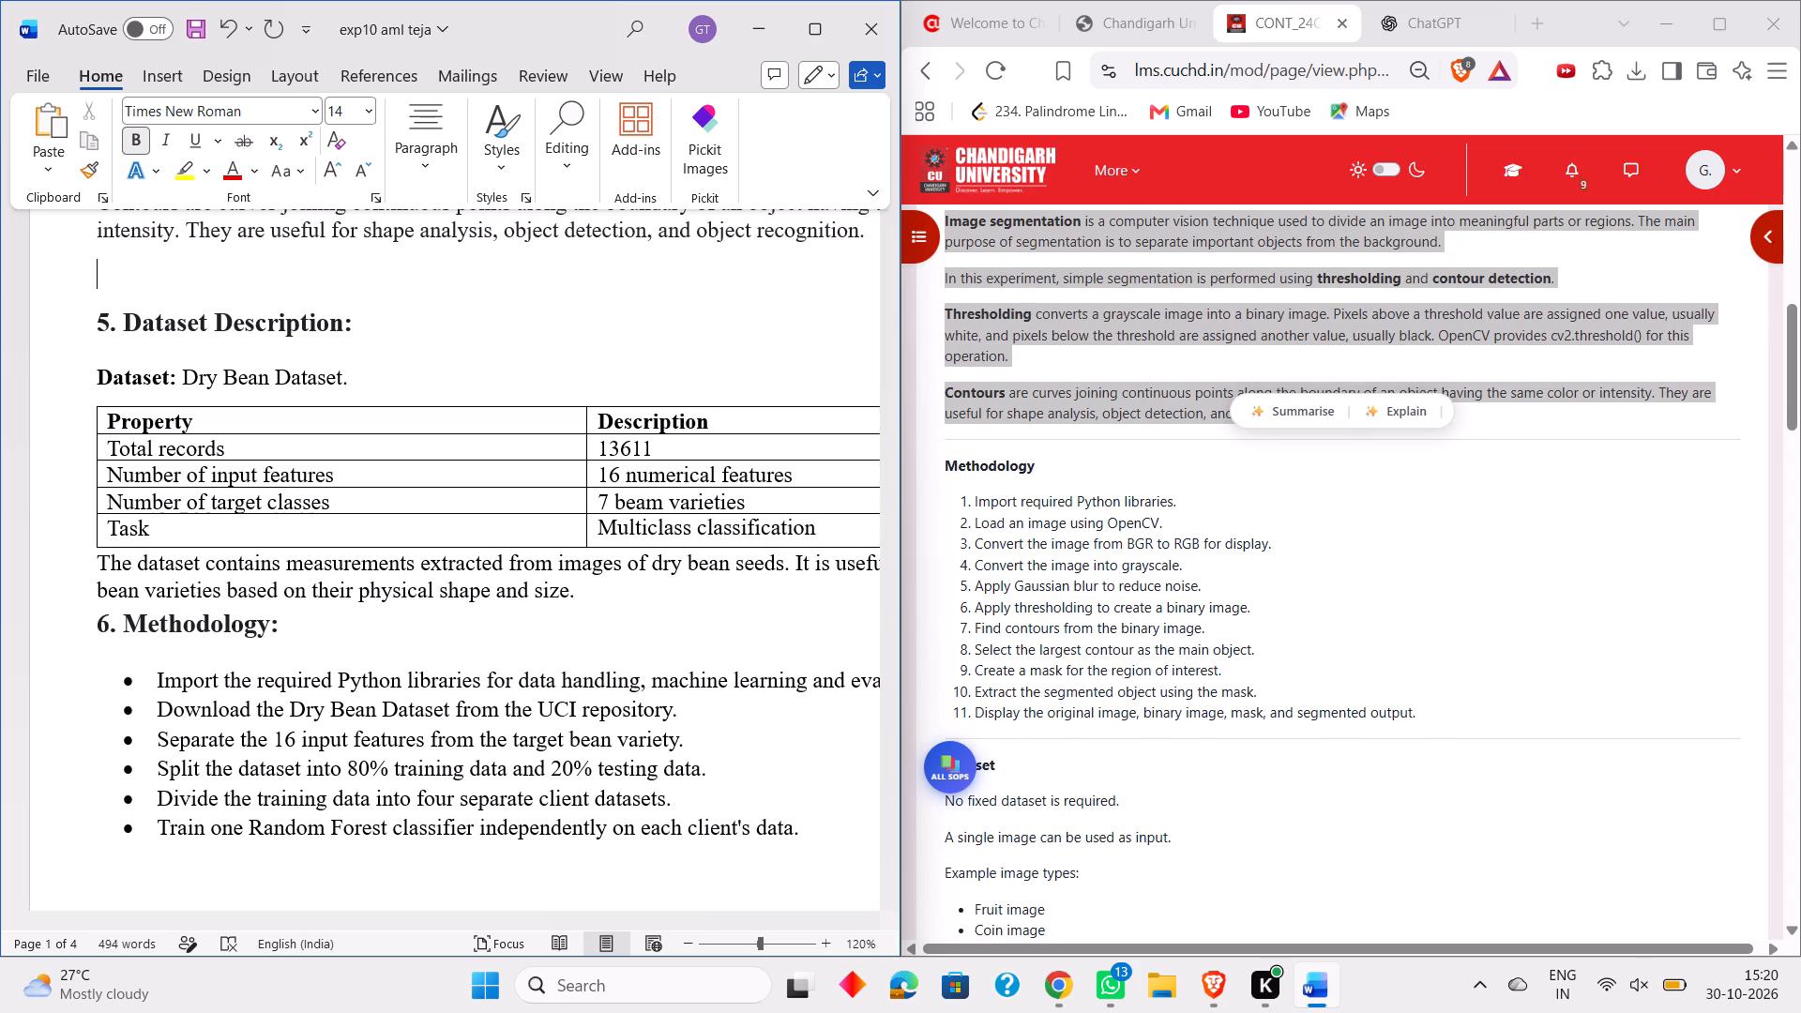
pyautogui.scroll(-5, 1033, 688)
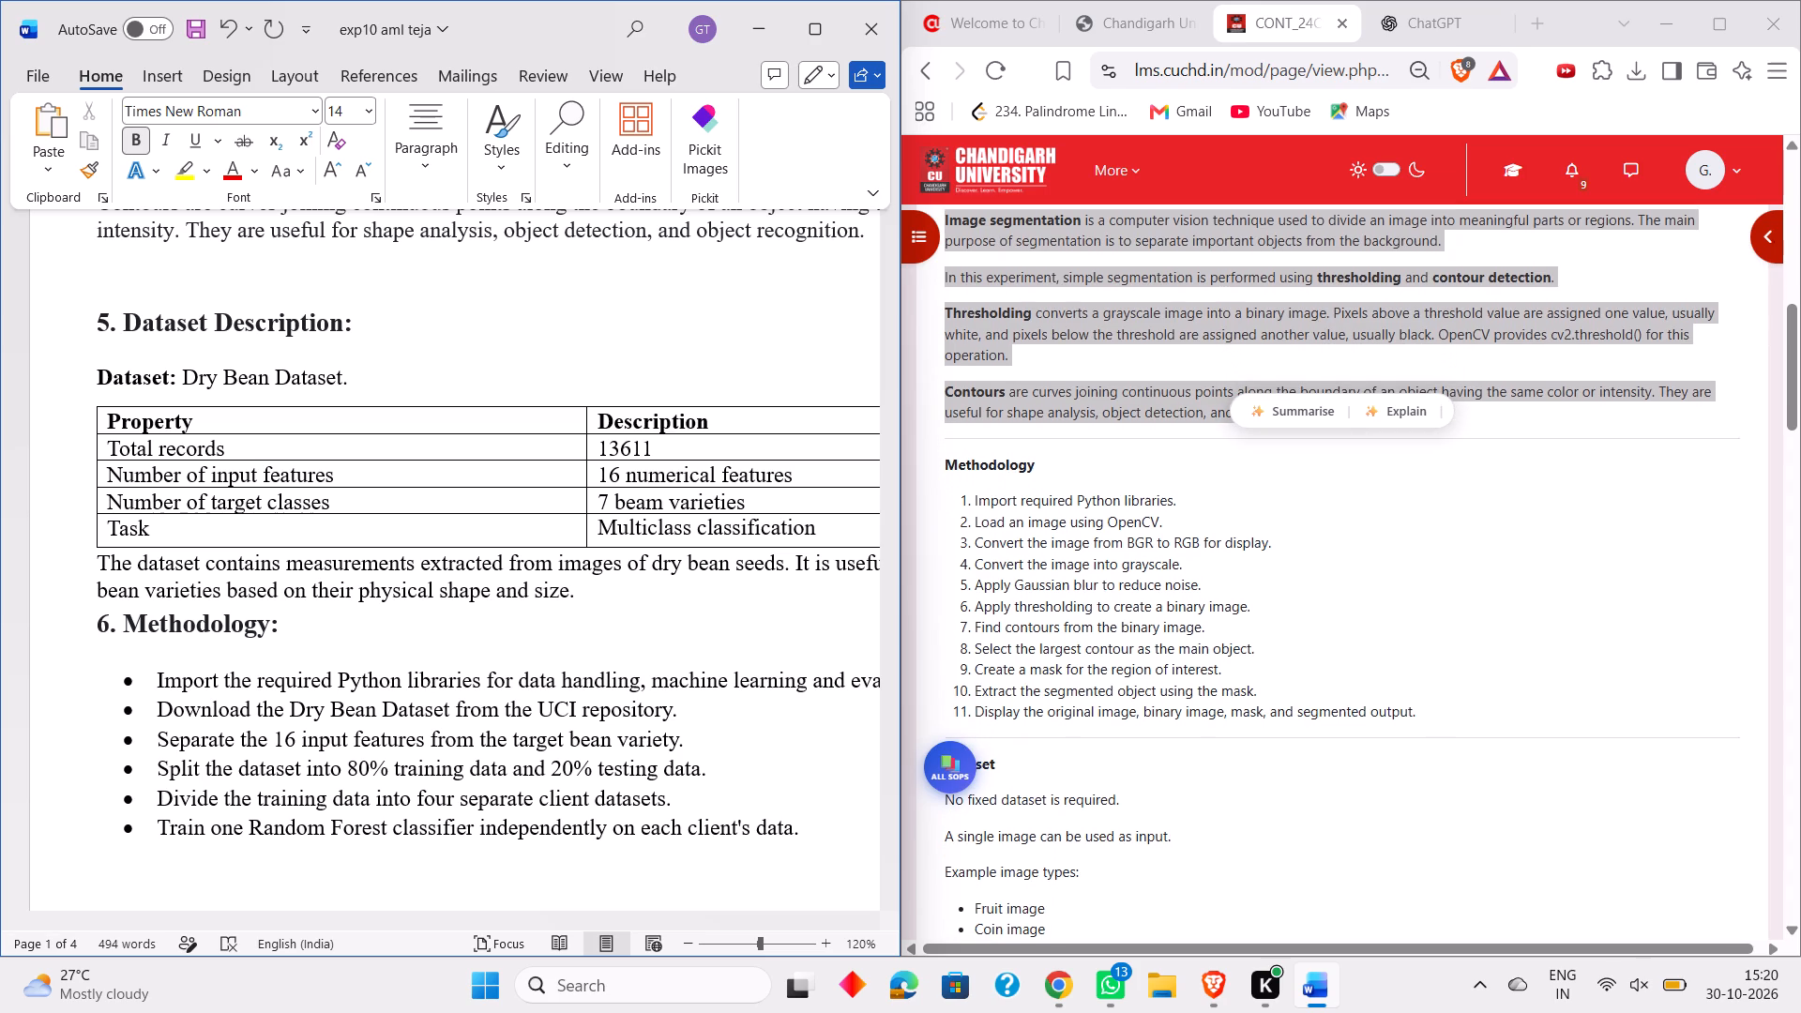
pyautogui.scroll(-3, 1033, 688)
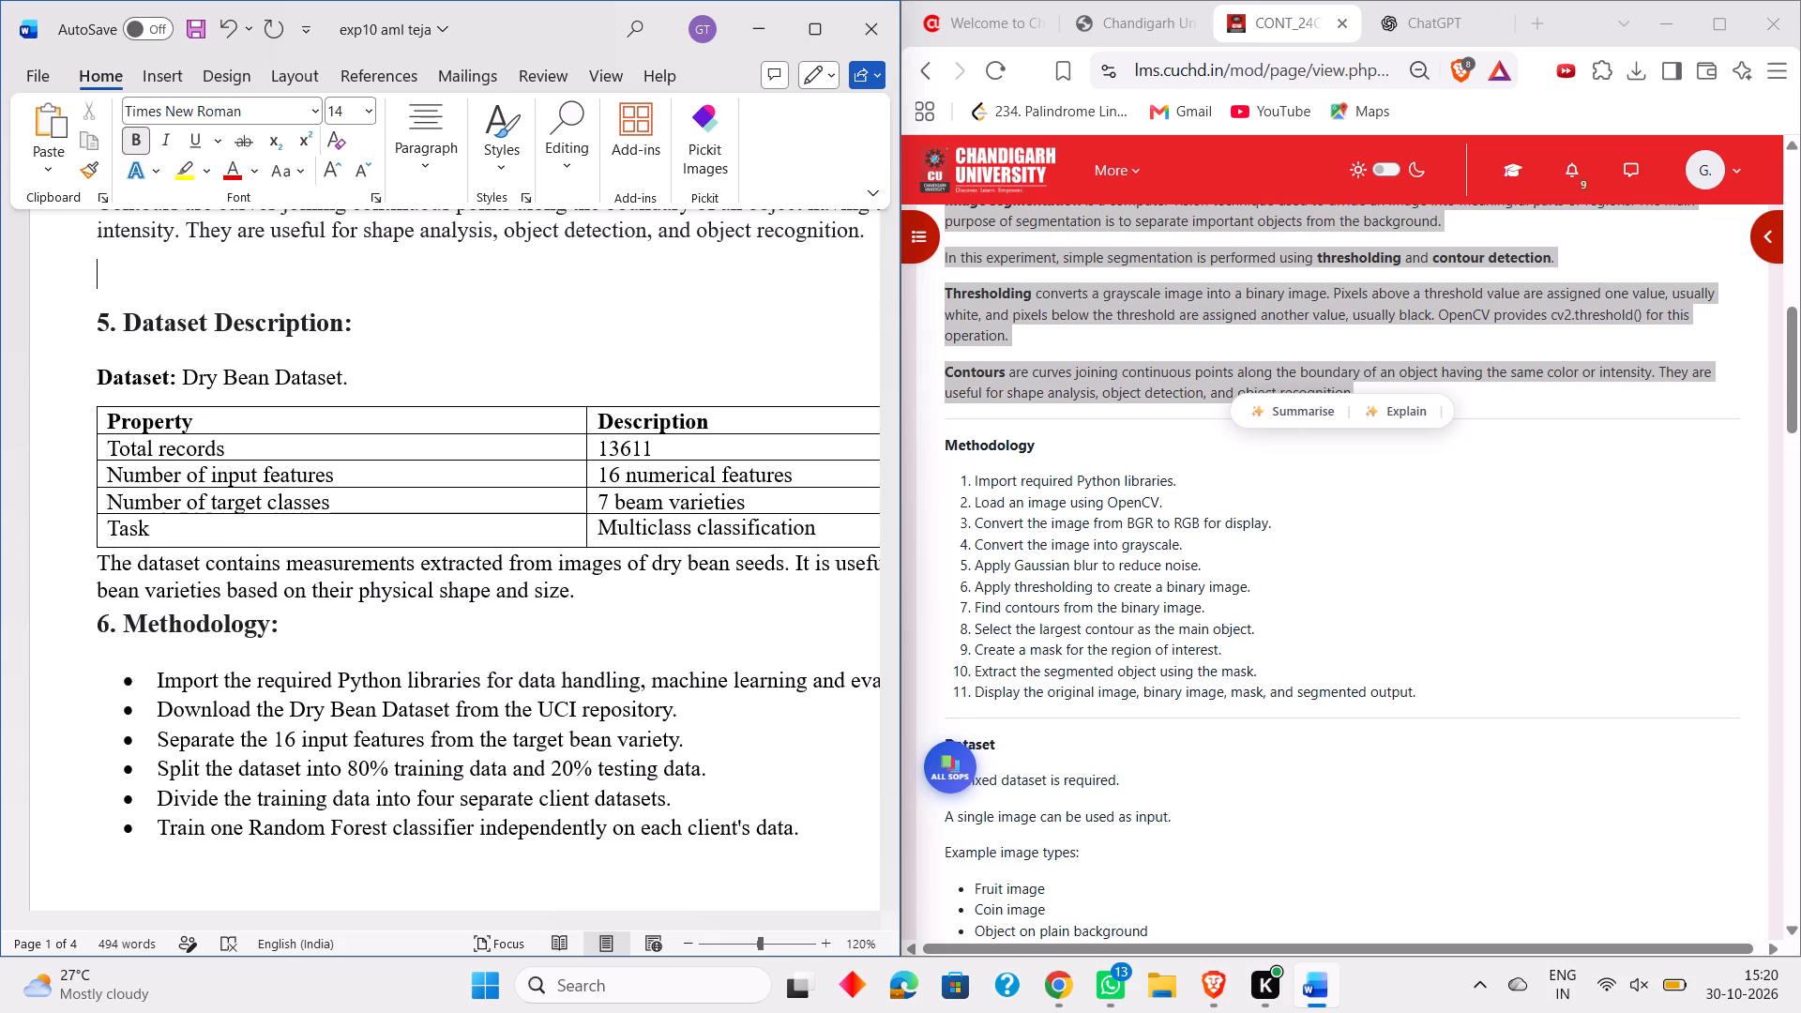
pyautogui.scroll(-1, 1033, 688)
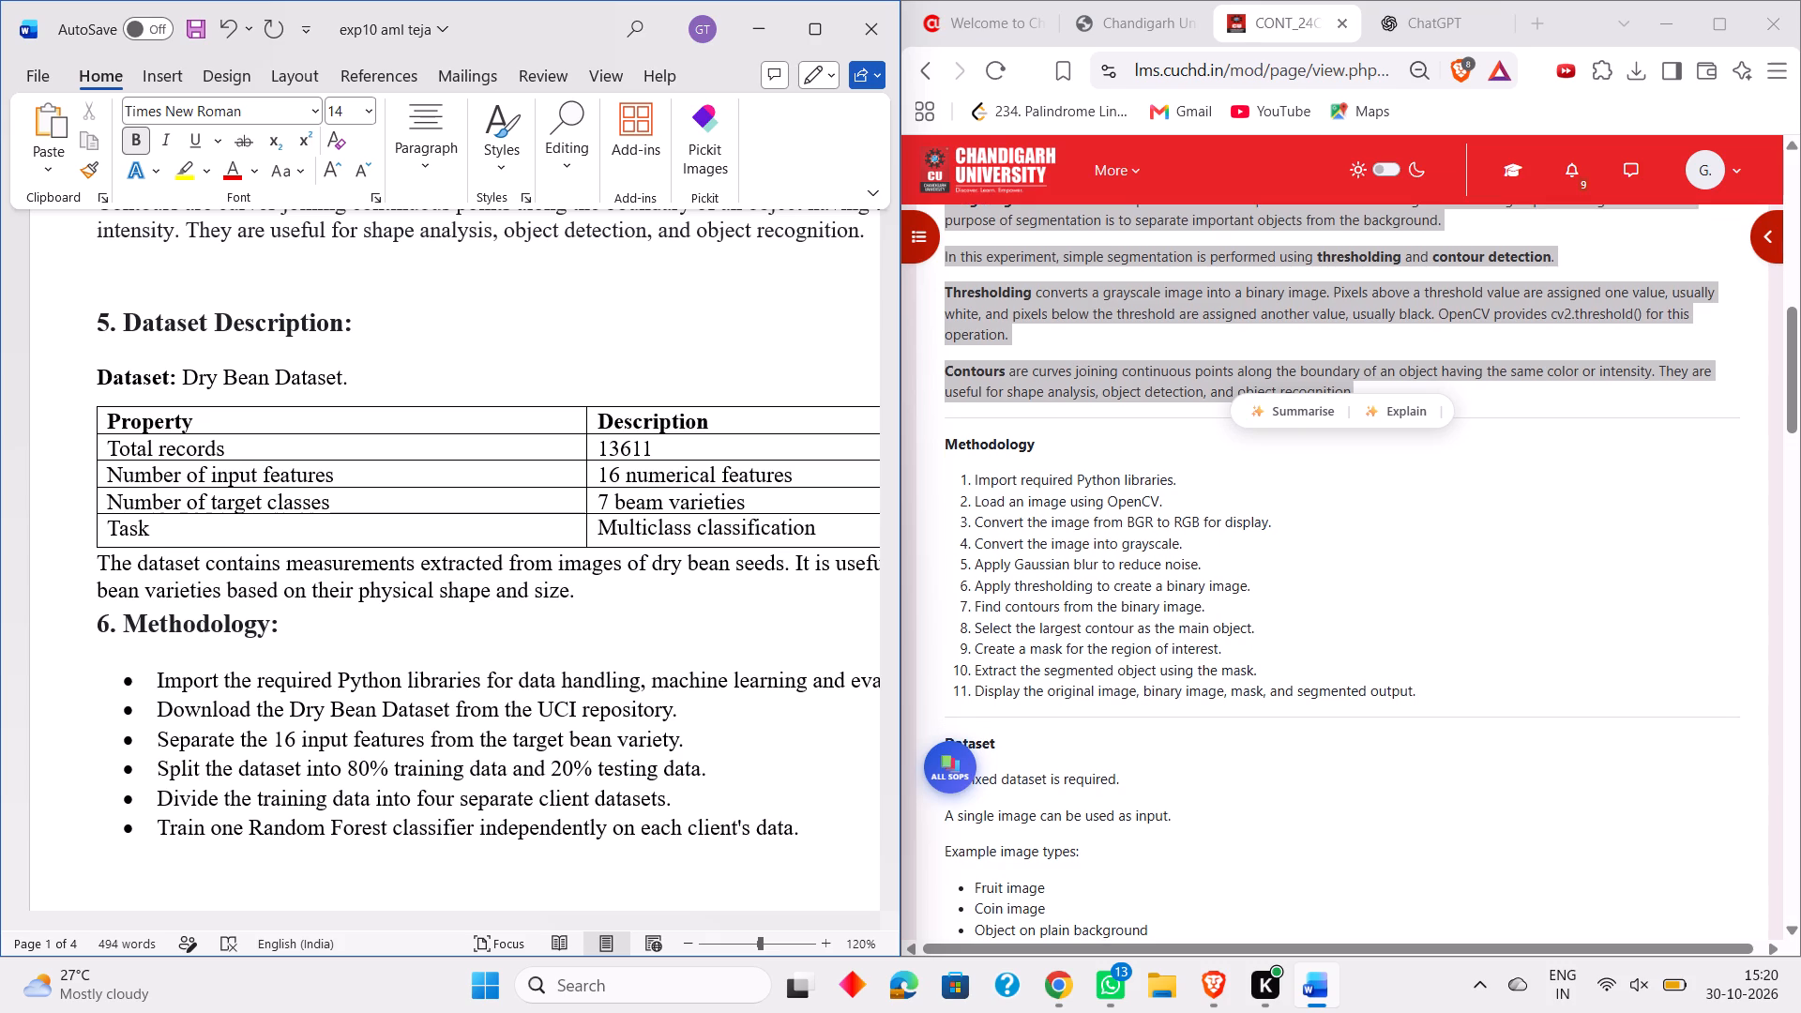
pyautogui.scroll(-4, 1033, 688)
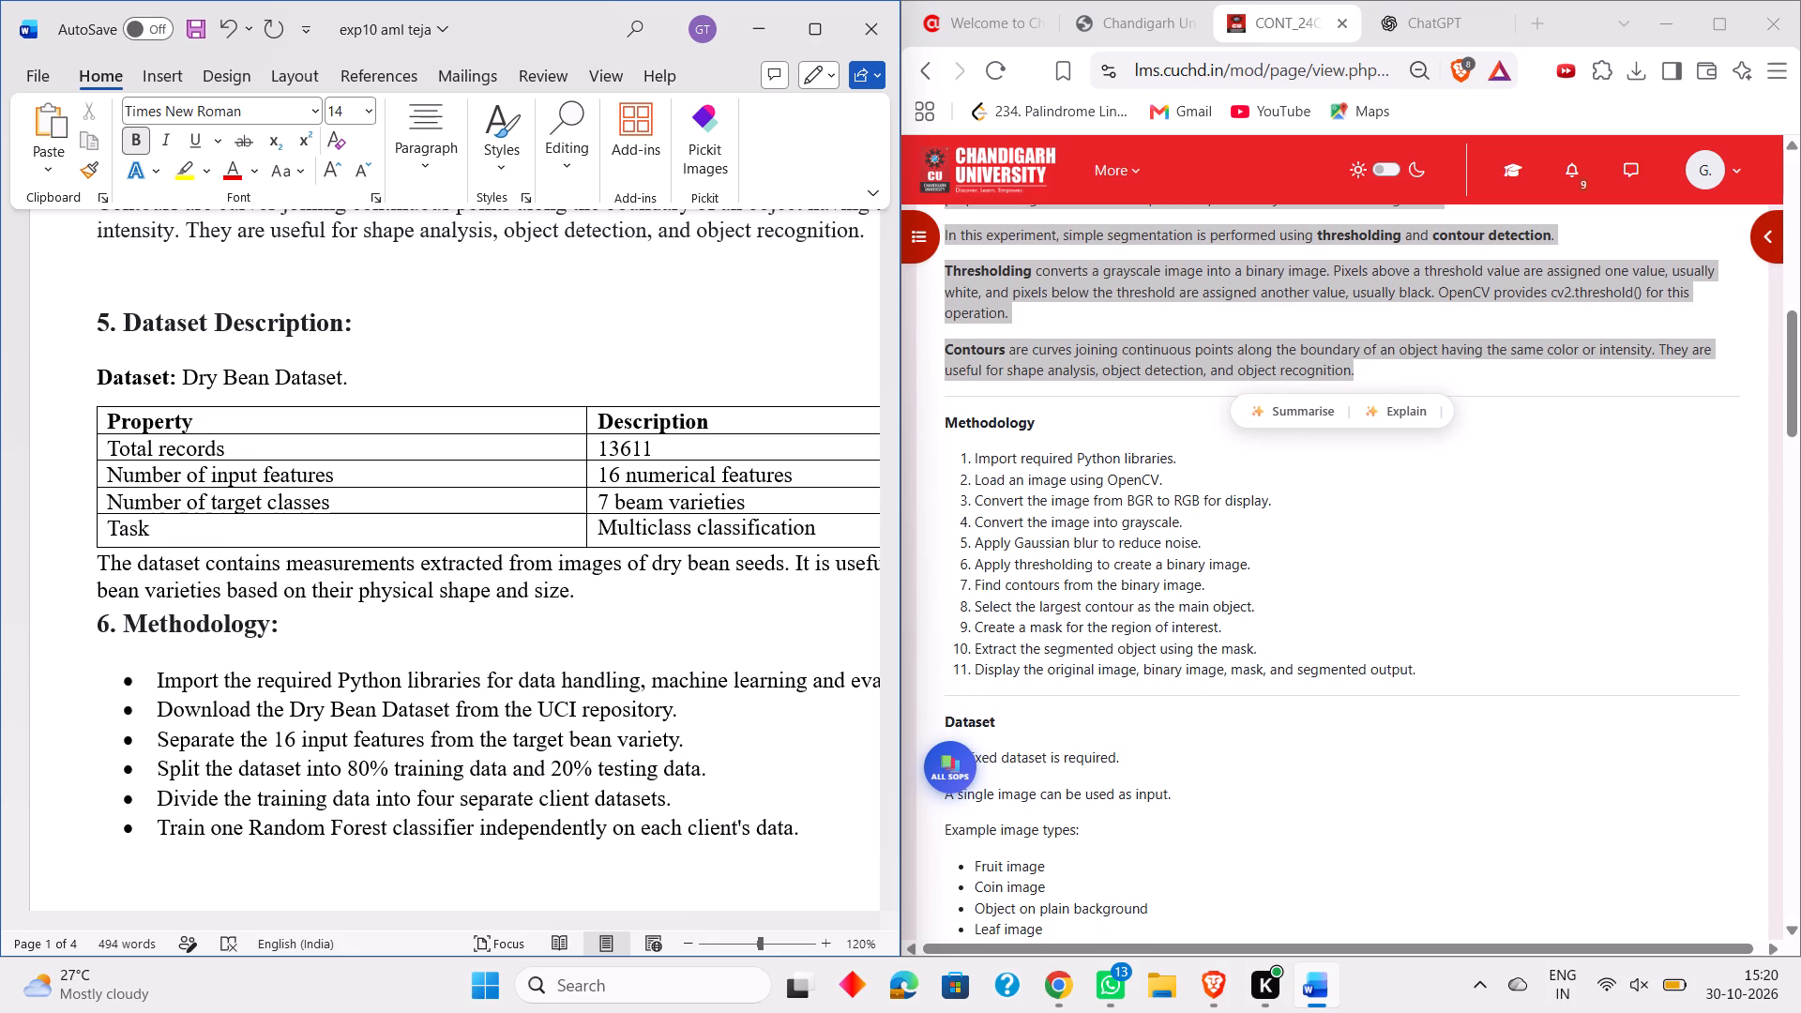
# Copy all 11 Methodology steps from the experiment page, from importing the libraries to displaying the segmented output.
pyautogui.moveTo(975, 453); pyautogui.dragTo(1401, 667)
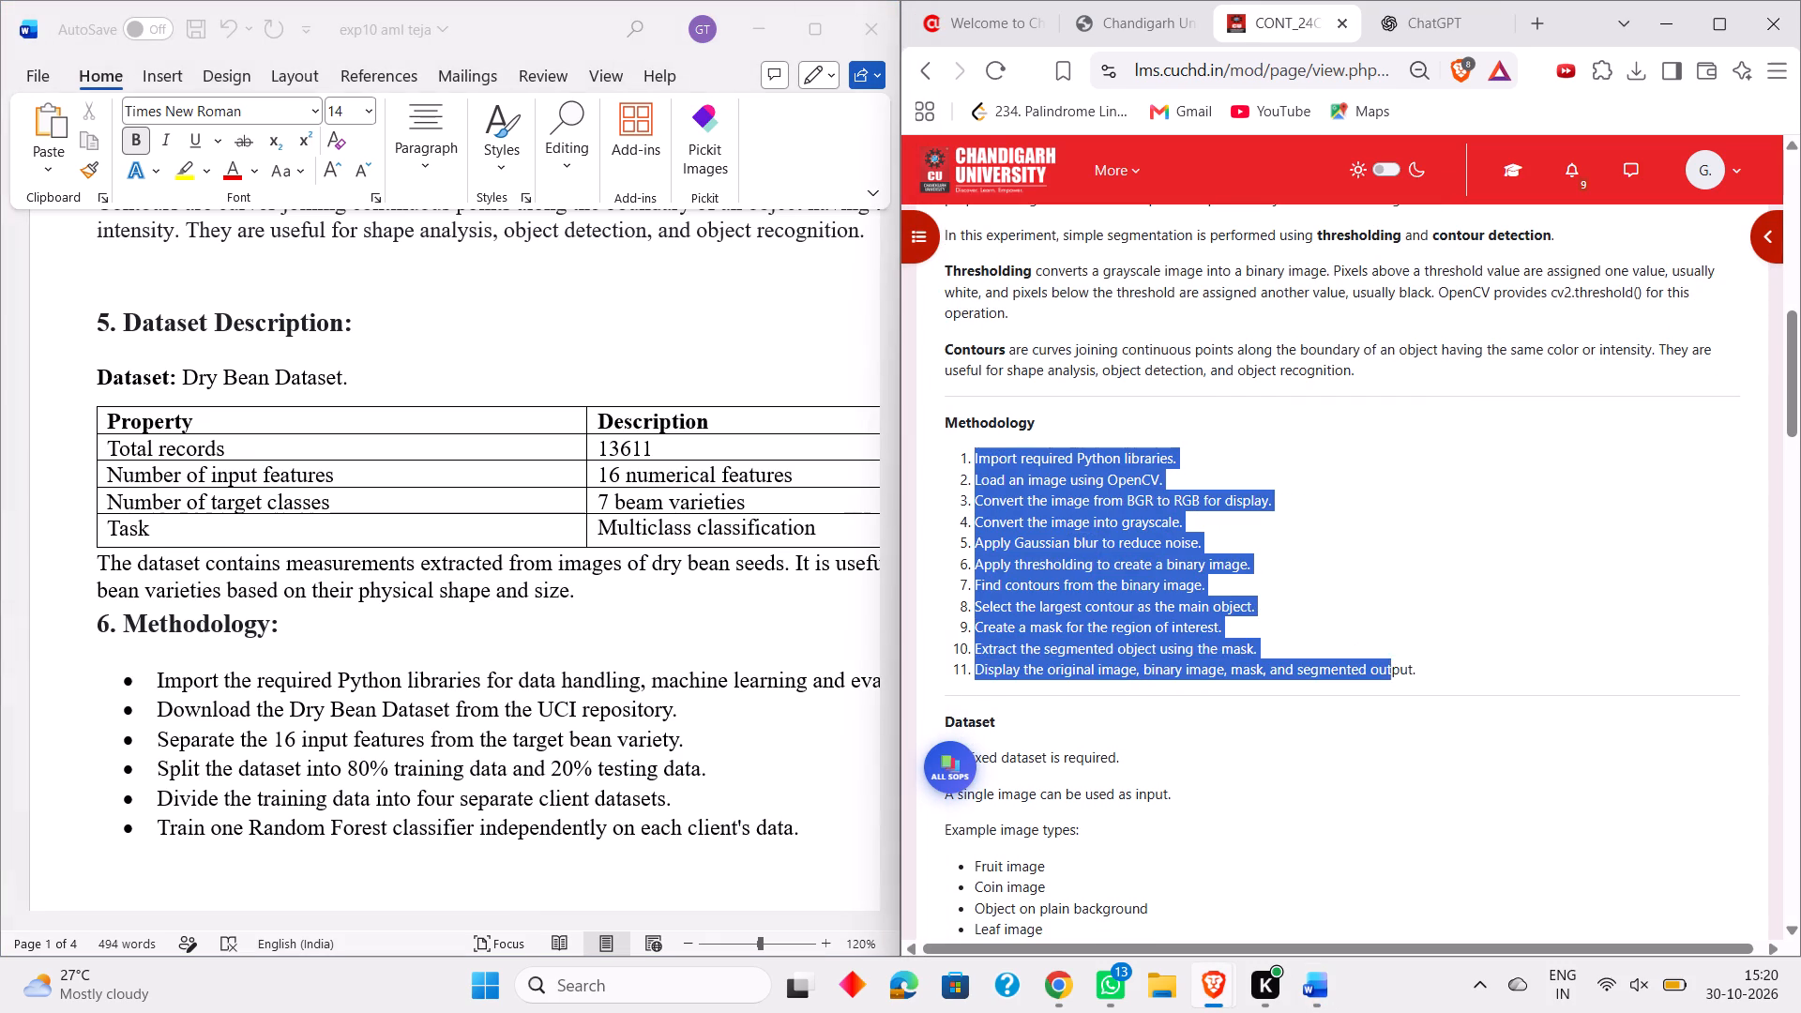
pyautogui.moveTo(1401, 667); pyautogui.dragTo(1430, 676)
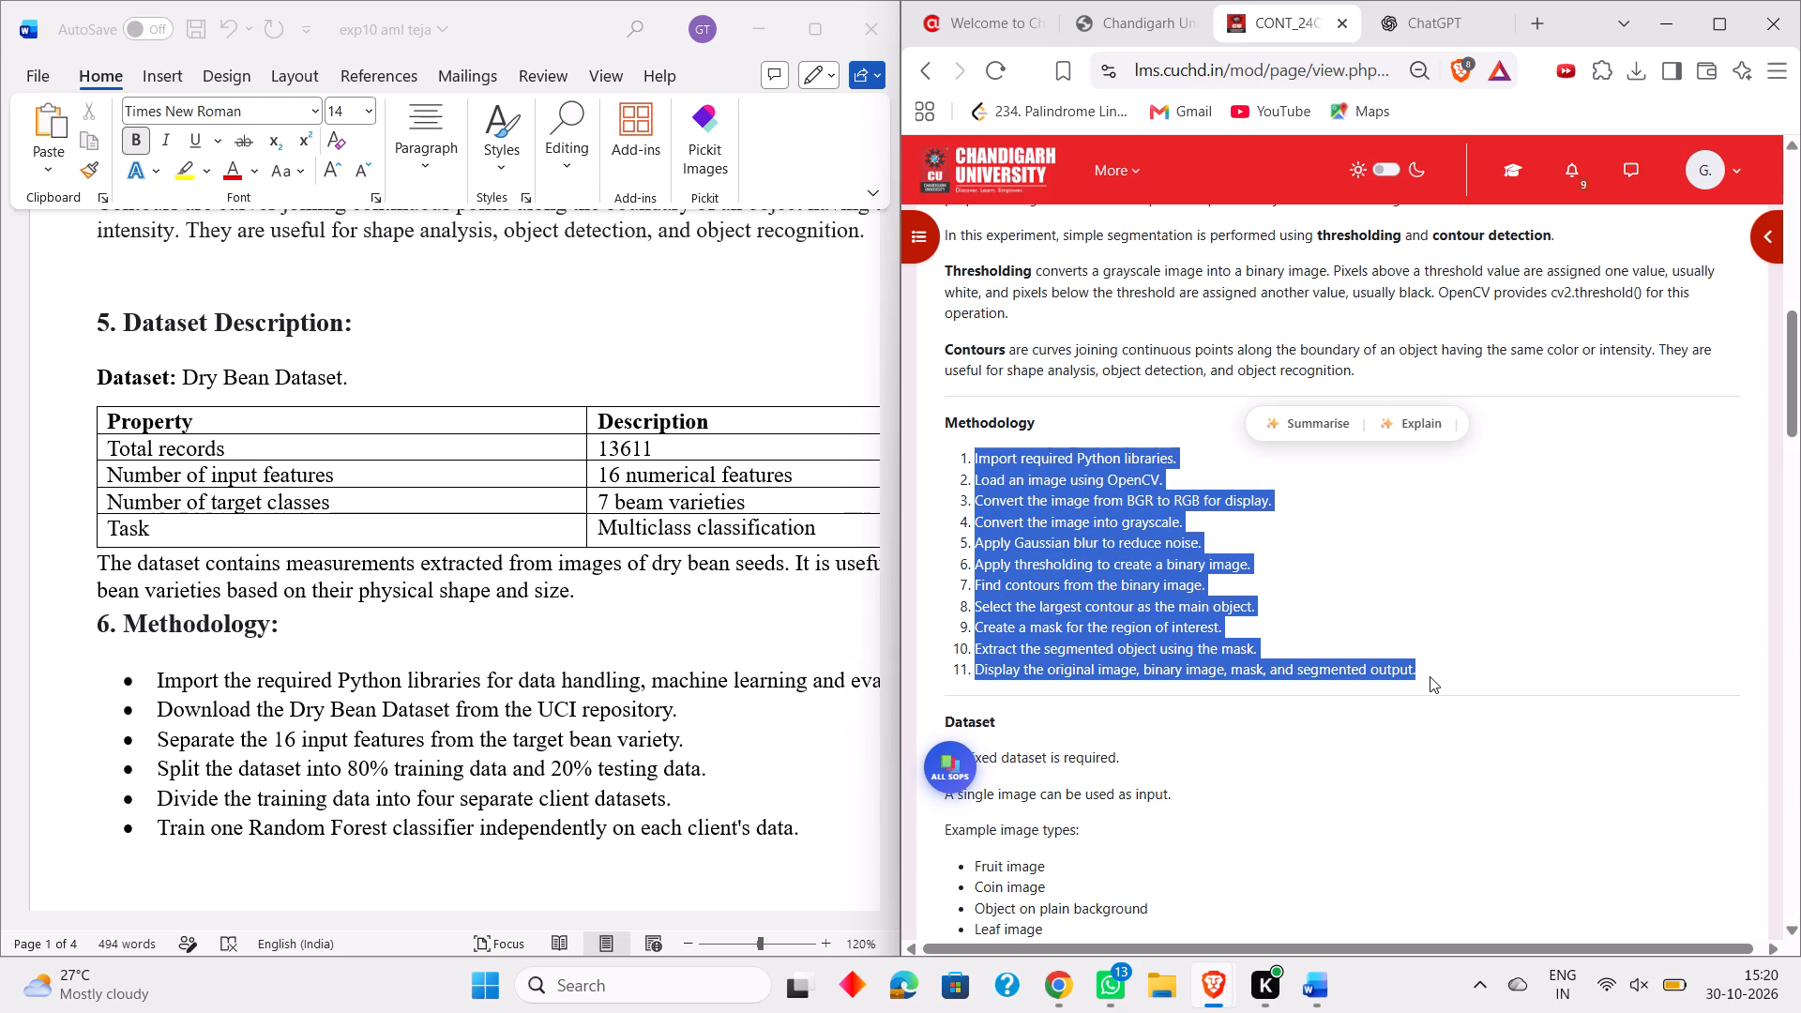
pyautogui.hotkey('ctrl', 'c')
# Replace the old bulleted list under the report's "6. Methodology:" heading with the copied 11 image segmentation steps.
pyautogui.click(155, 679)
pyautogui.moveTo(152, 678); pyautogui.dragTo(308, 927)
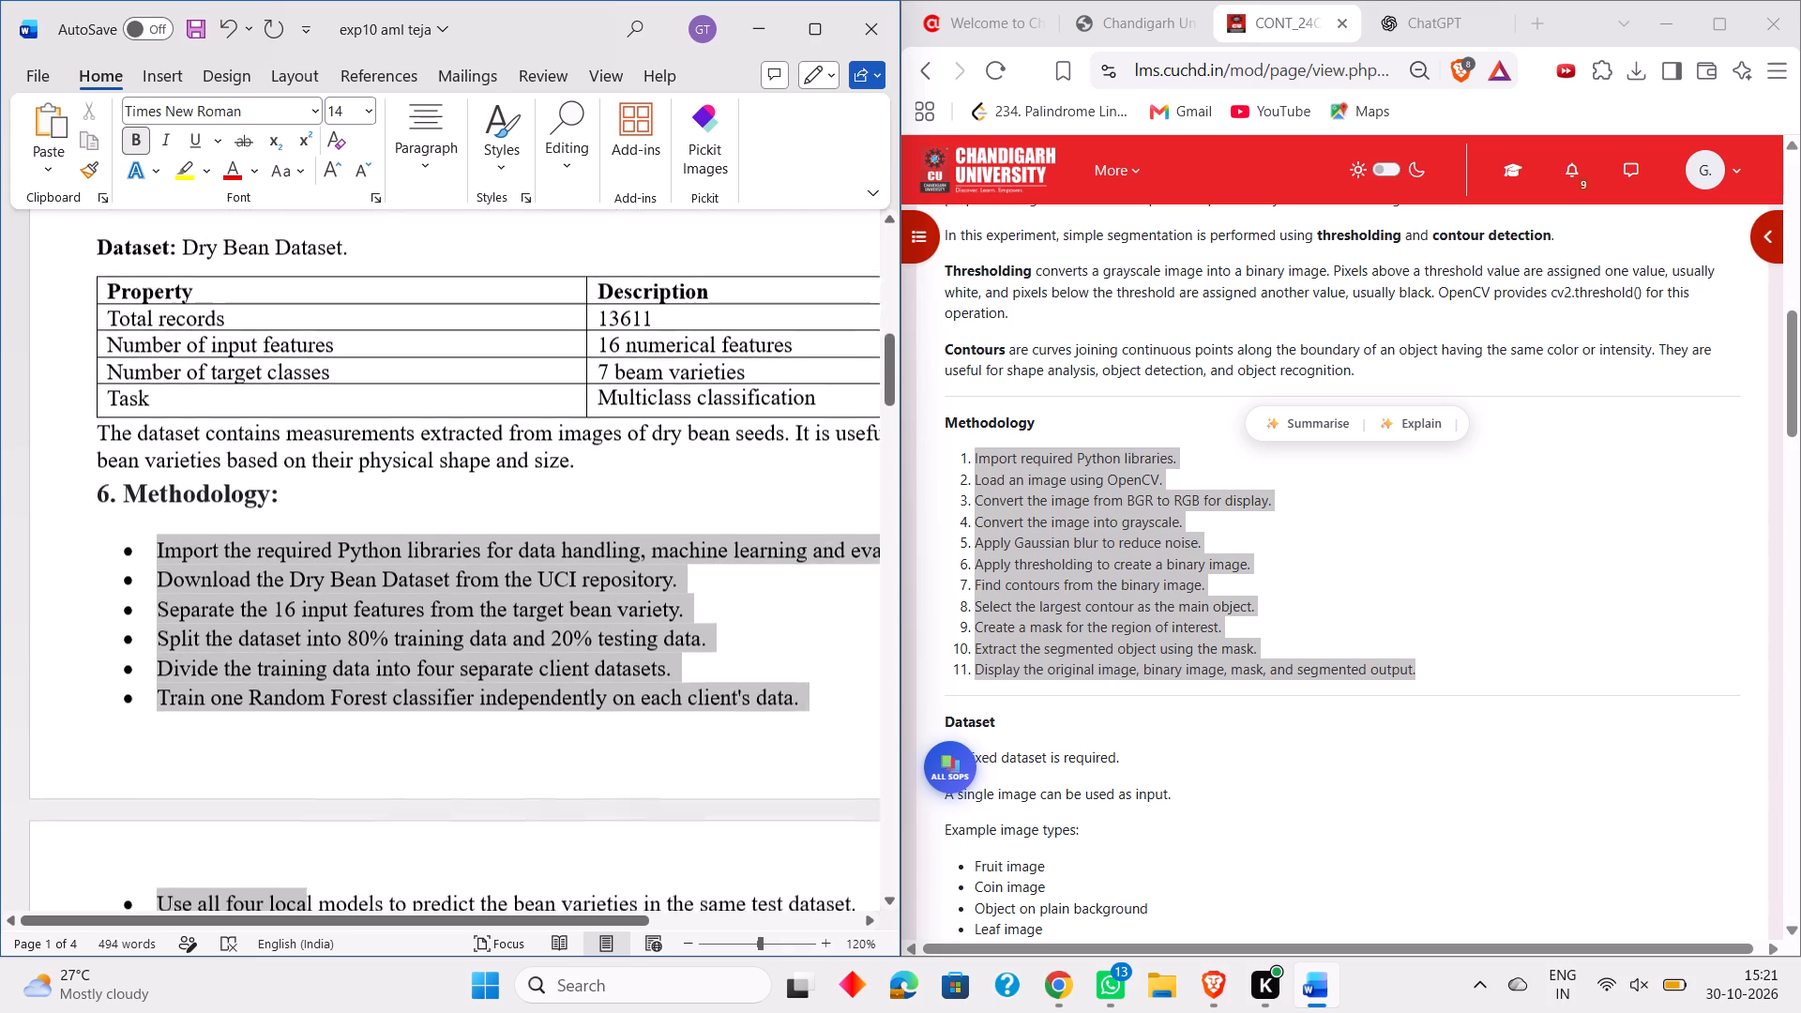
pyautogui.moveTo(308, 927); pyautogui.dragTo(591, 701)
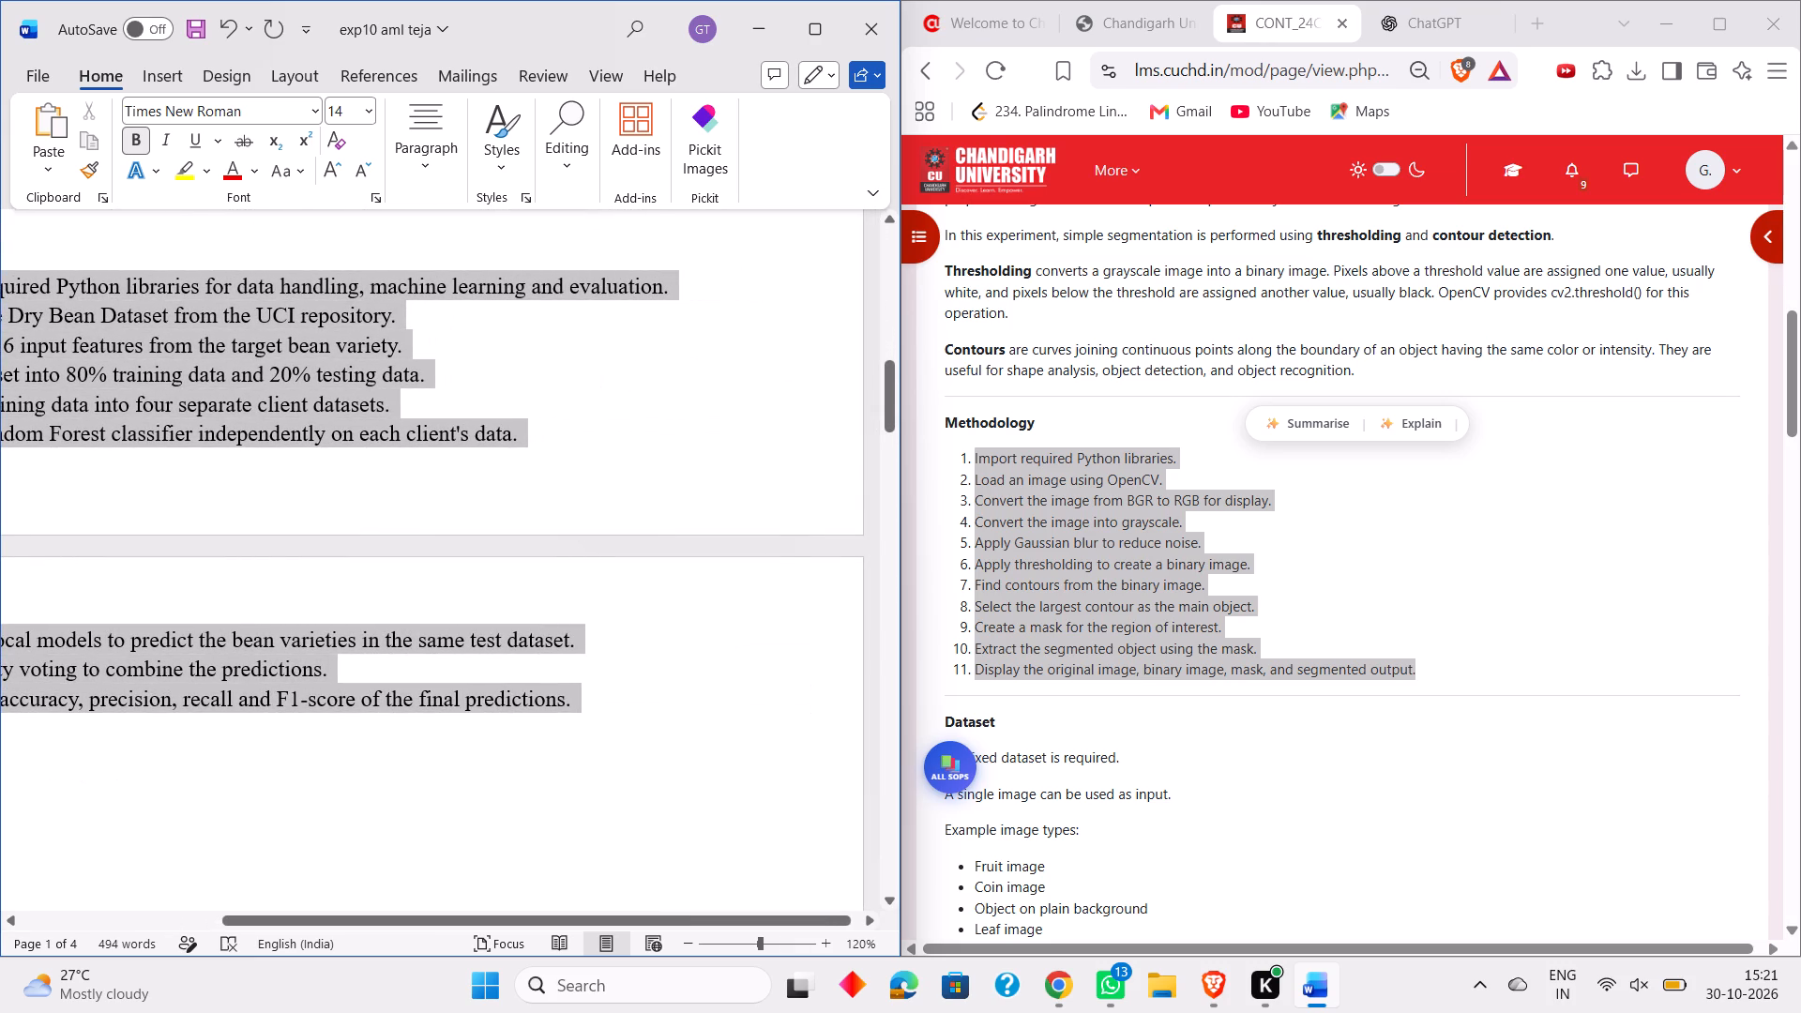
pyautogui.moveTo(591, 701); pyautogui.dragTo(591, 691)
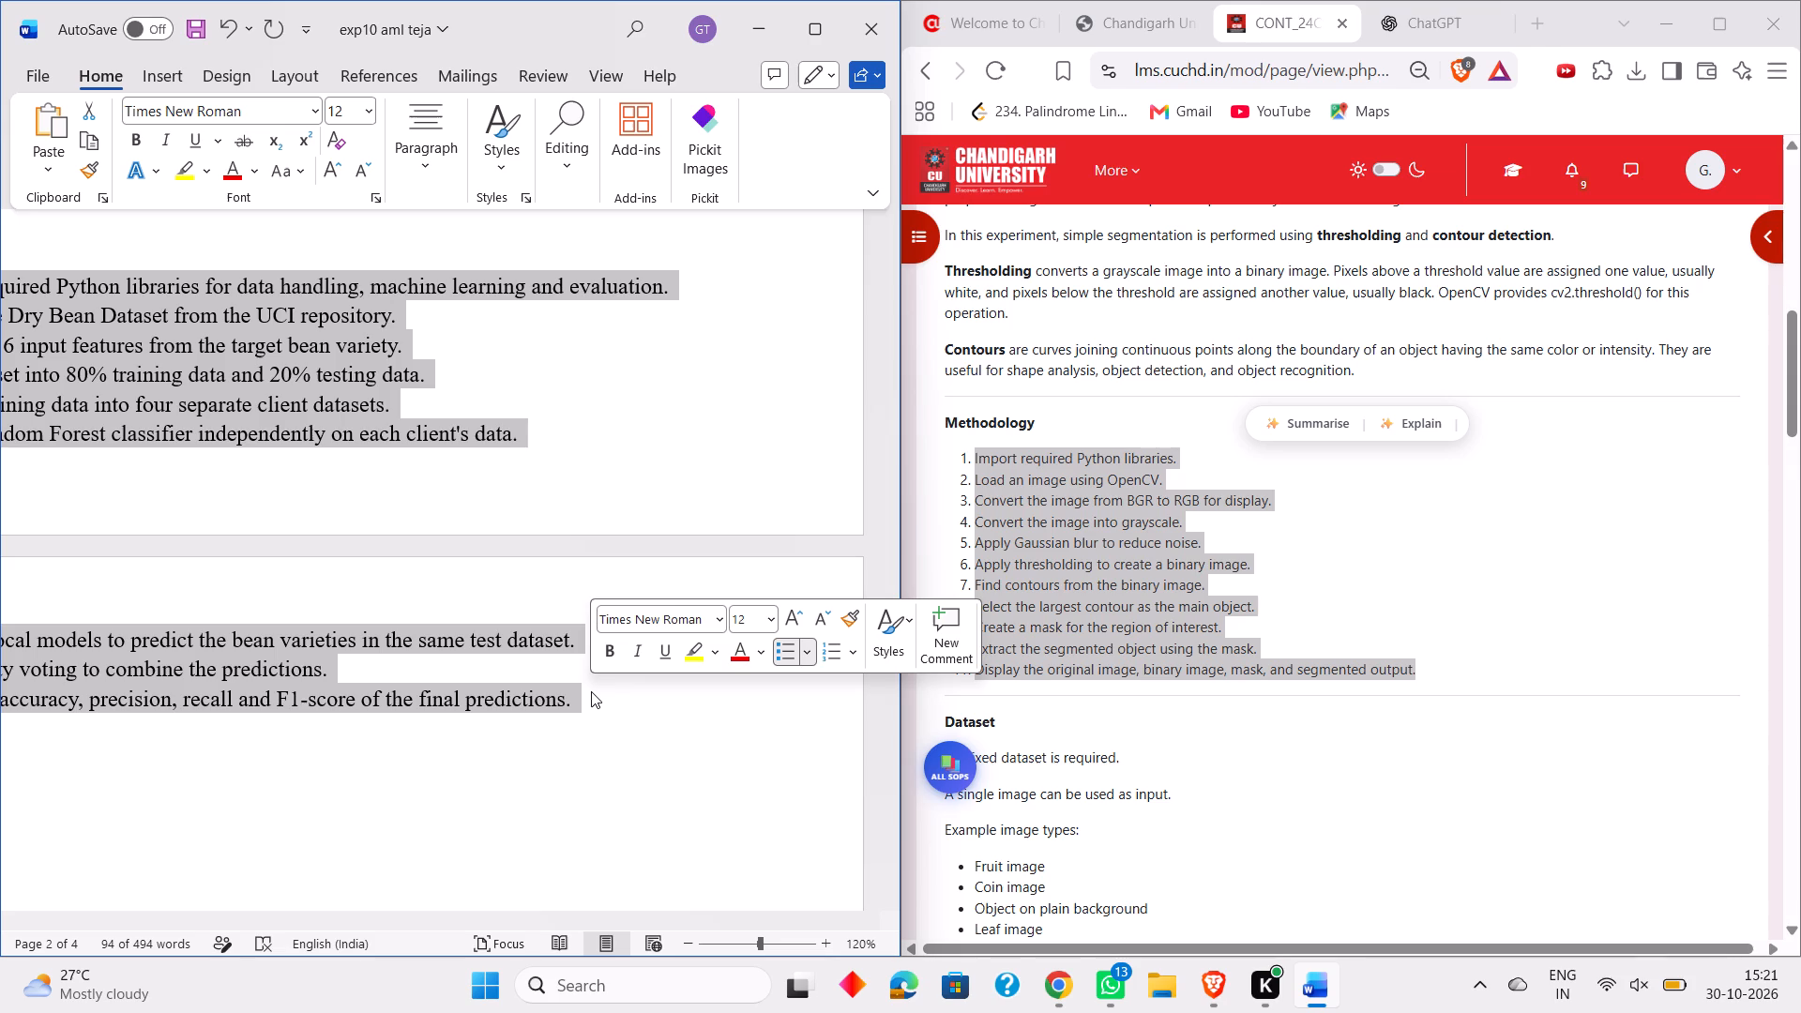
pyautogui.press('BackSpace')
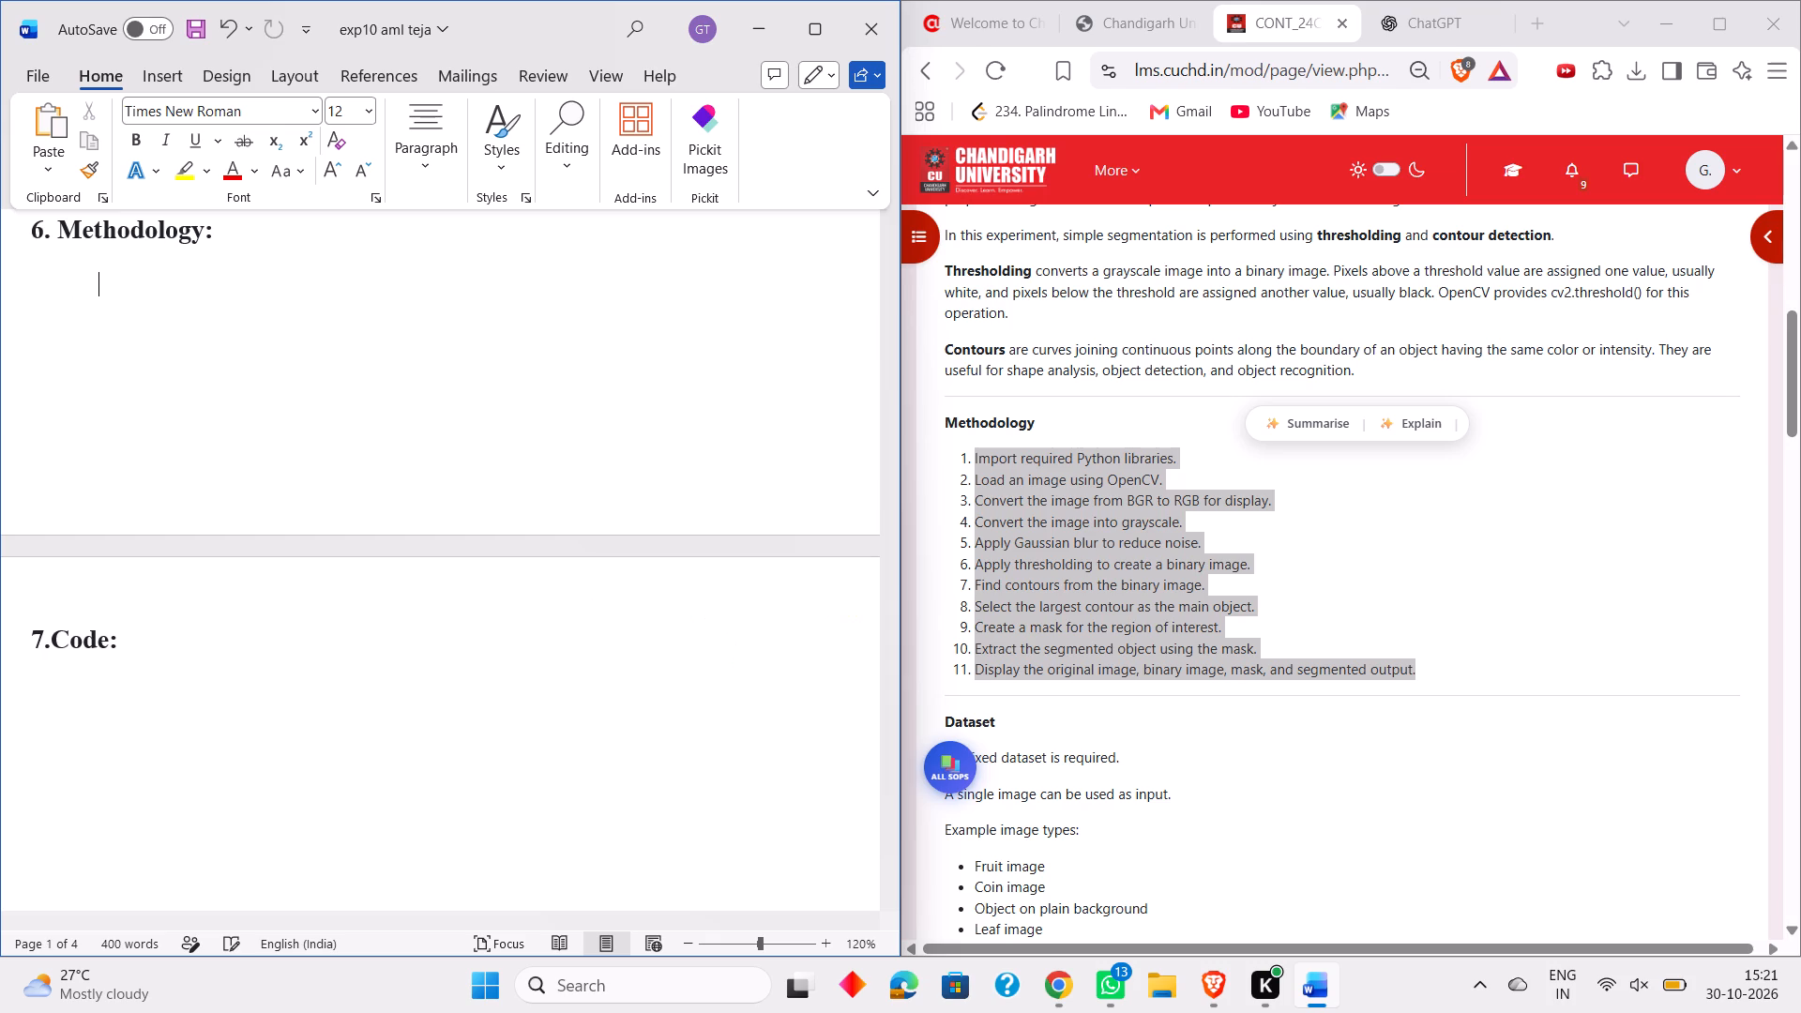
pyautogui.hotkey('ctrl', 'v')
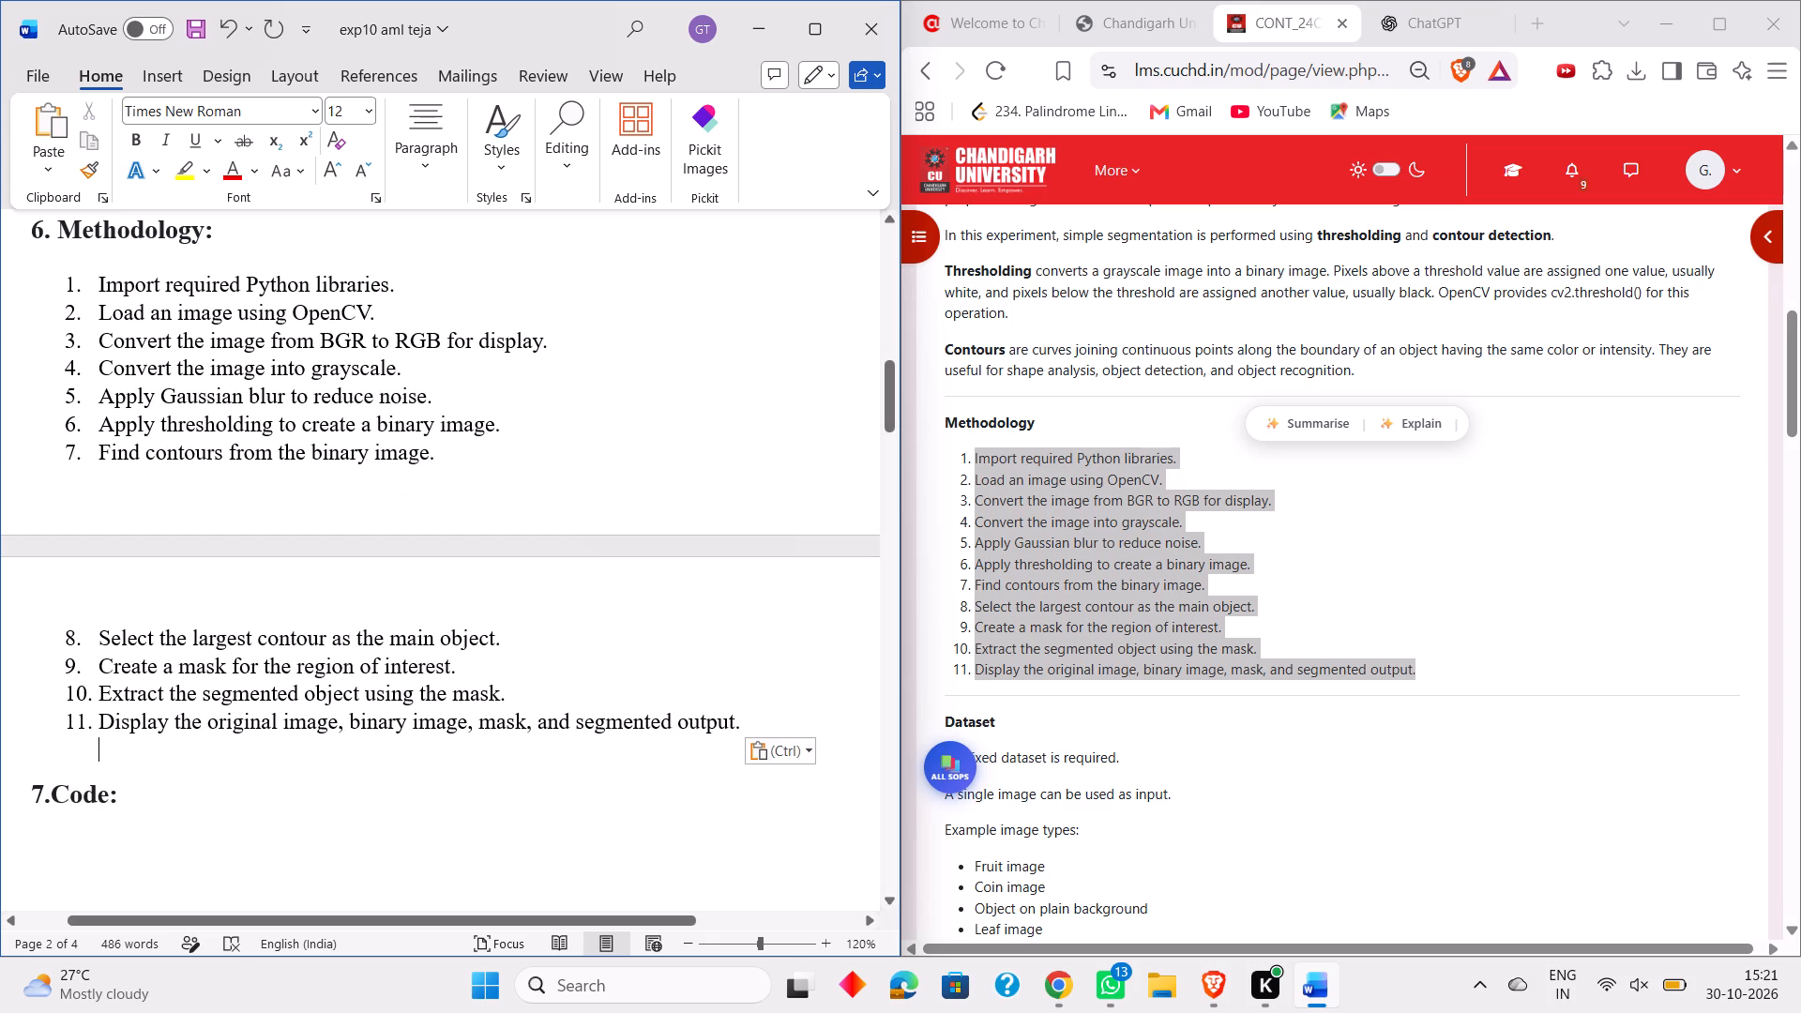
# Copy the experiment page's Dataset content, from "No fixed dataset is required." through the example file name object.jpg.
pyautogui.hscroll(1, 402, 491)
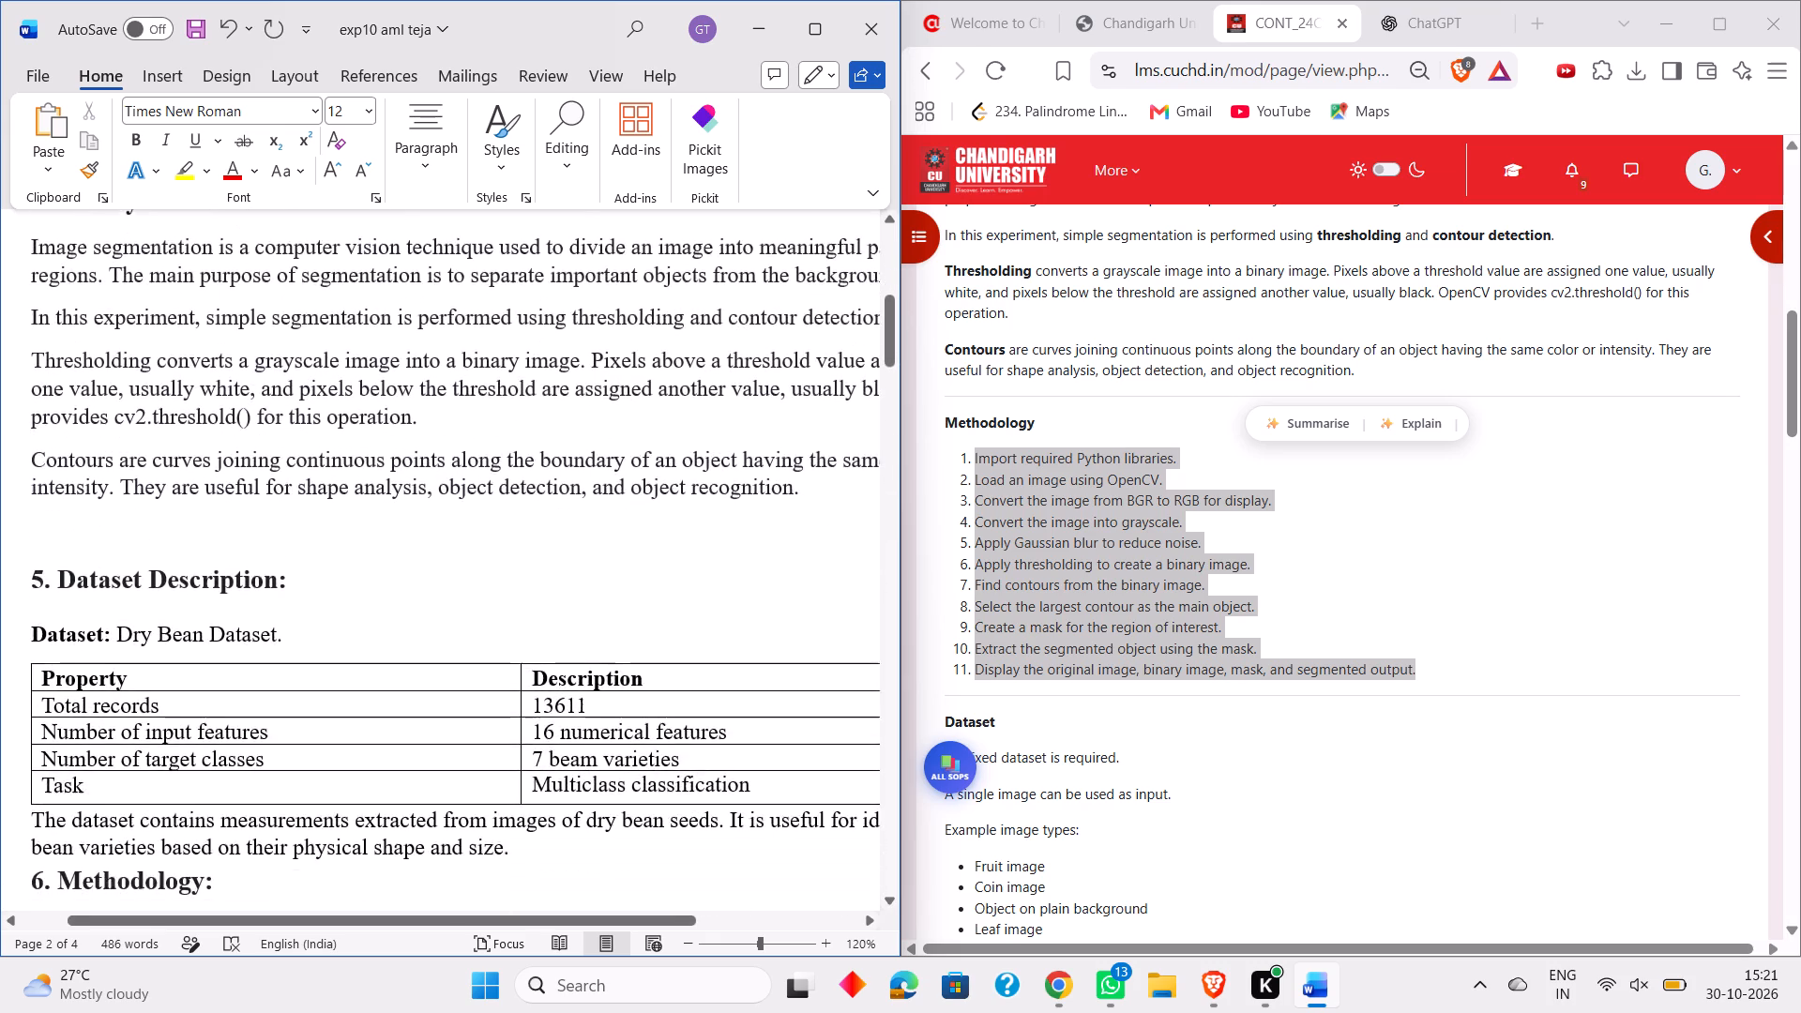
pyautogui.hscroll(1, 402, 491)
pyautogui.scroll(-2, 402, 491)
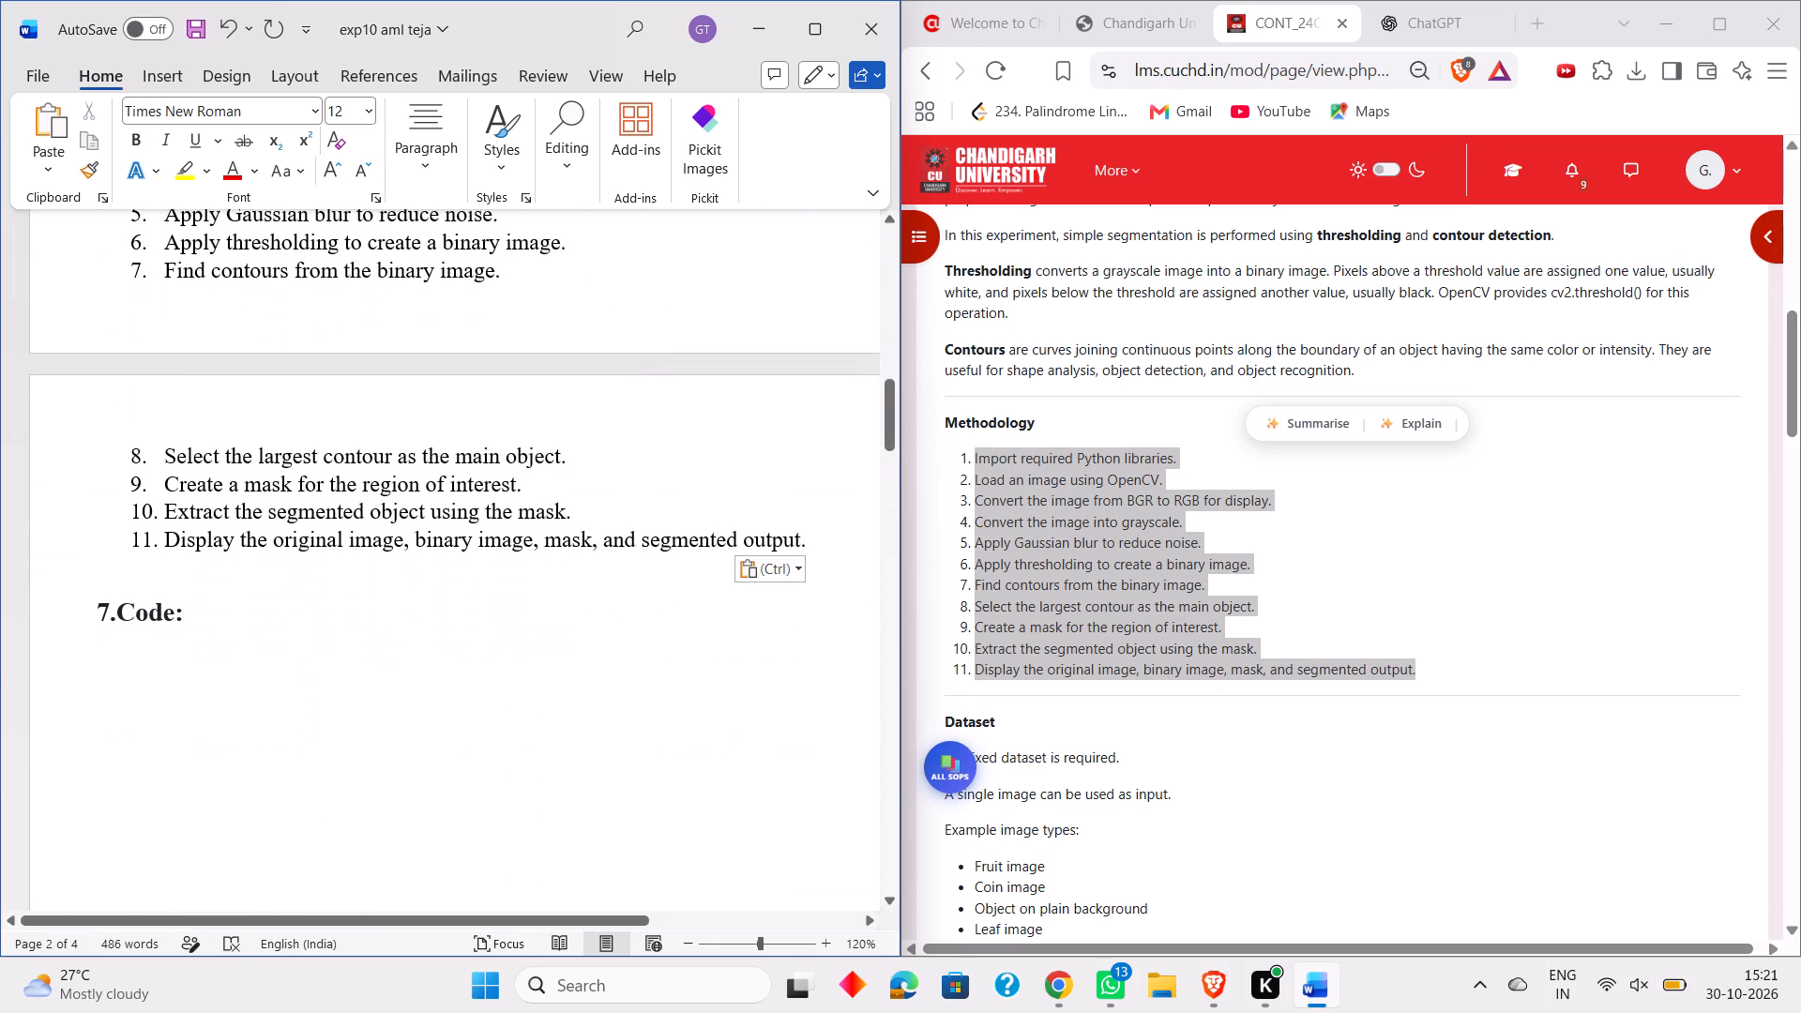
pyautogui.scroll(-3, 1052, 703)
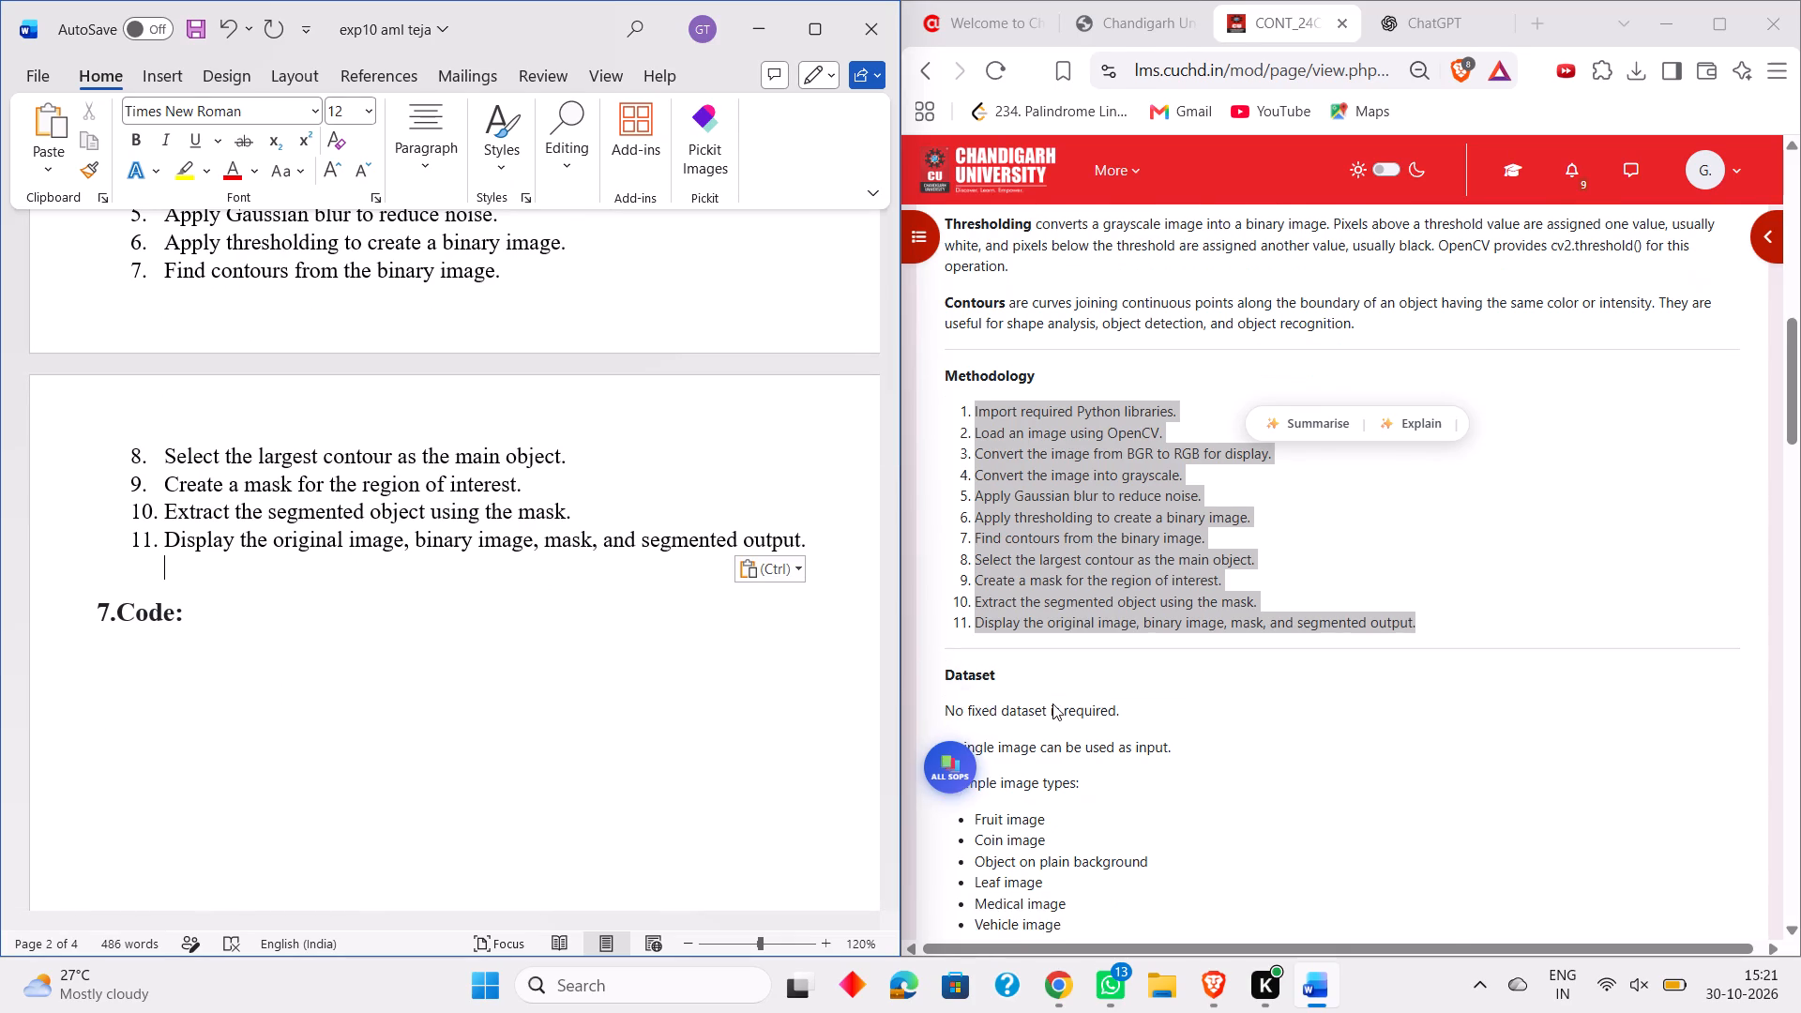
pyautogui.scroll(-2, 1052, 703)
pyautogui.hscroll(1, 1052, 703)
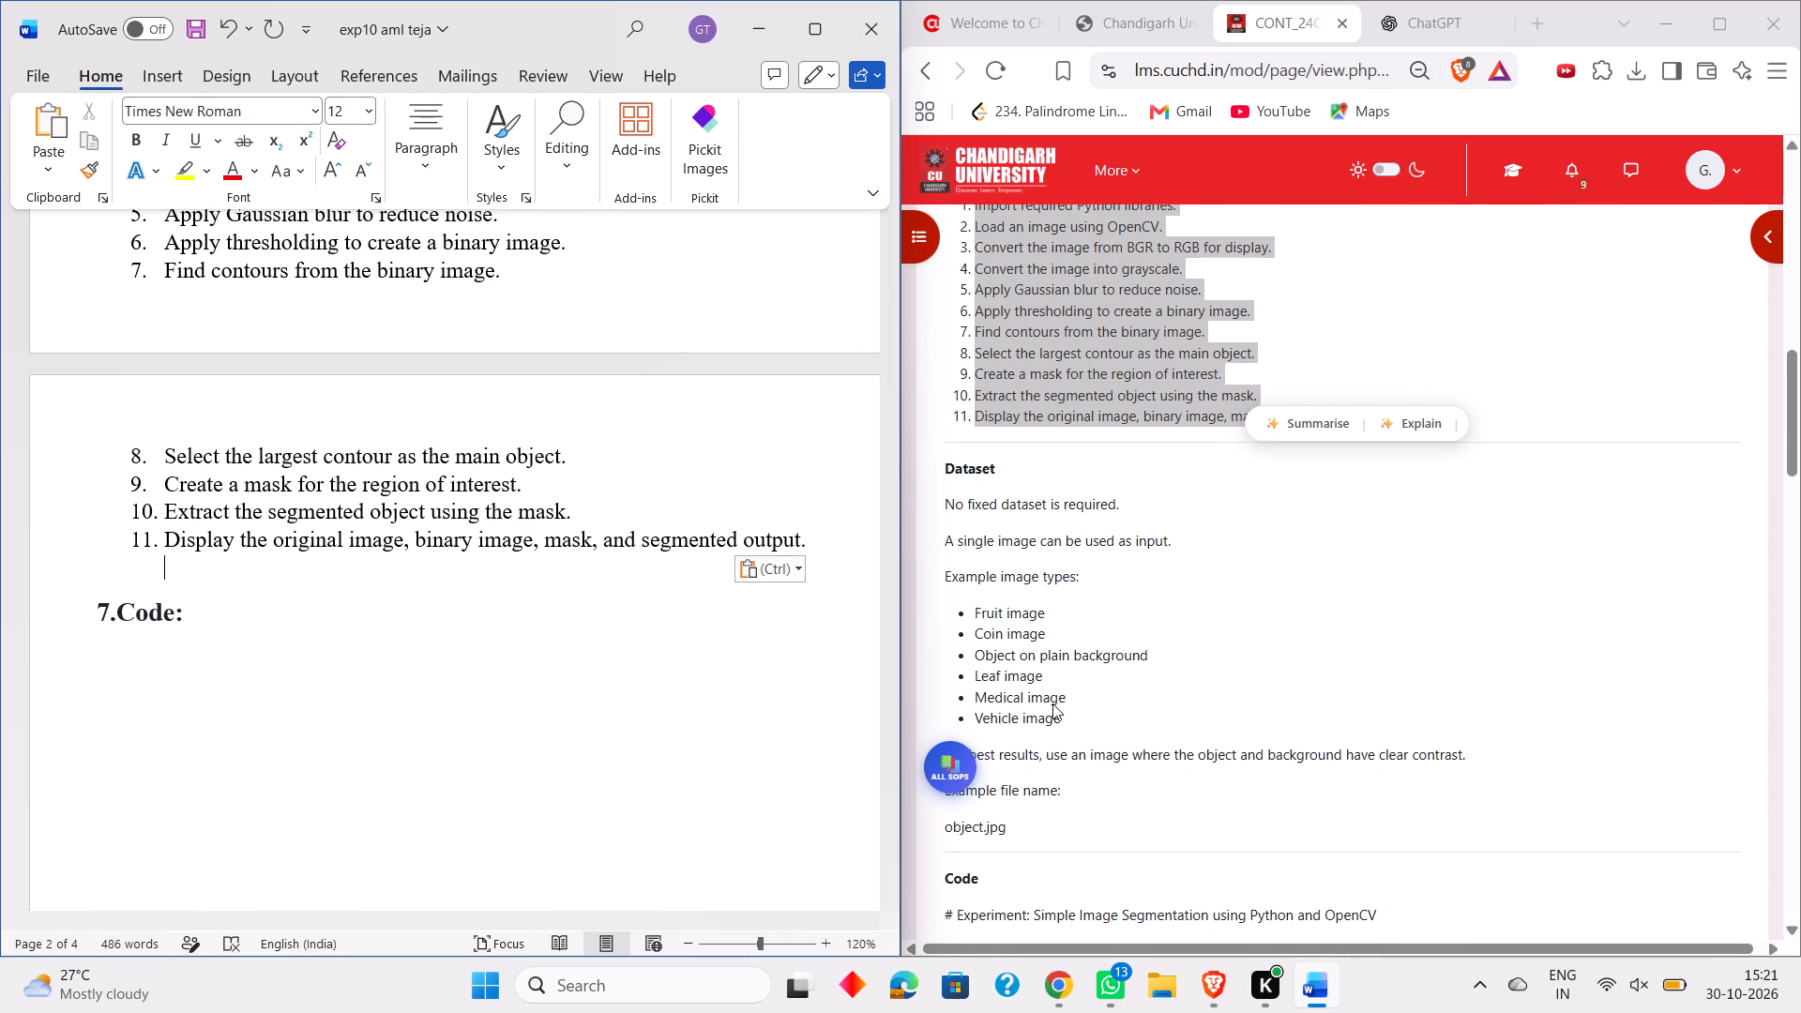
pyautogui.hscroll(2, 1052, 703)
pyautogui.scroll(-1, 1052, 703)
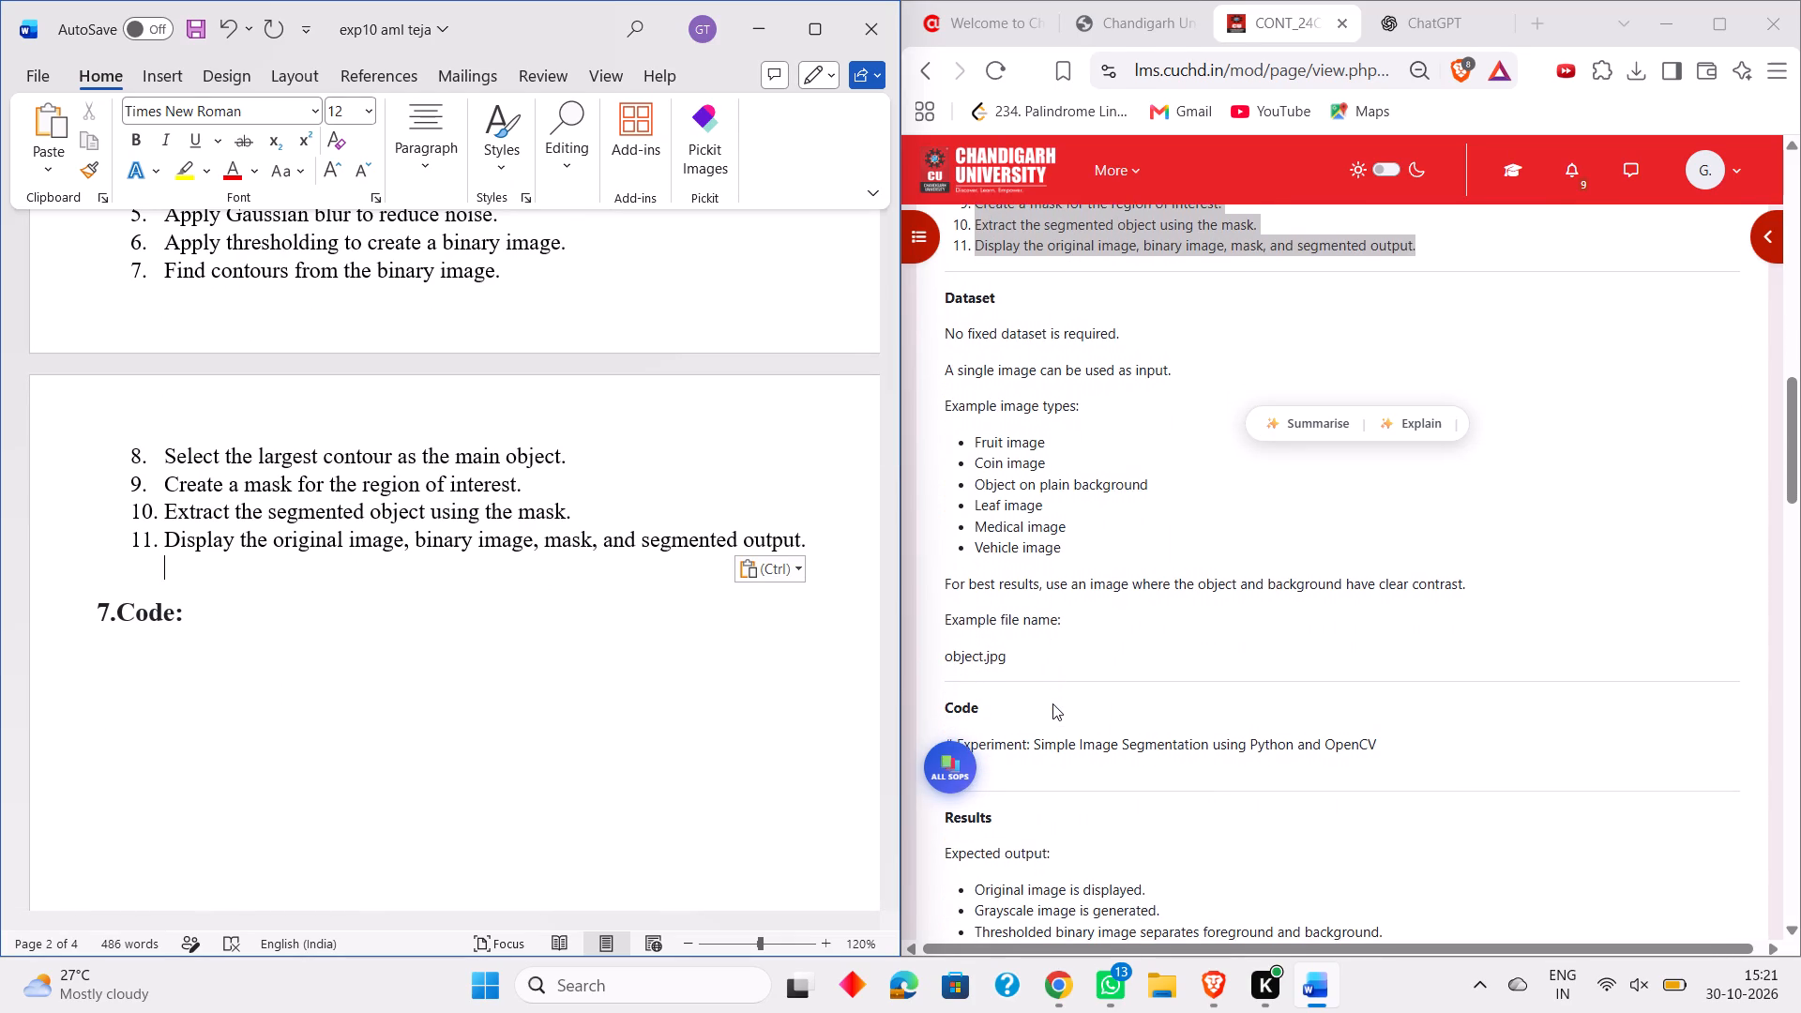
pyautogui.moveTo(946, 329); pyautogui.dragTo(1025, 657)
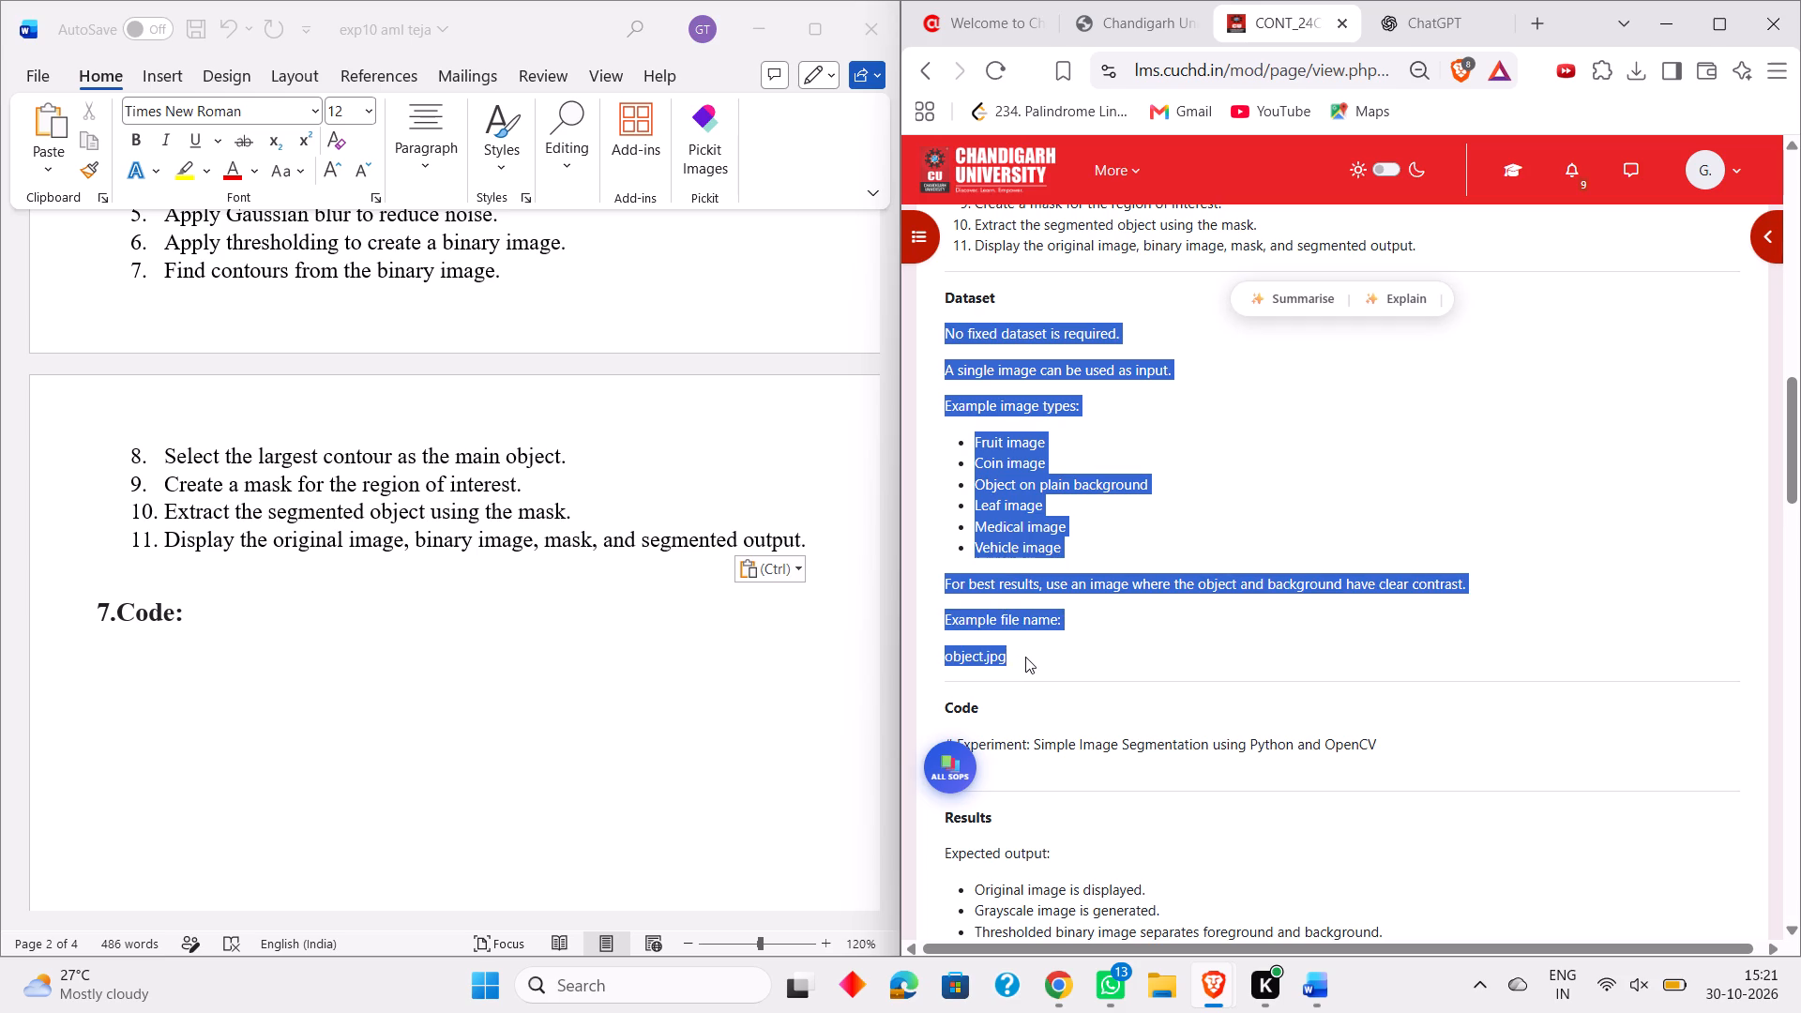
pyautogui.hotkey('ctrl', 'c')
# Replace the Dry Bean Dataset line, table and paragraph under "5. Dataset Description:" with the copied Dataset content.
pyautogui.scroll(5, 566, 714)
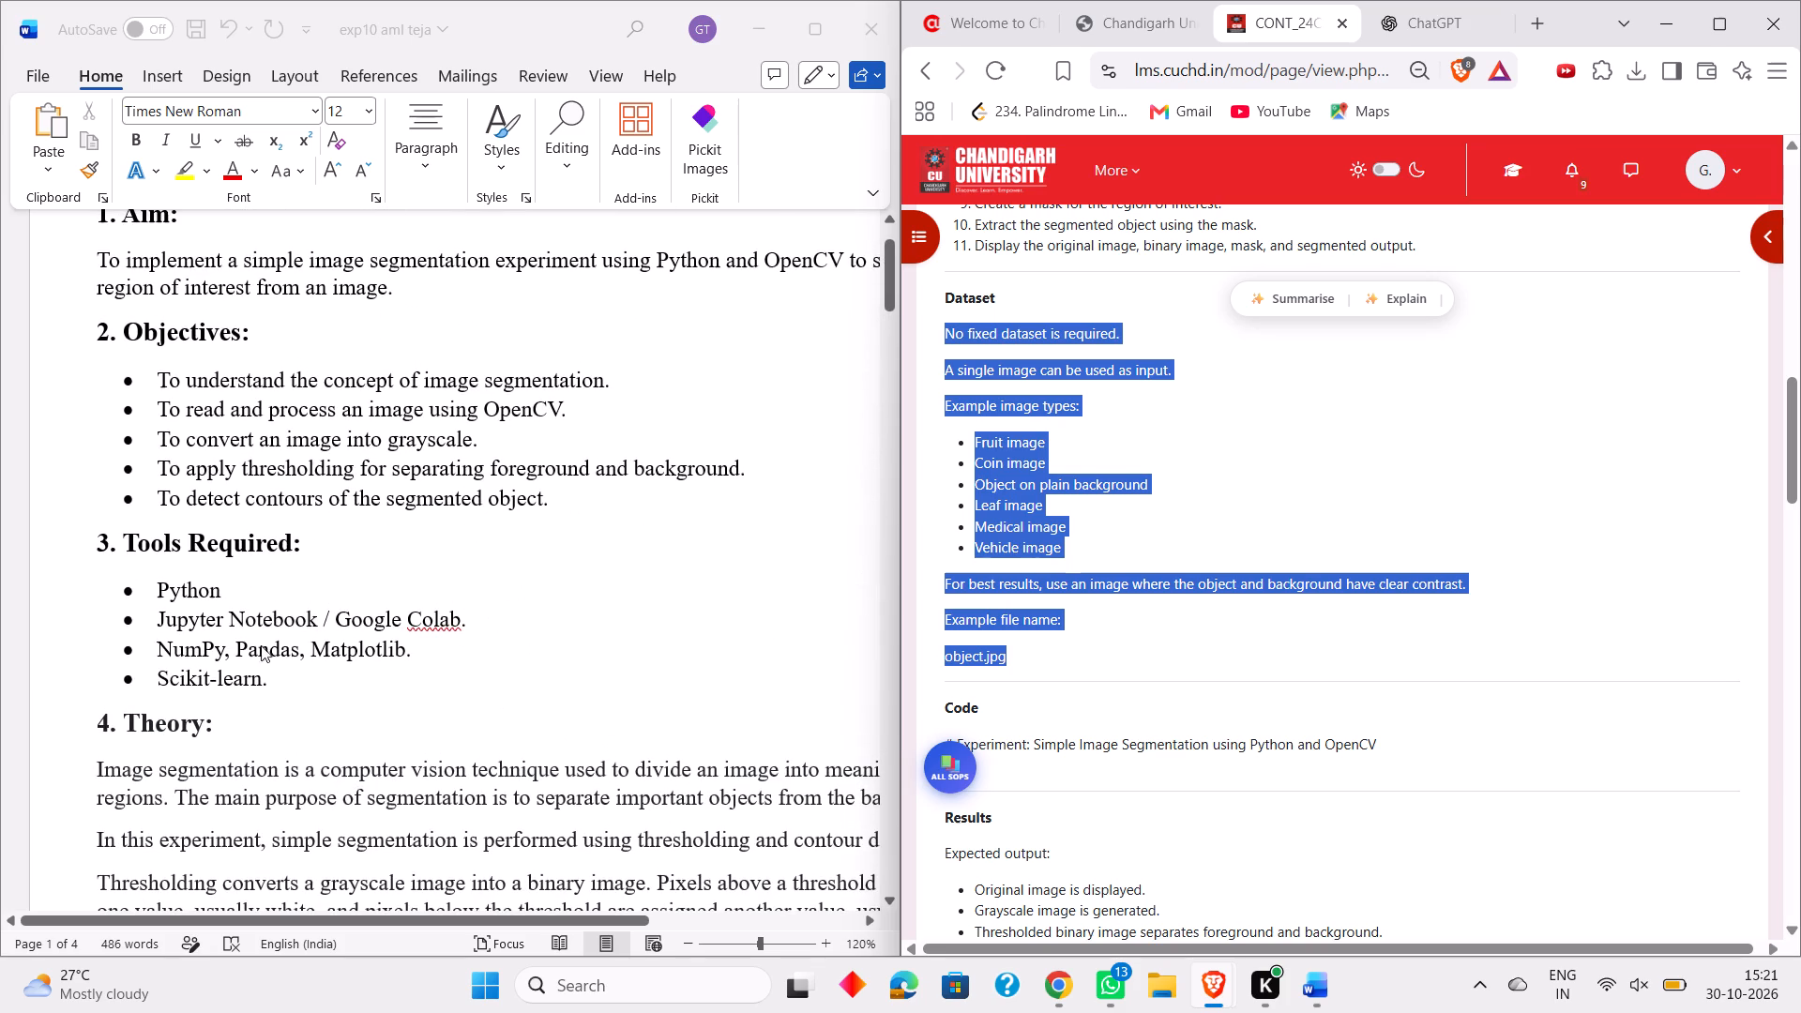
pyautogui.scroll(-3, 286, 720)
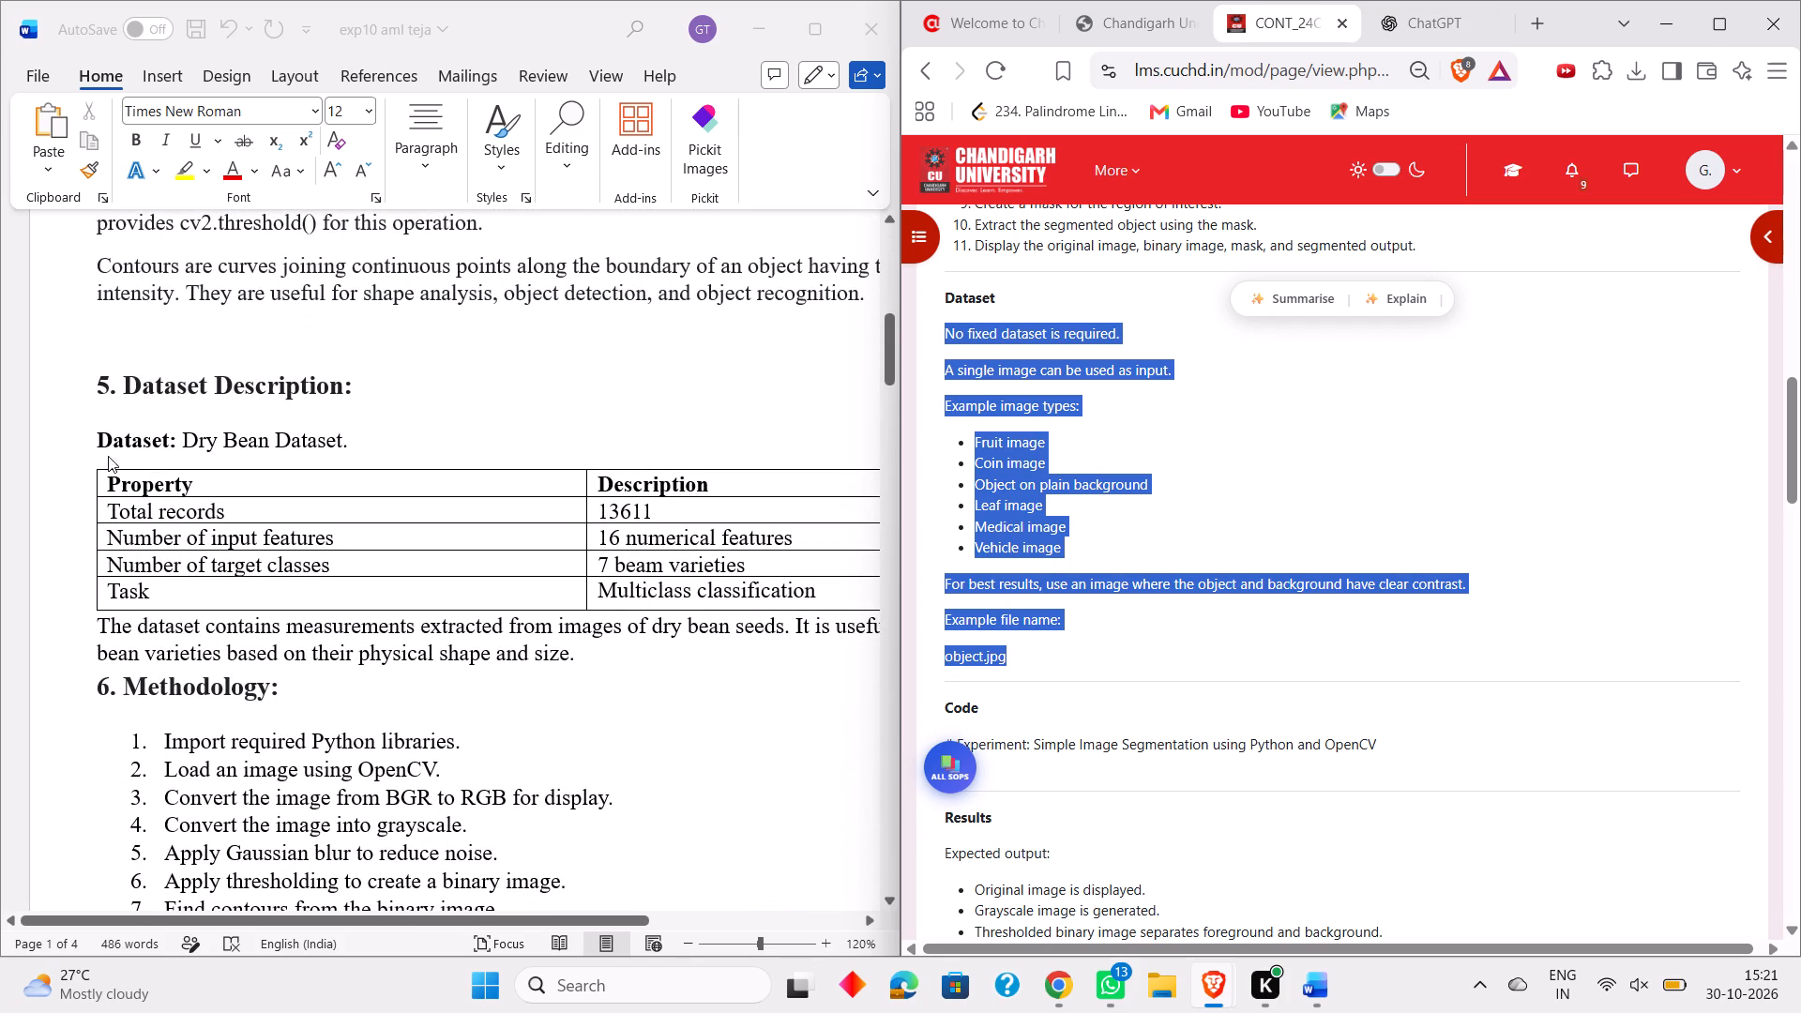
pyautogui.click(89, 419)
pyautogui.click(99, 439)
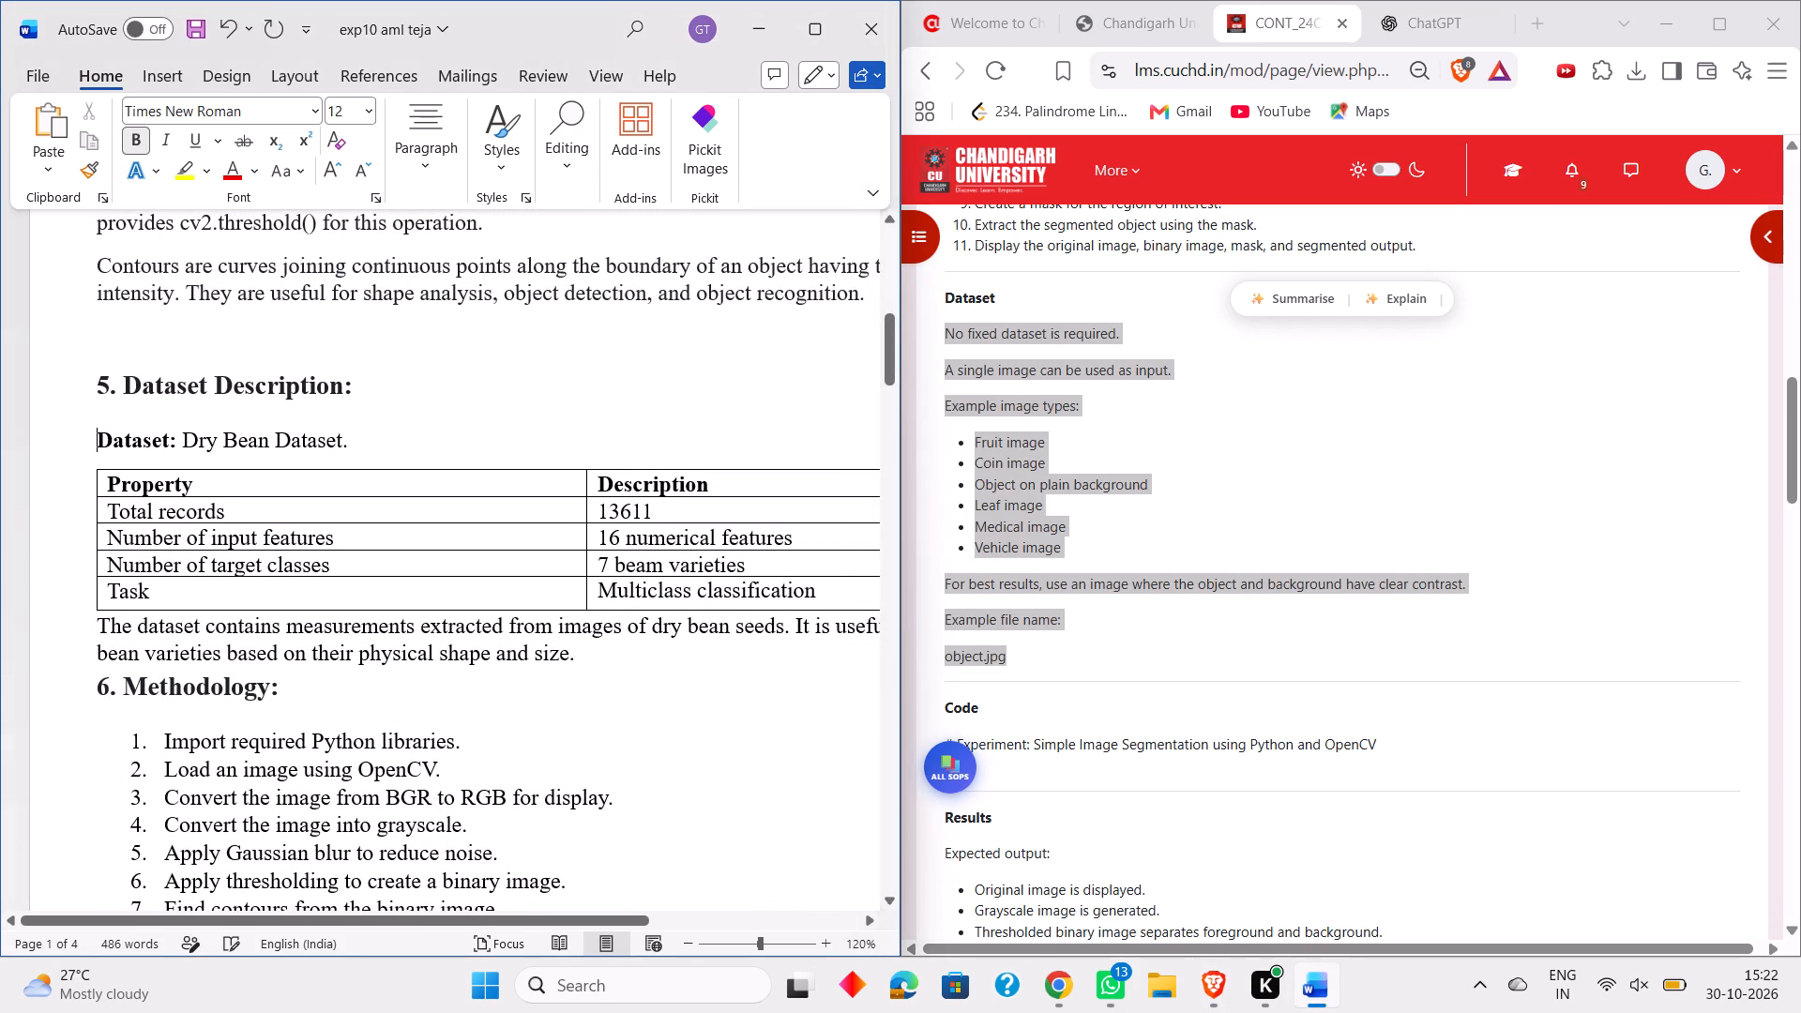
pyautogui.moveTo(99, 439); pyautogui.dragTo(584, 653)
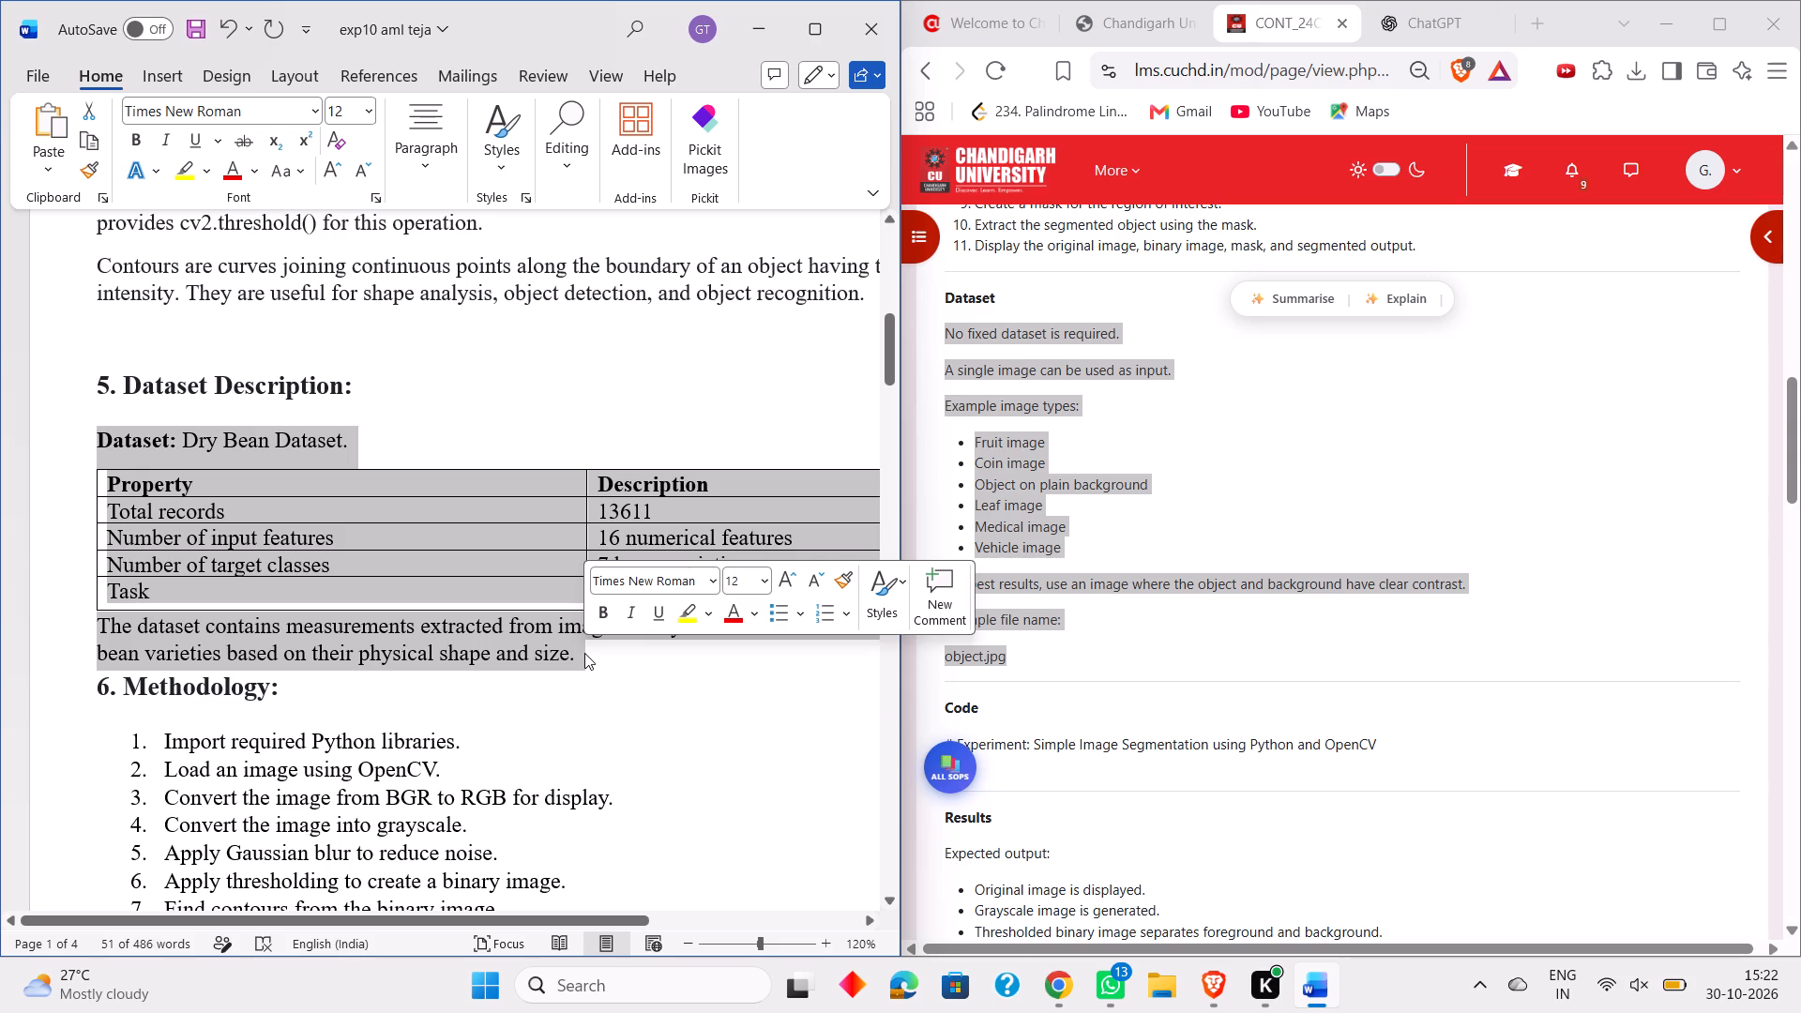
pyautogui.hotkey('ctrl', 'v')
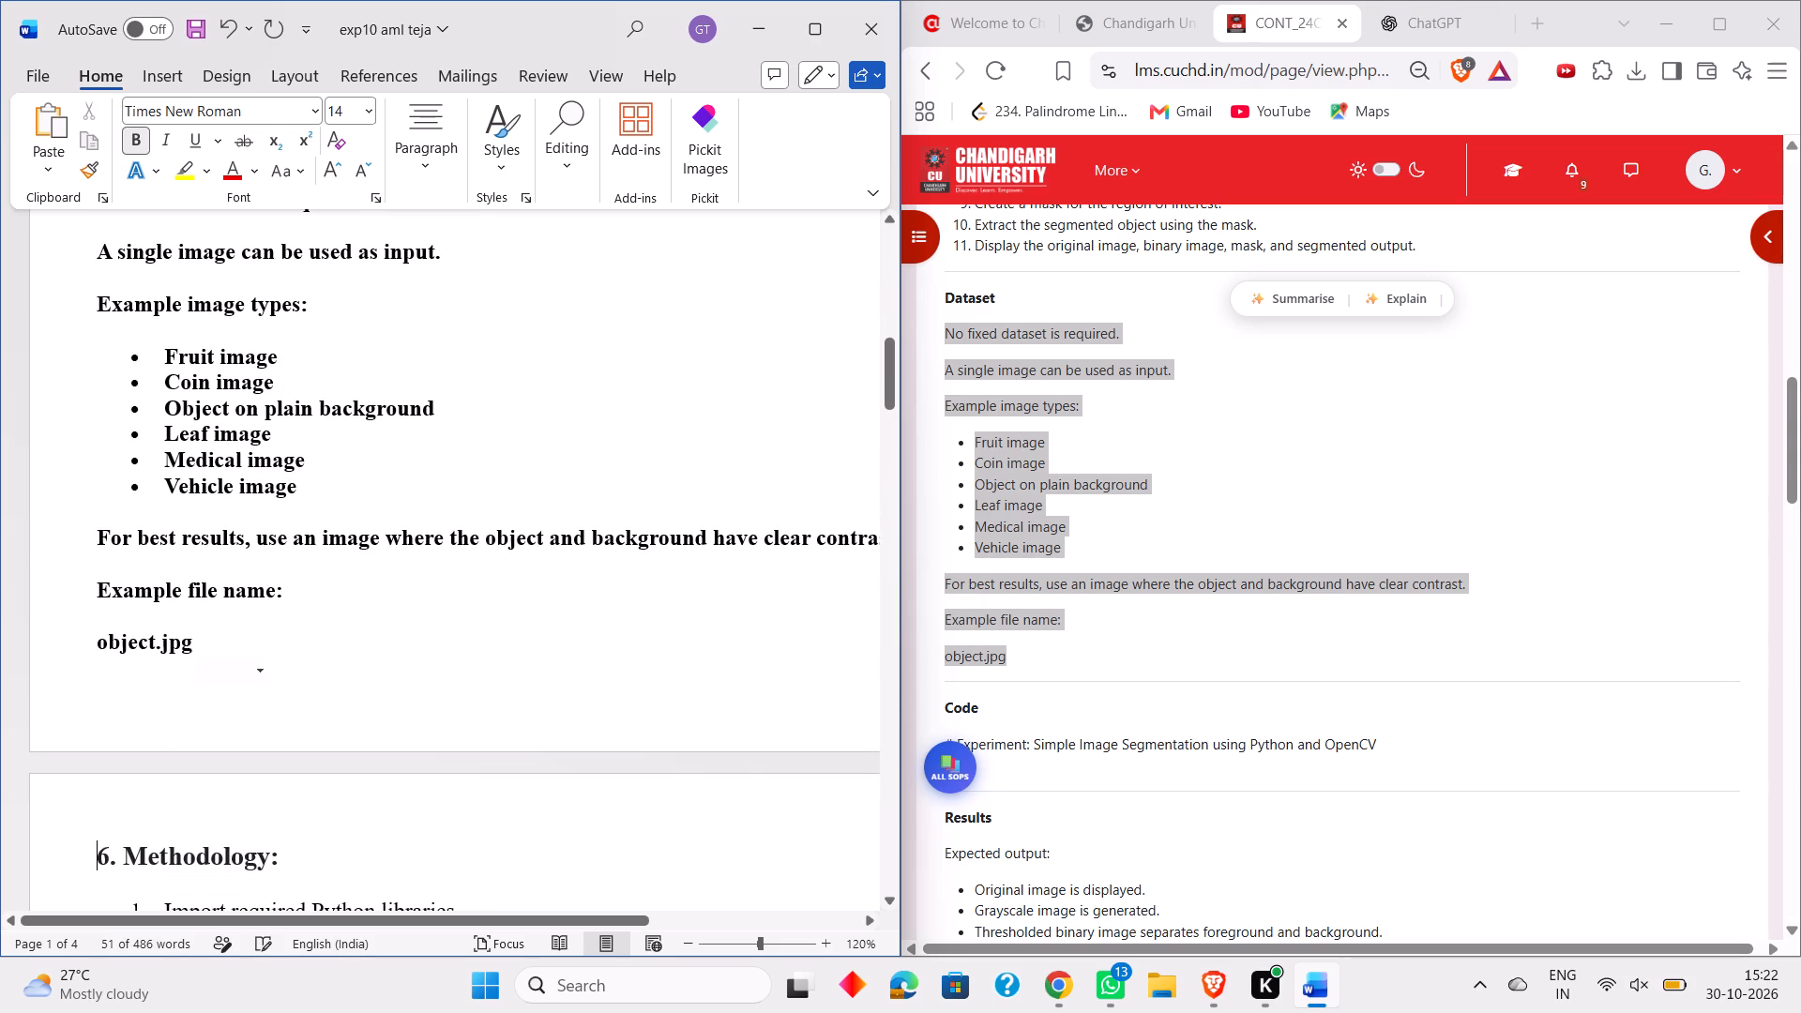
# Remove the bold from all the pasted Dataset Description text, from "No fixed dataset is required." to object.jpg.
pyautogui.scroll(4, 371, 663)
pyautogui.scroll(-1, 371, 663)
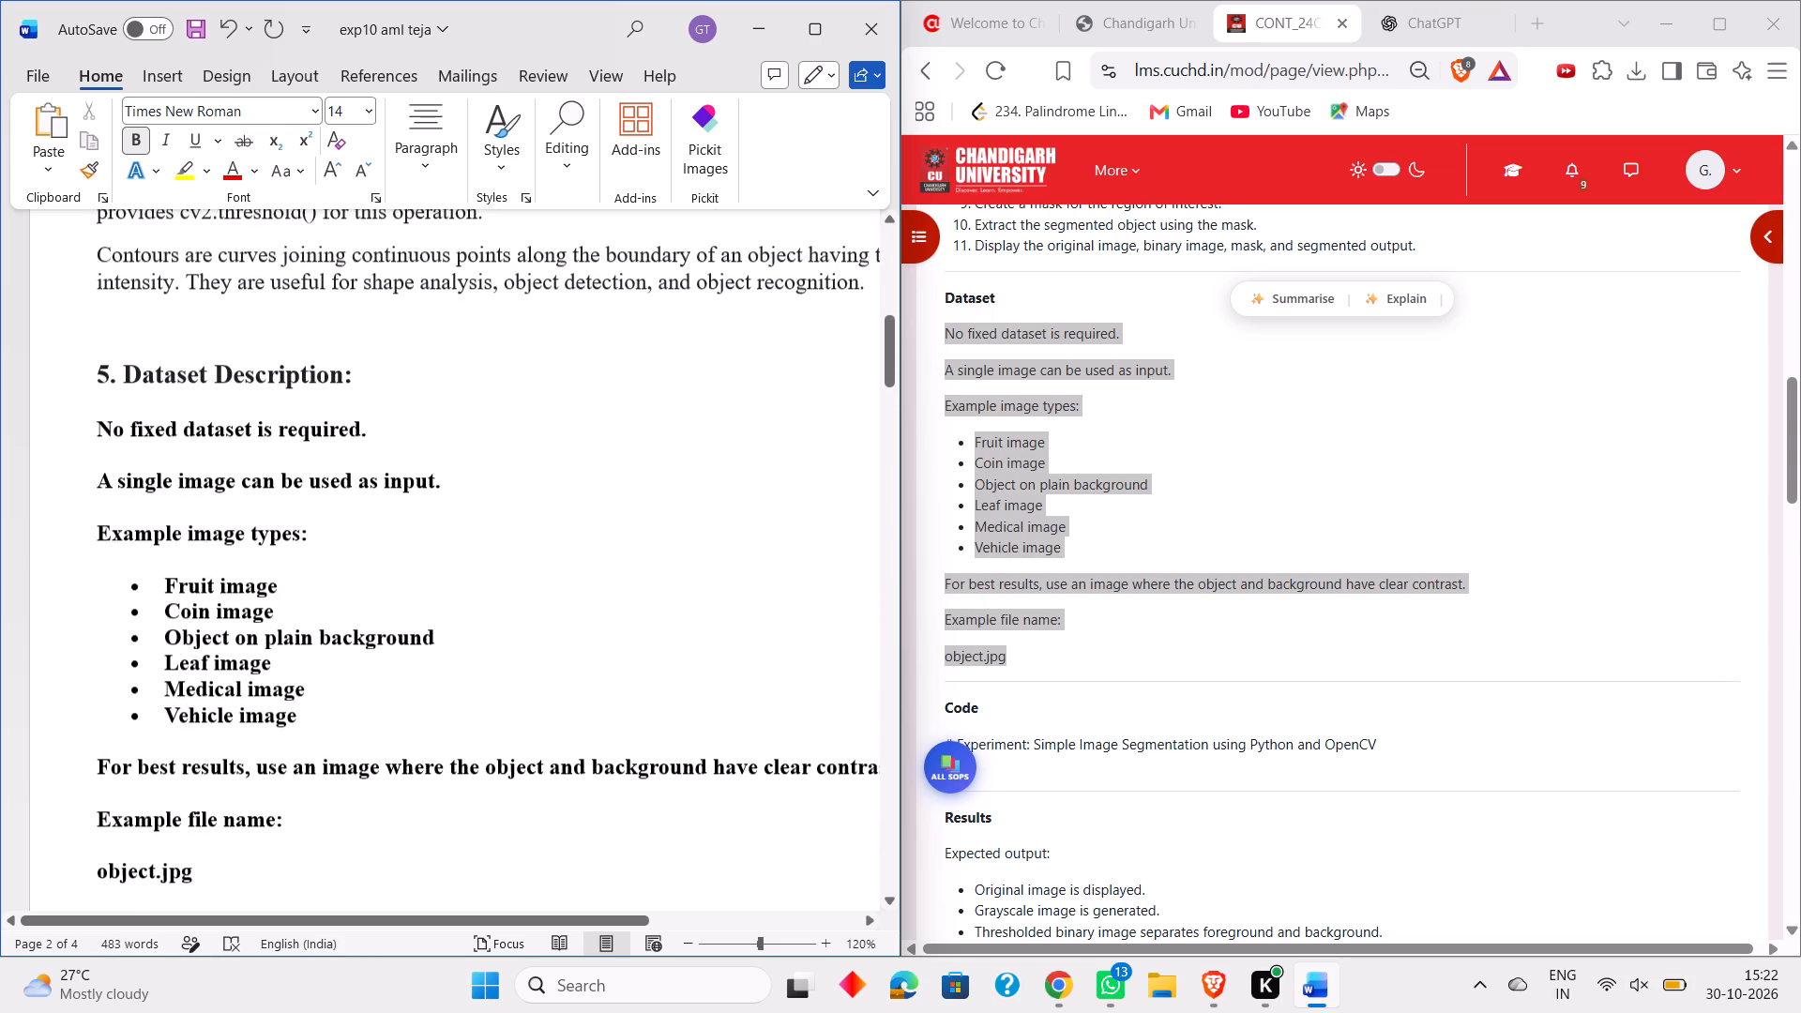
pyautogui.scroll(1, 216, 441)
pyautogui.moveTo(87, 418); pyautogui.dragTo(183, 779)
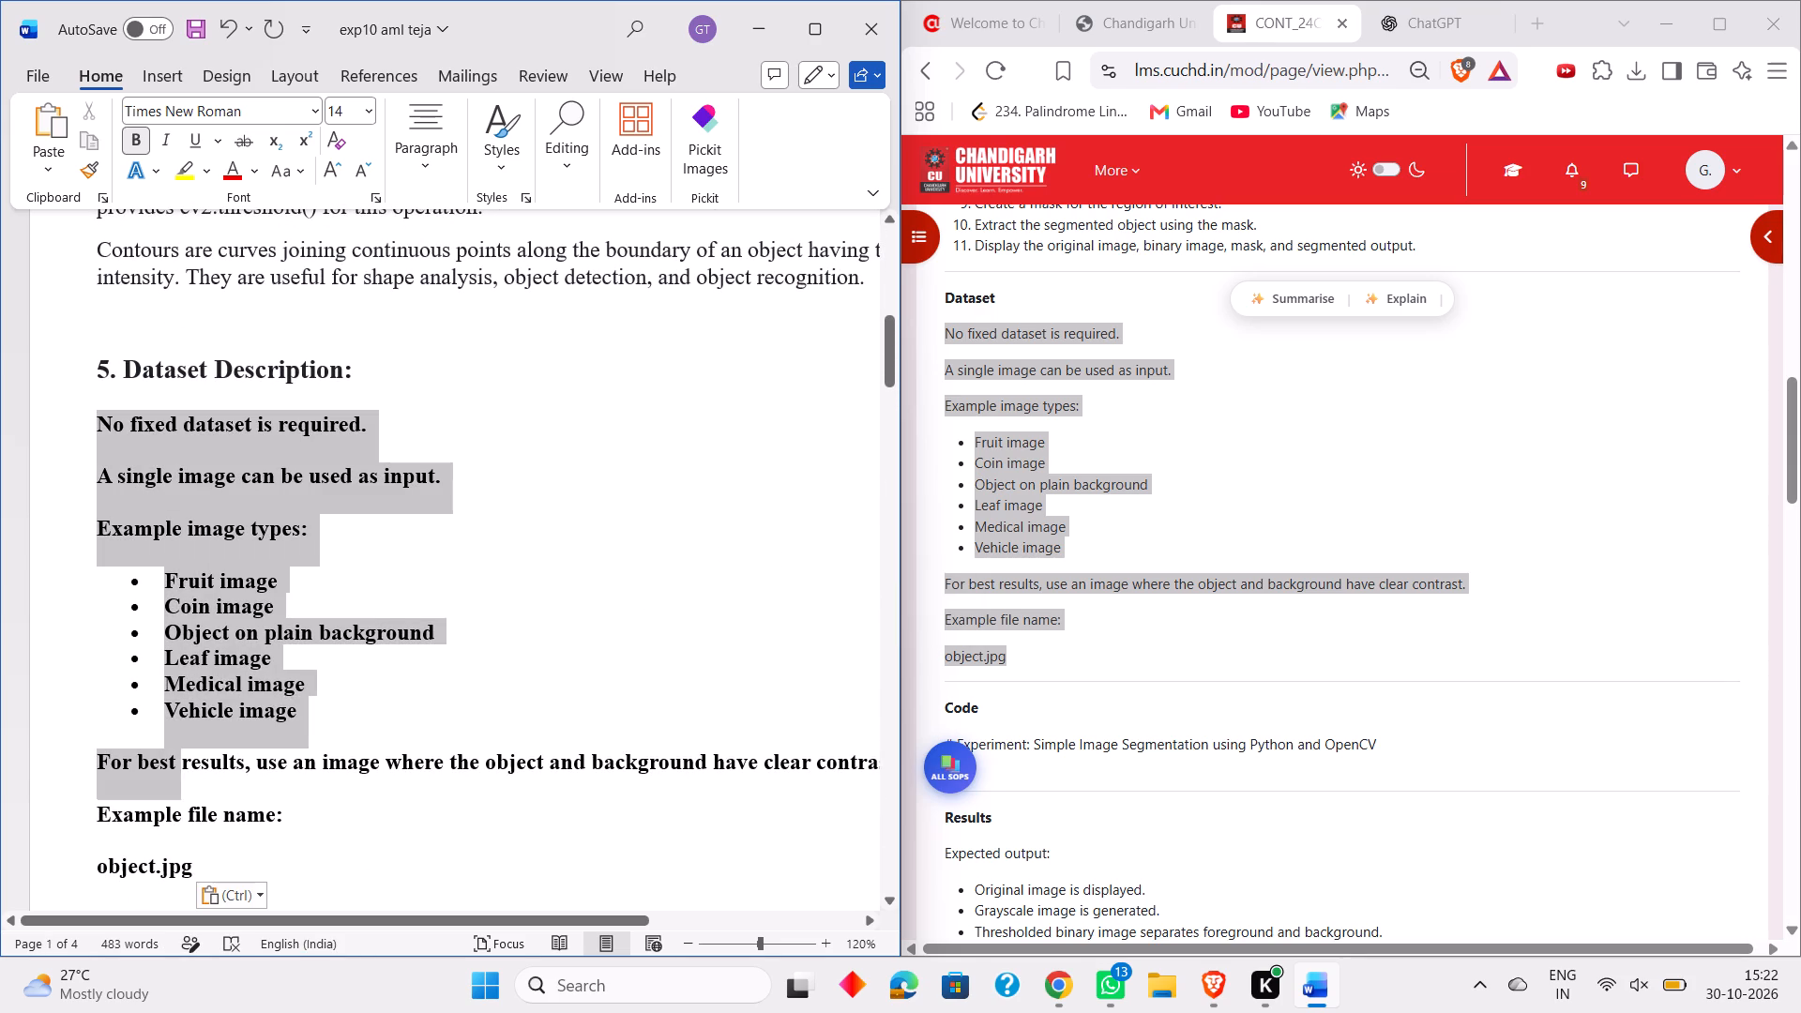
pyautogui.moveTo(183, 779); pyautogui.dragTo(204, 859)
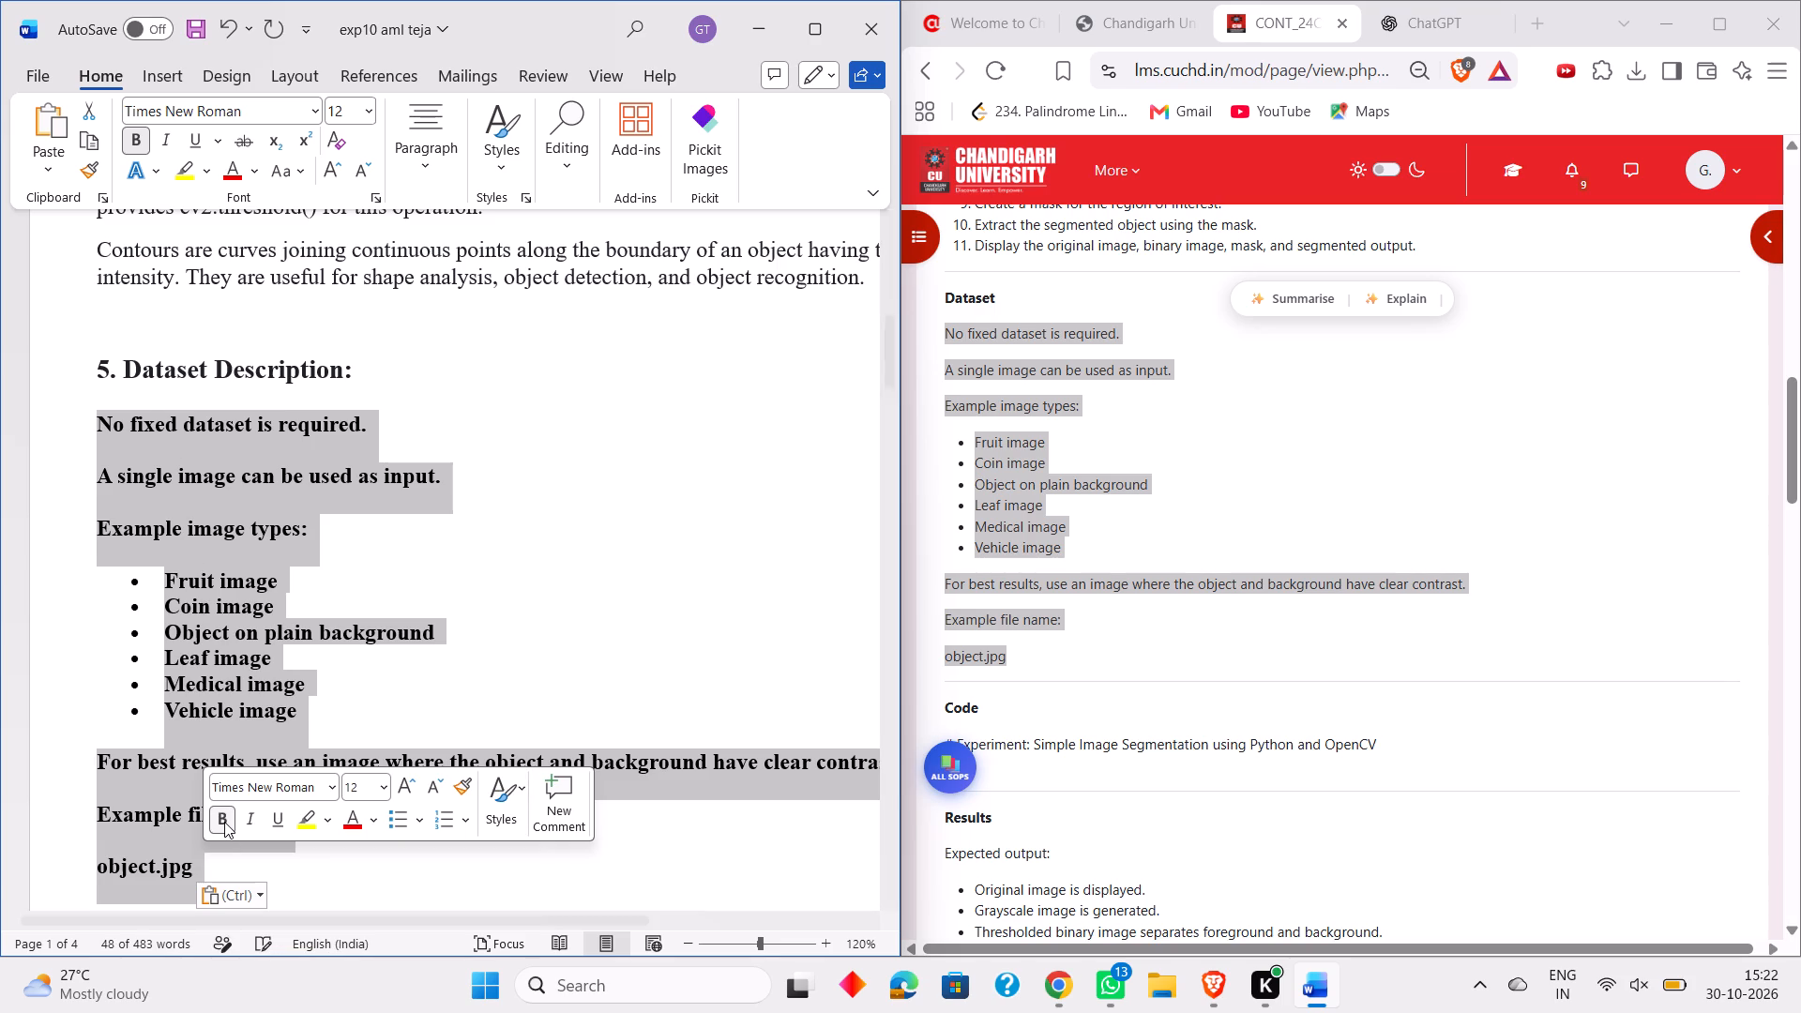
pyautogui.click(224, 822)
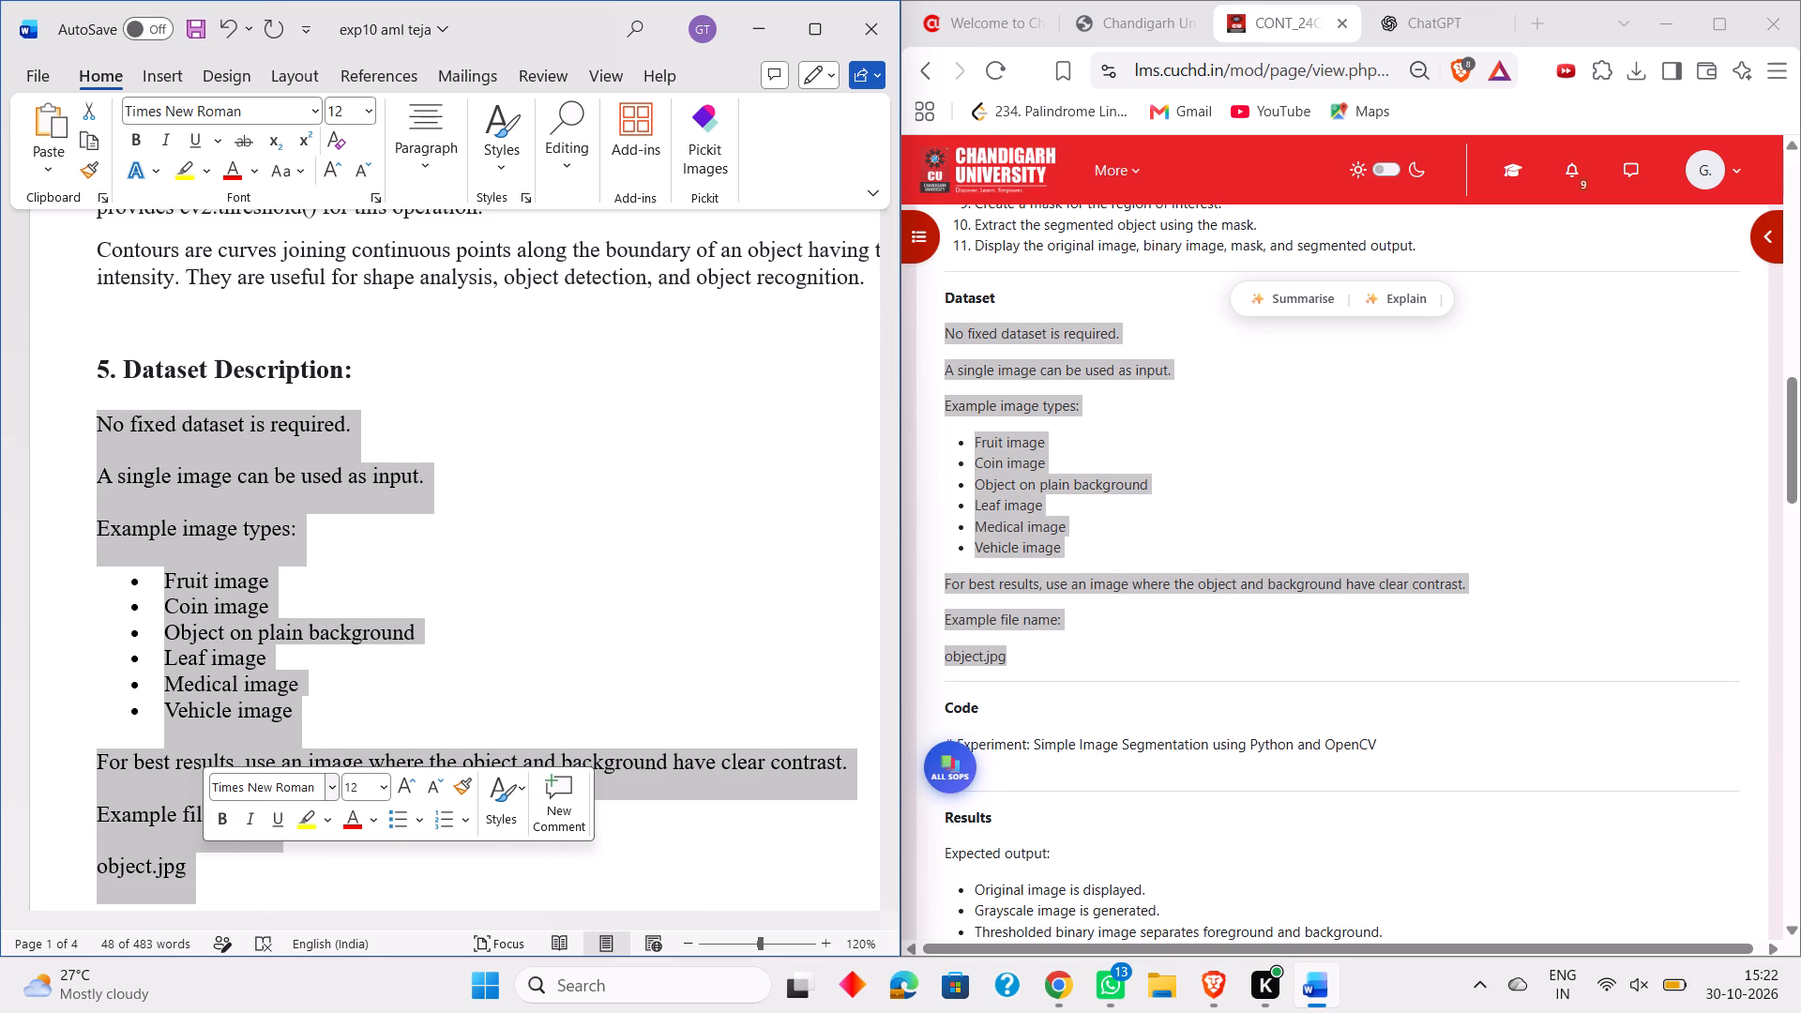
pyautogui.click(418, 660)
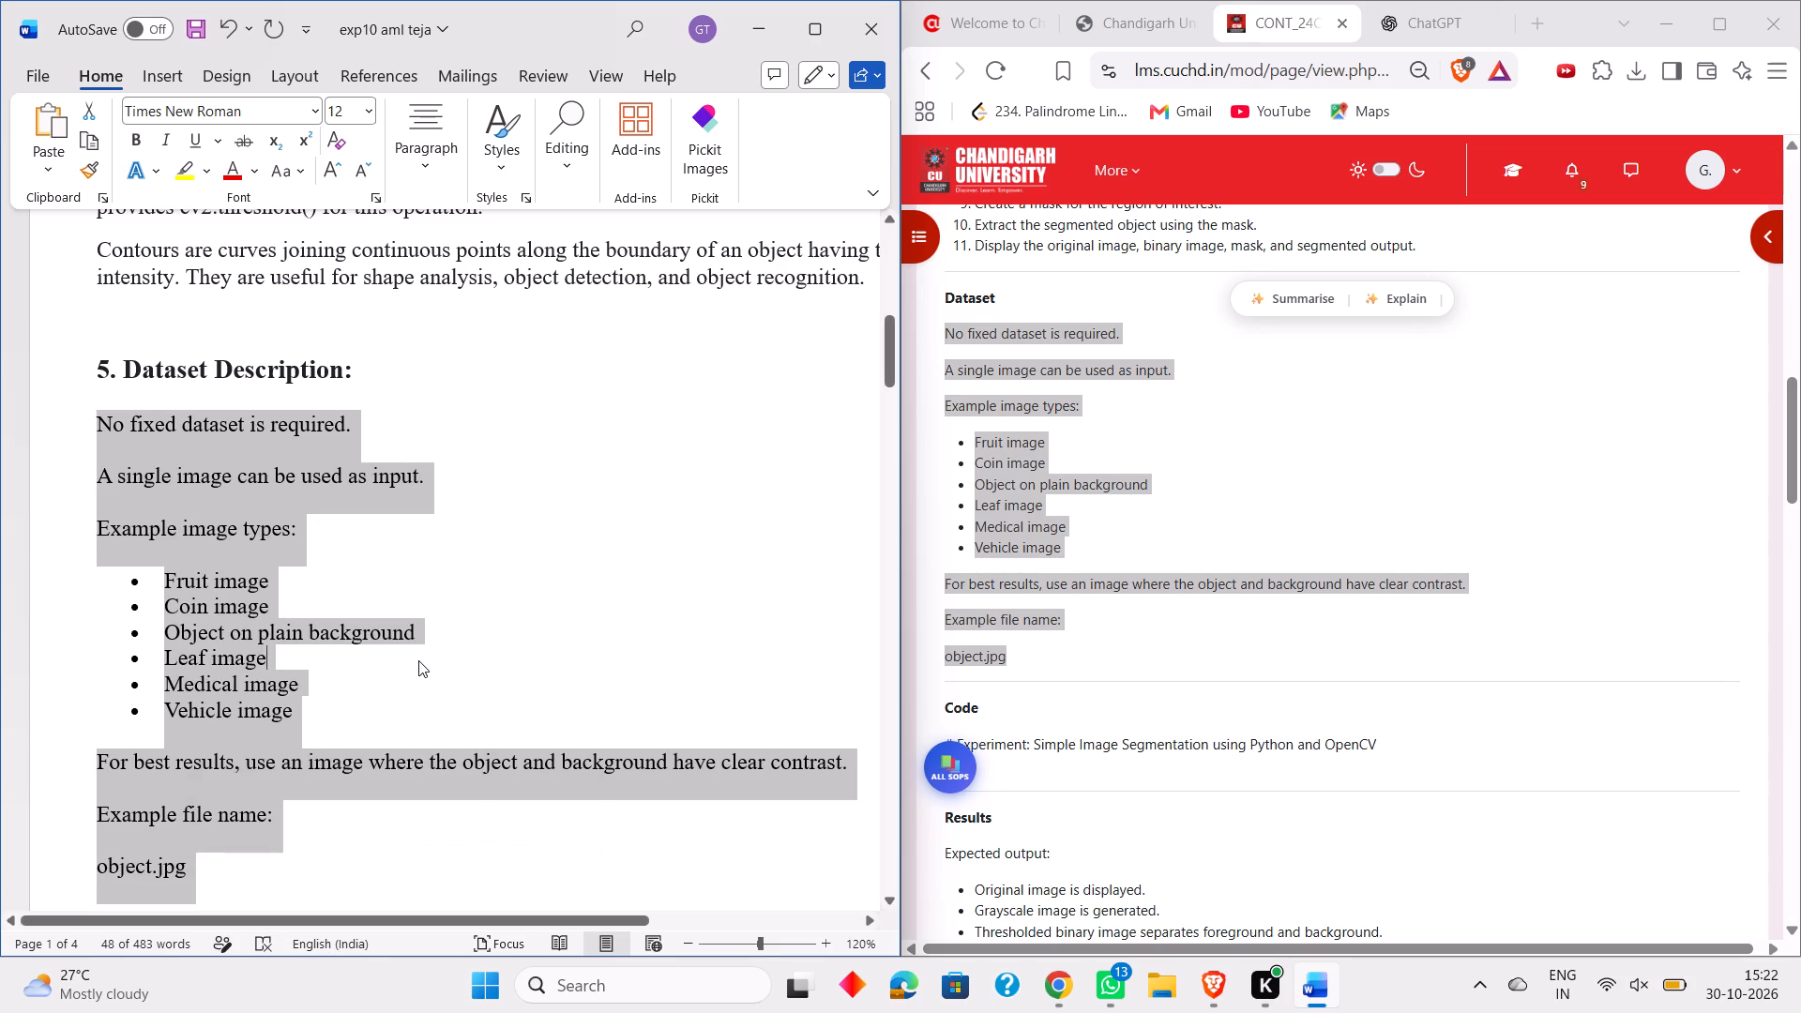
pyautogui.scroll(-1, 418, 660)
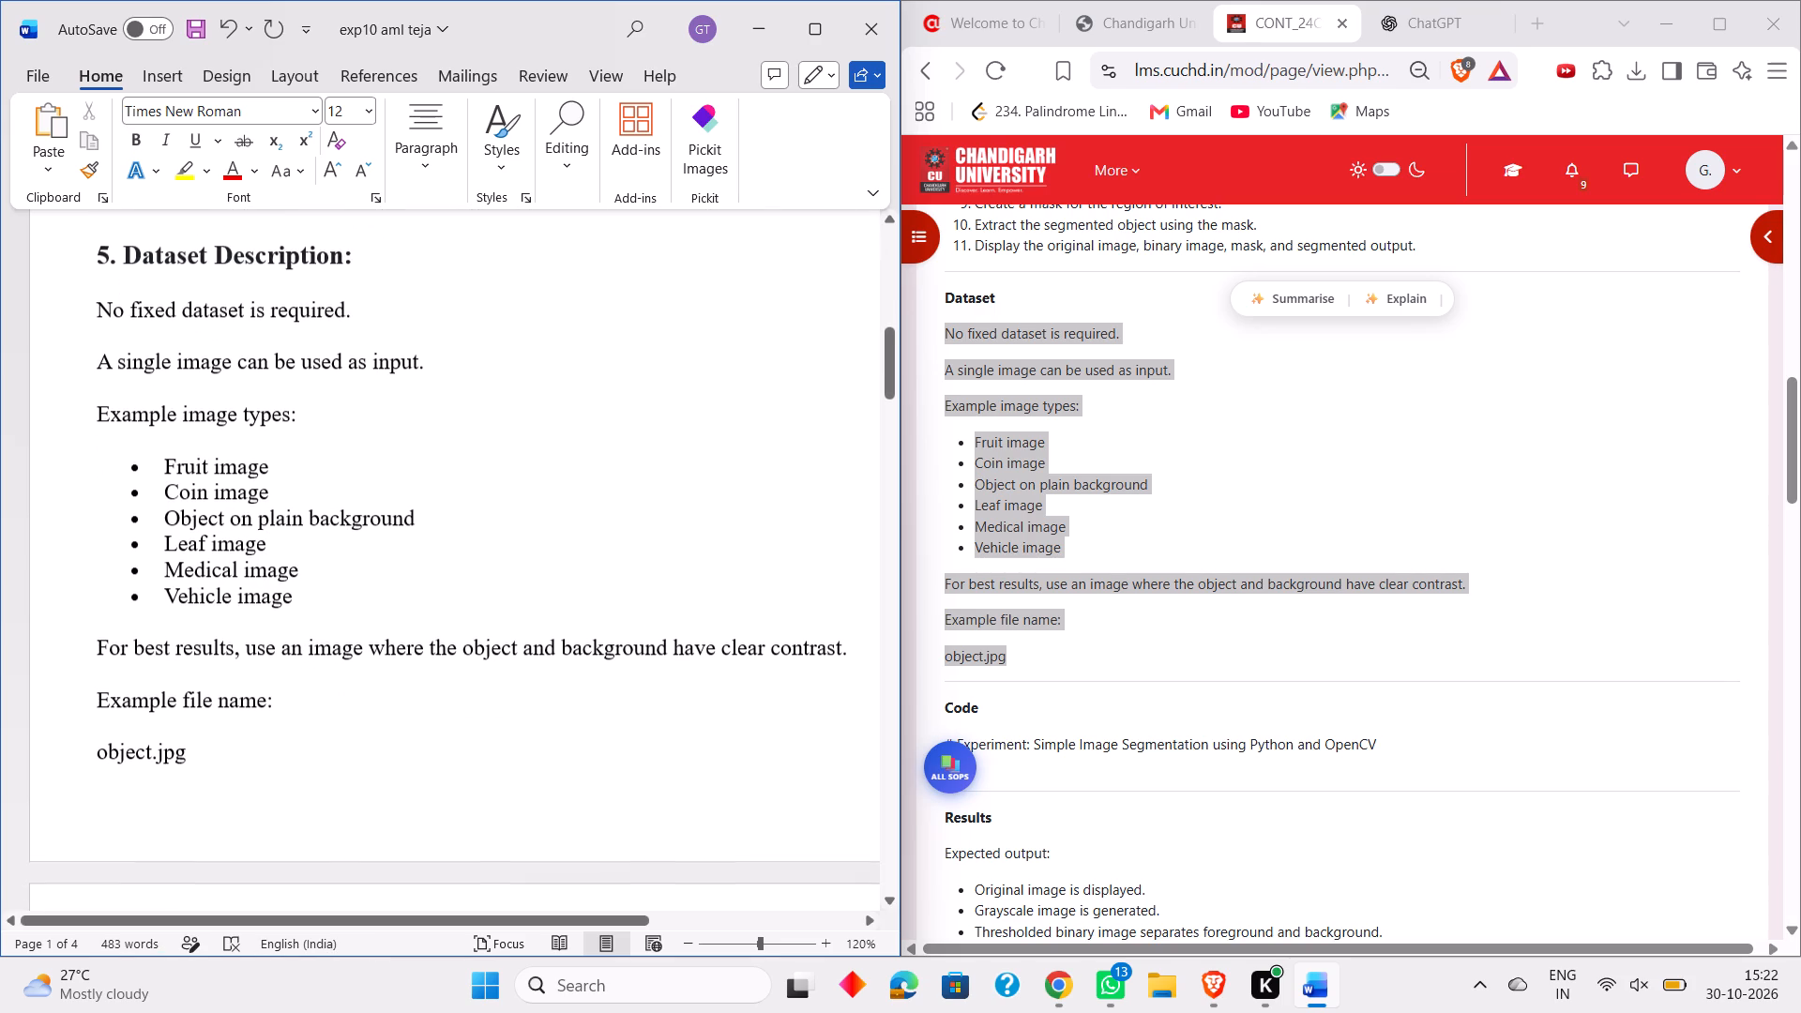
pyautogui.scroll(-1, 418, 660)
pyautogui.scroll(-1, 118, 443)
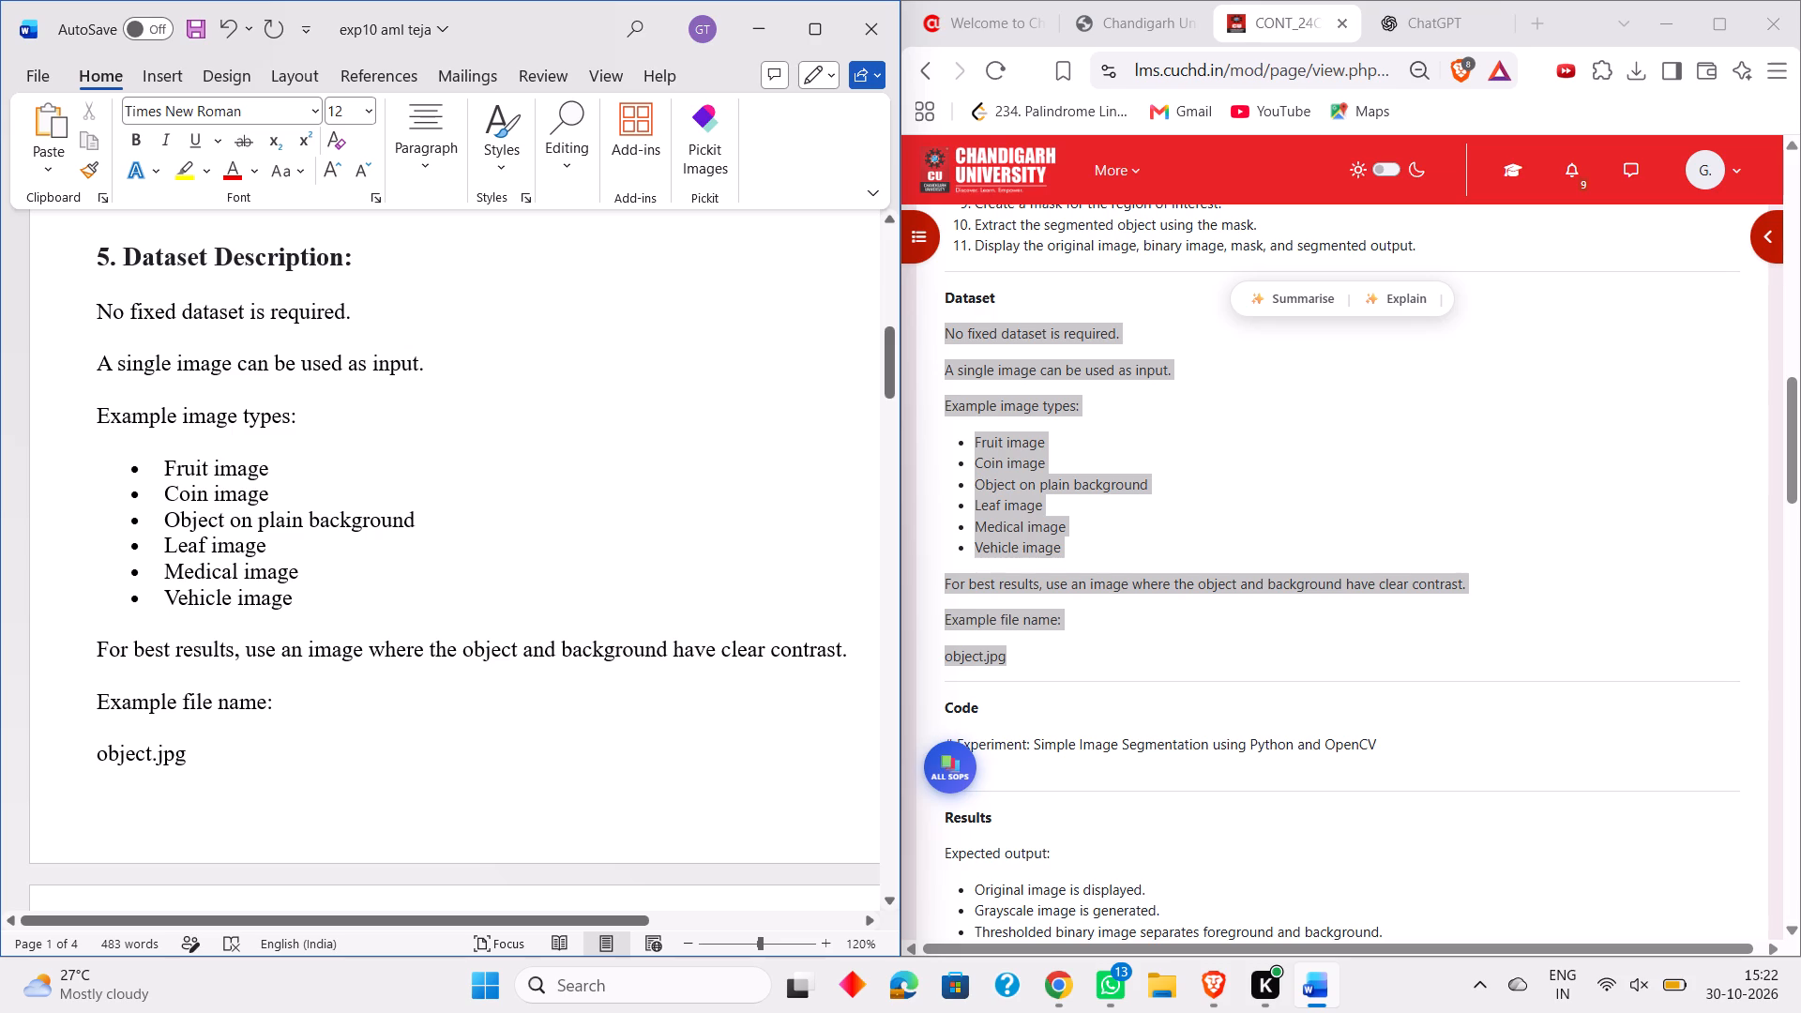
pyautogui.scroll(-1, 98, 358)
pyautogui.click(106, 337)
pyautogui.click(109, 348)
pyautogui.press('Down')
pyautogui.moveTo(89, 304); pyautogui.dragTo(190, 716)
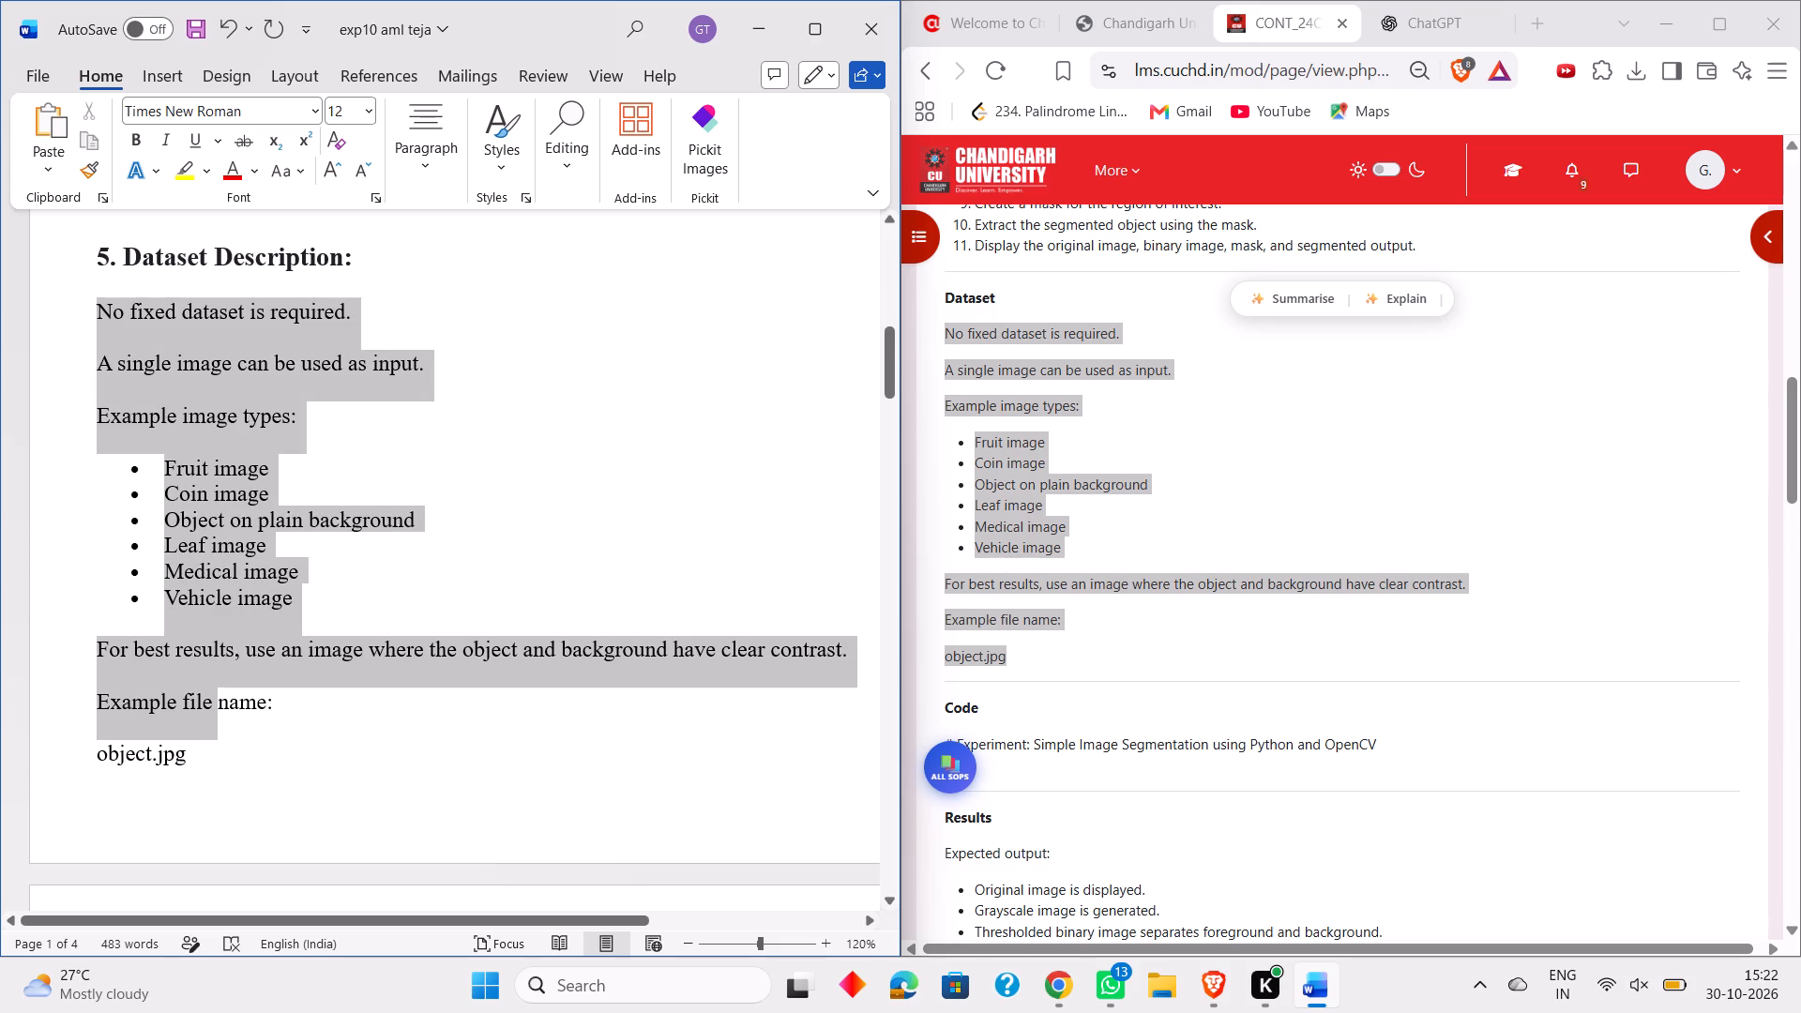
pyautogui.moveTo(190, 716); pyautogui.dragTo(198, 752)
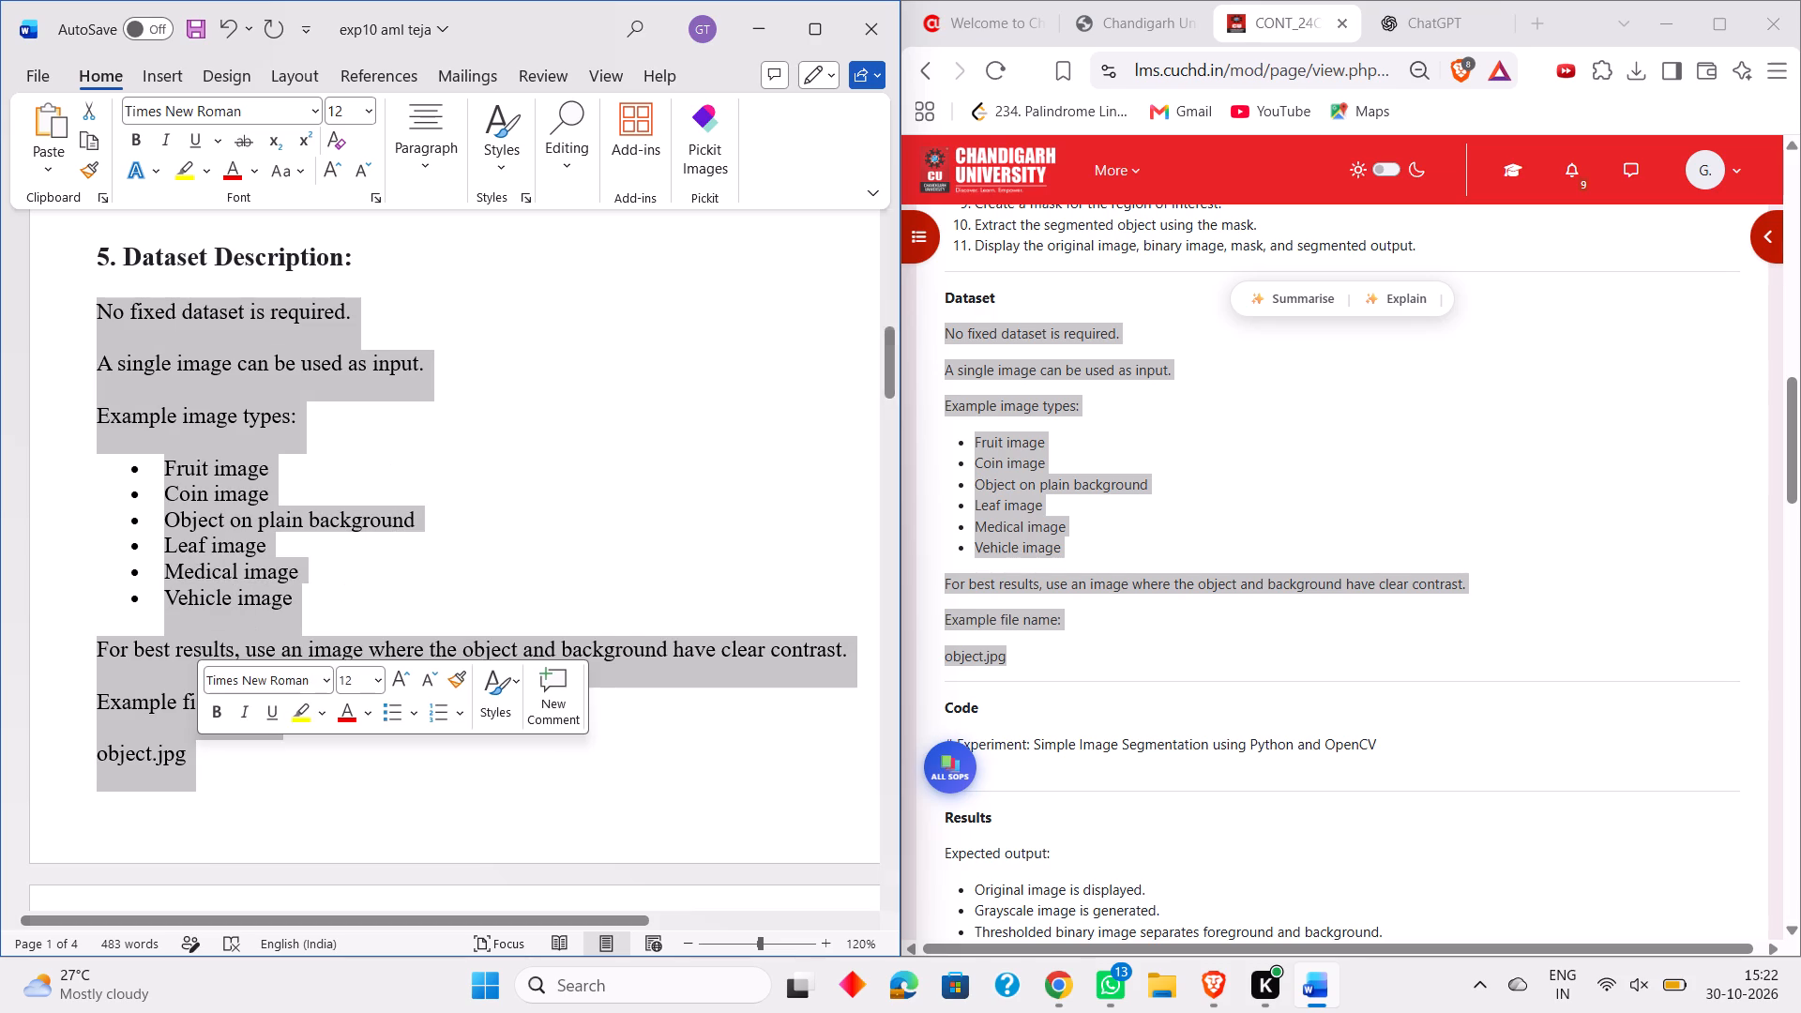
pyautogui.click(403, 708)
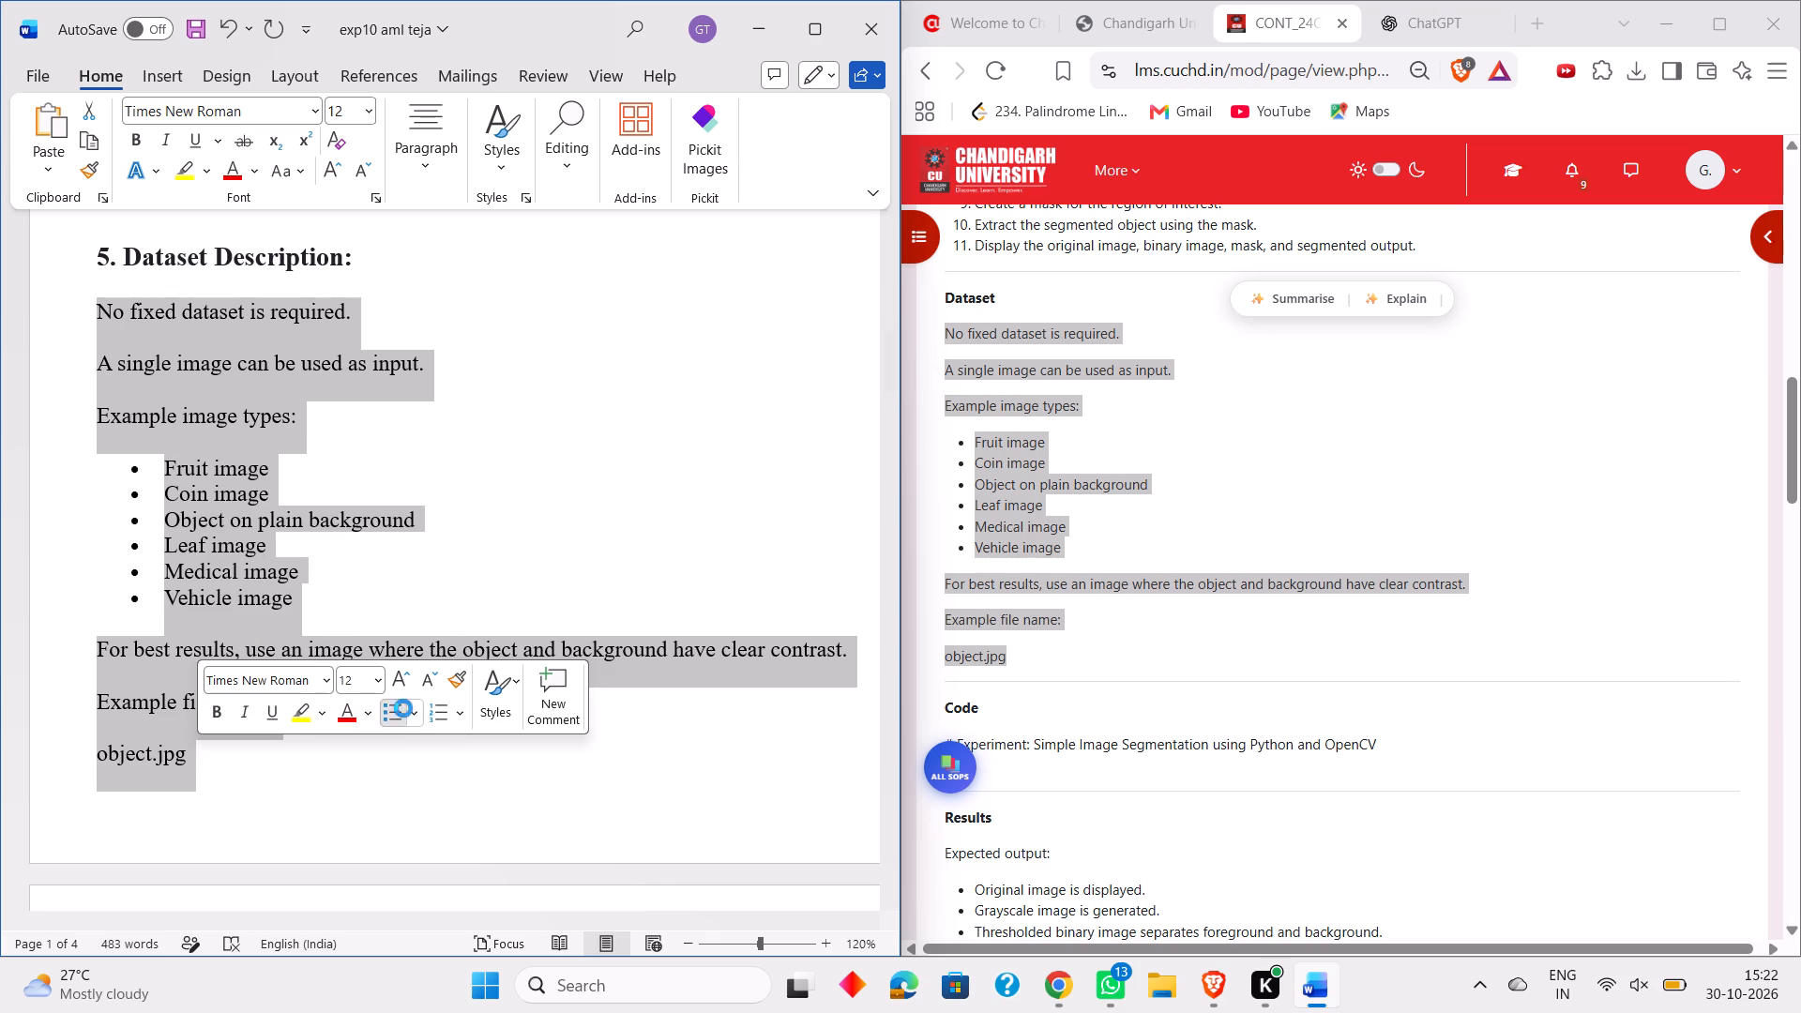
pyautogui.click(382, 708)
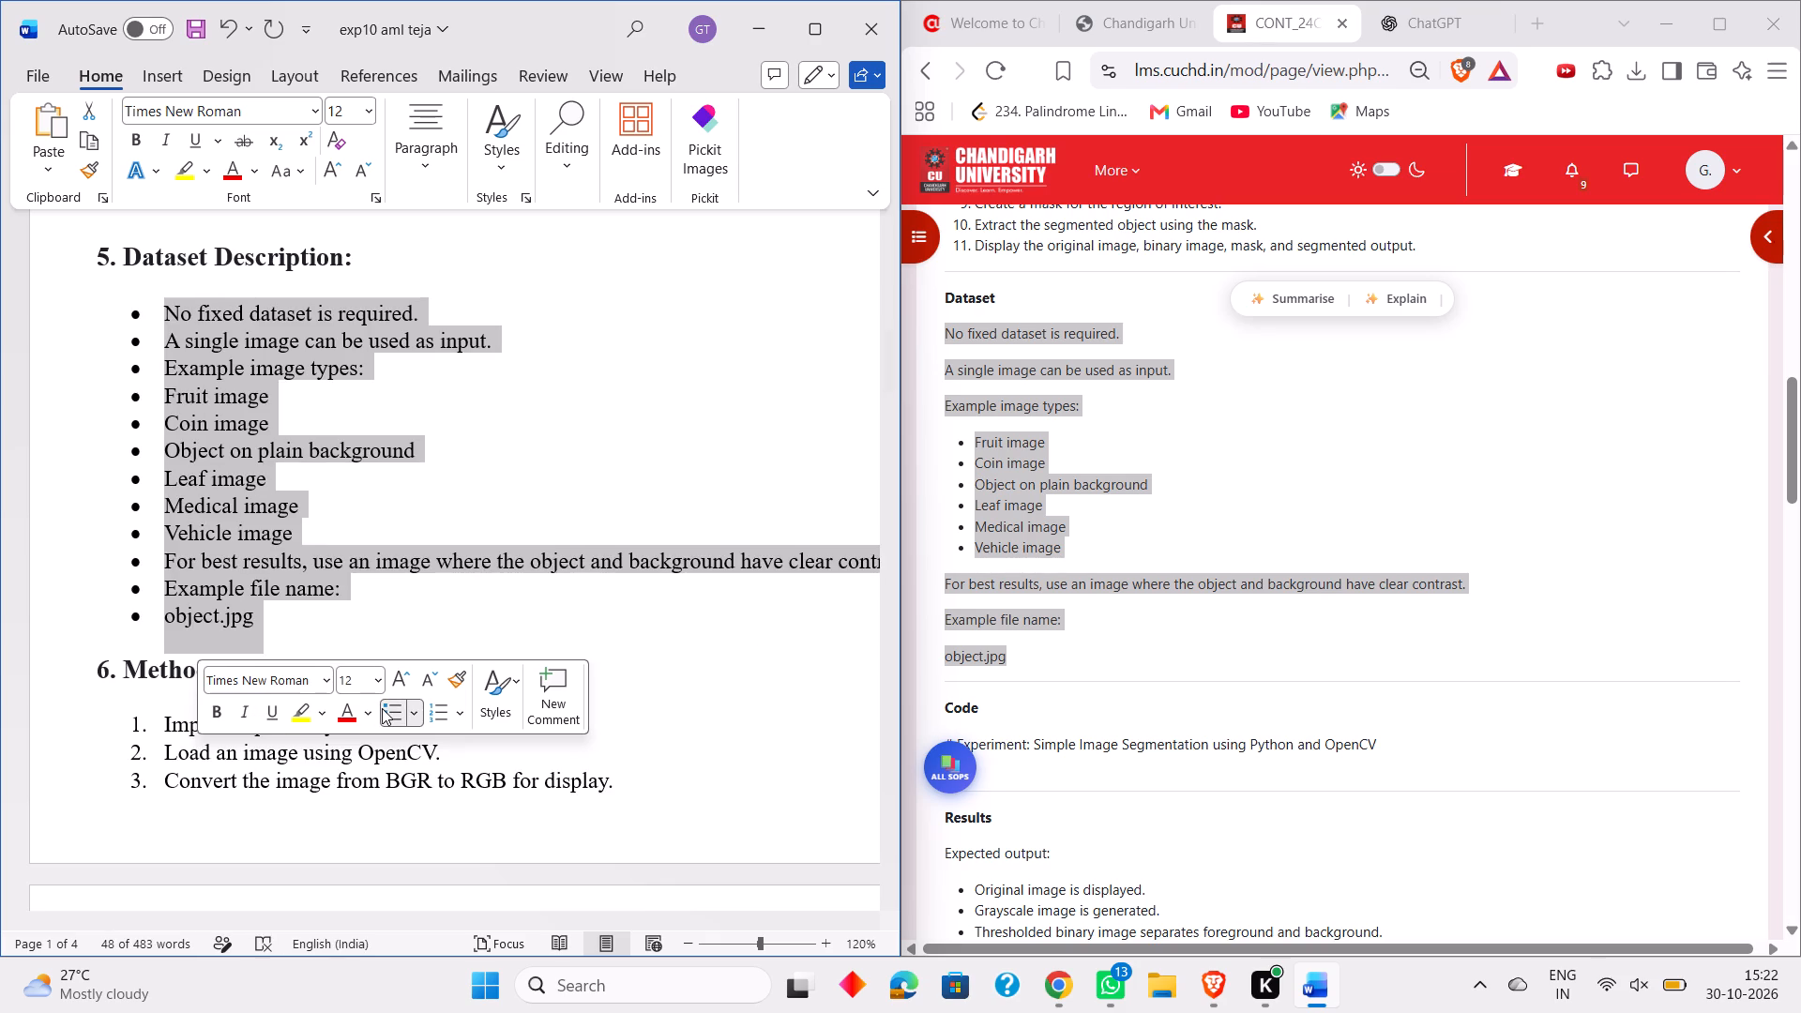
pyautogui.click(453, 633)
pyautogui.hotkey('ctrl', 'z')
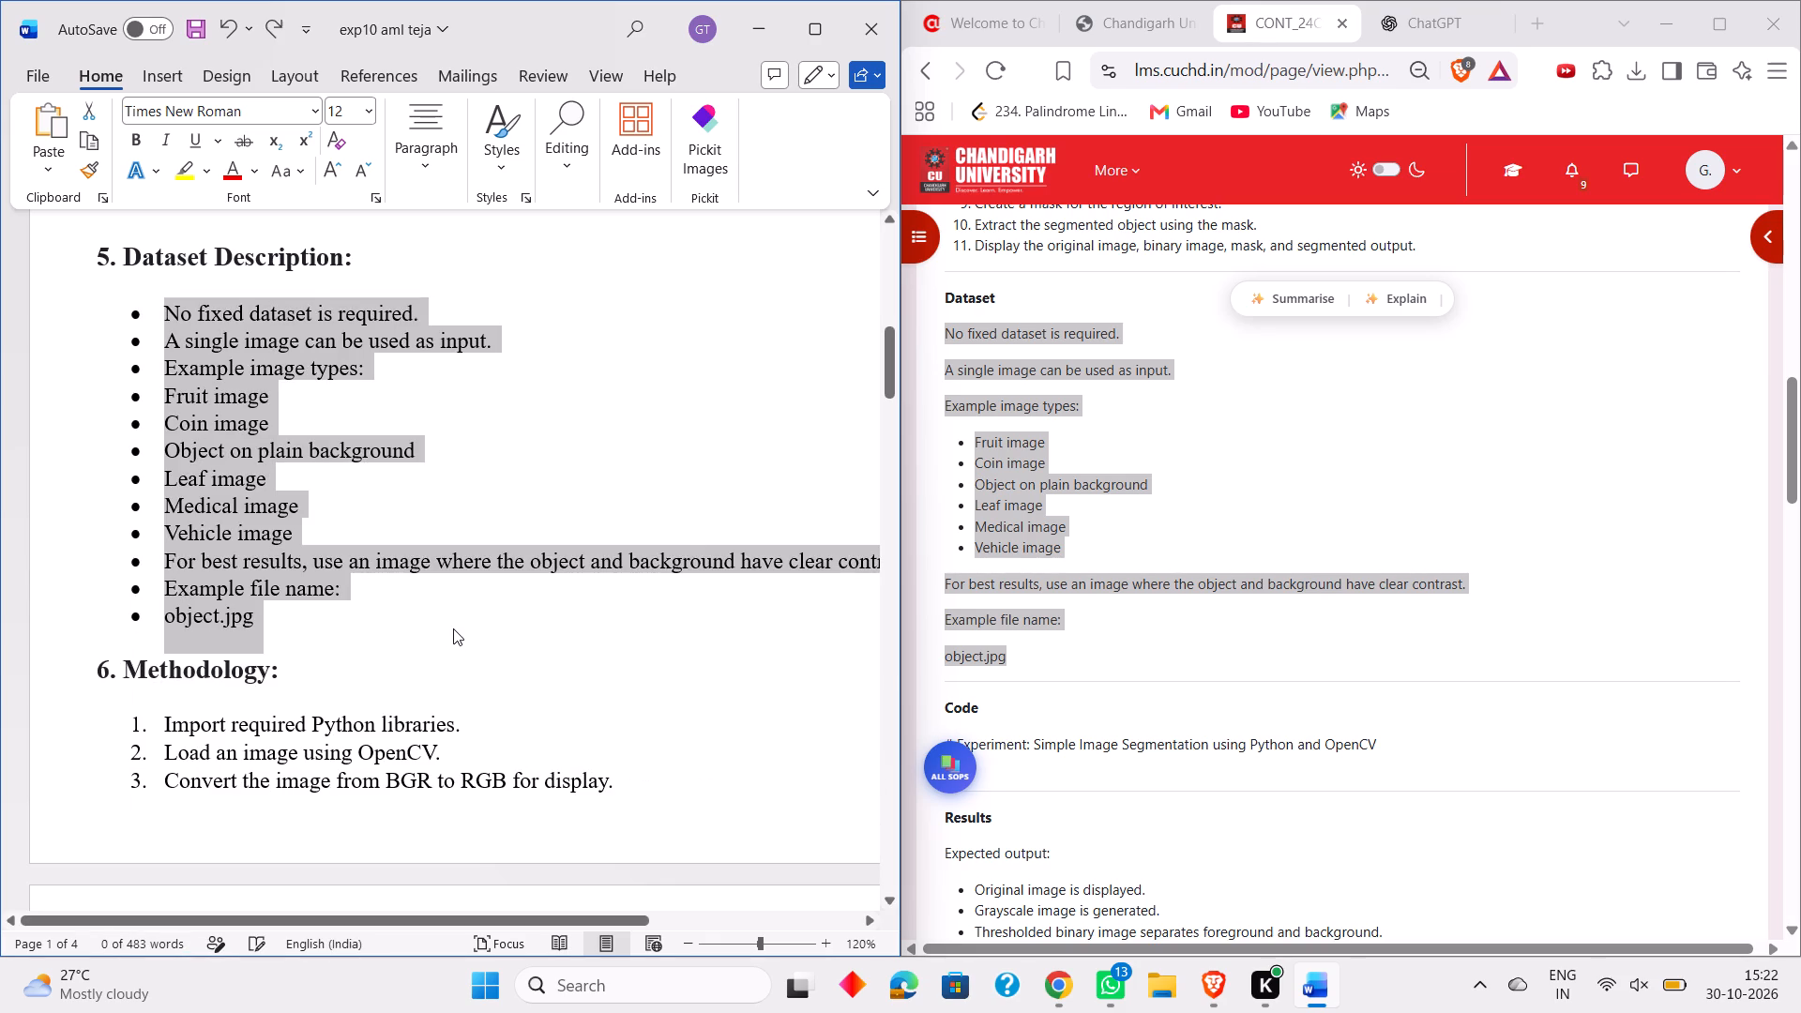
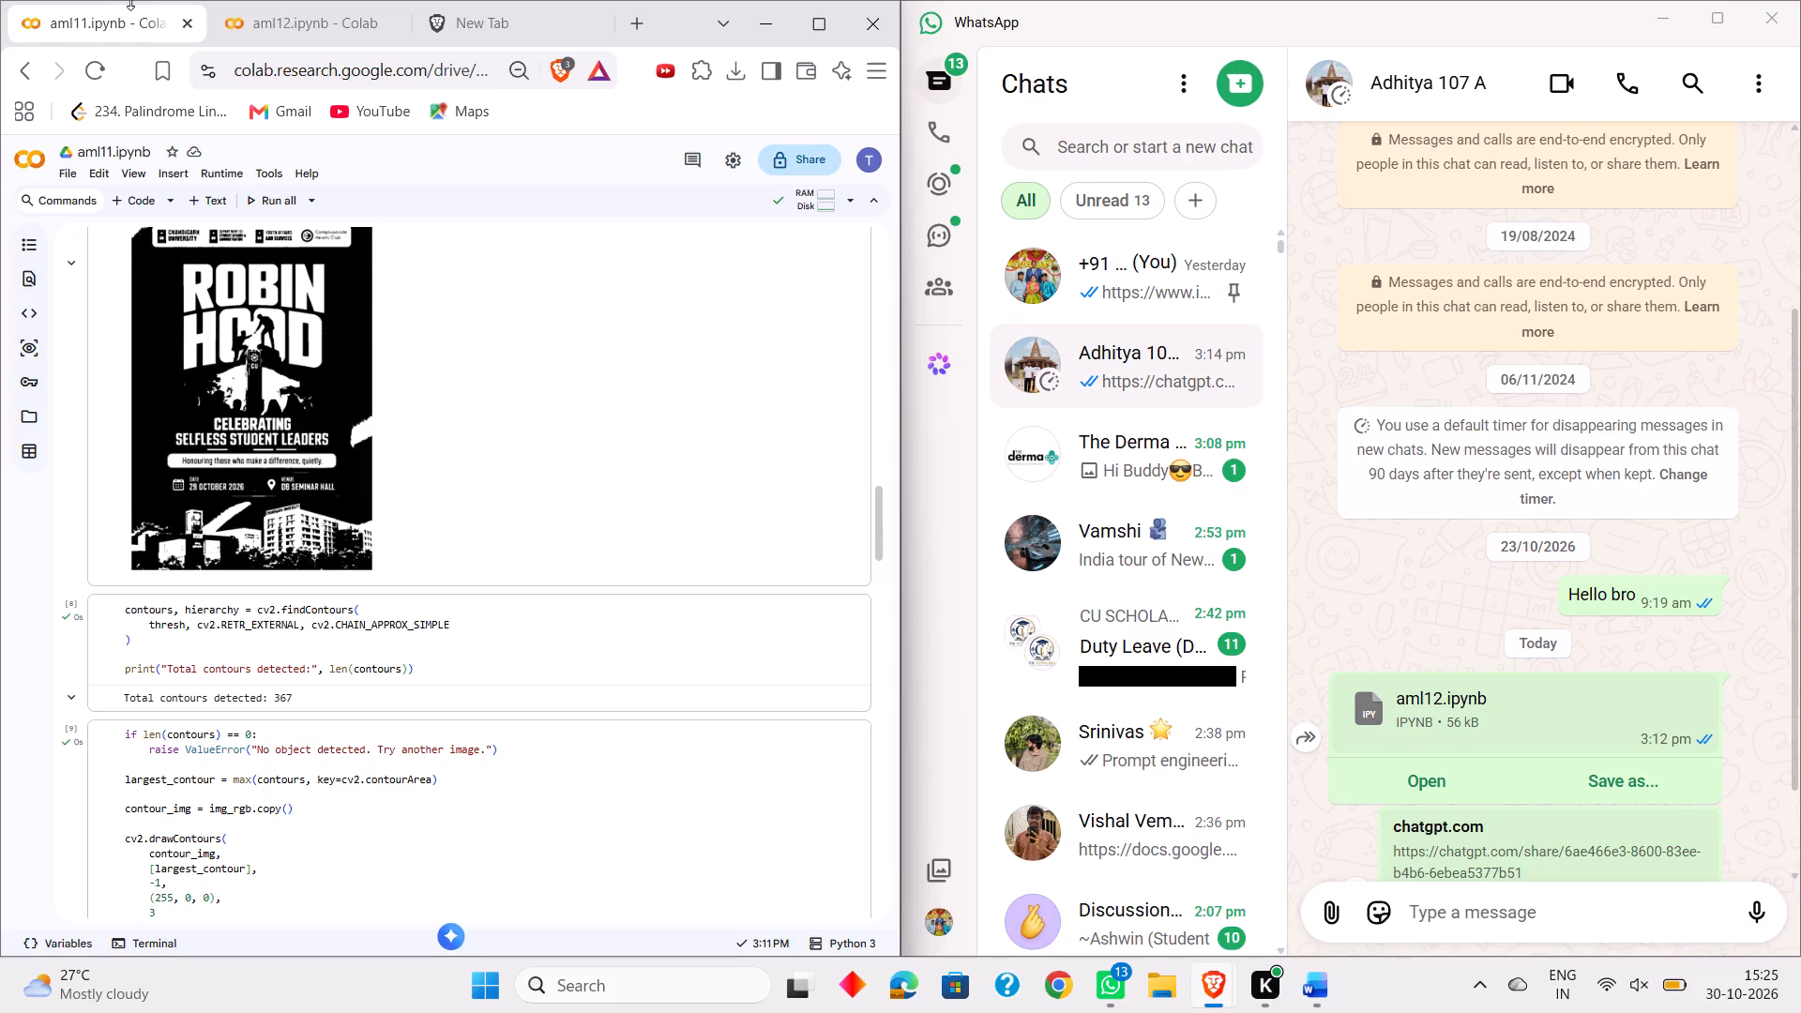
# Share the aml11.ipynb notebook with the first contact suggested for "v", giving Editor access and sending the notification.
pyautogui.click(795, 163)
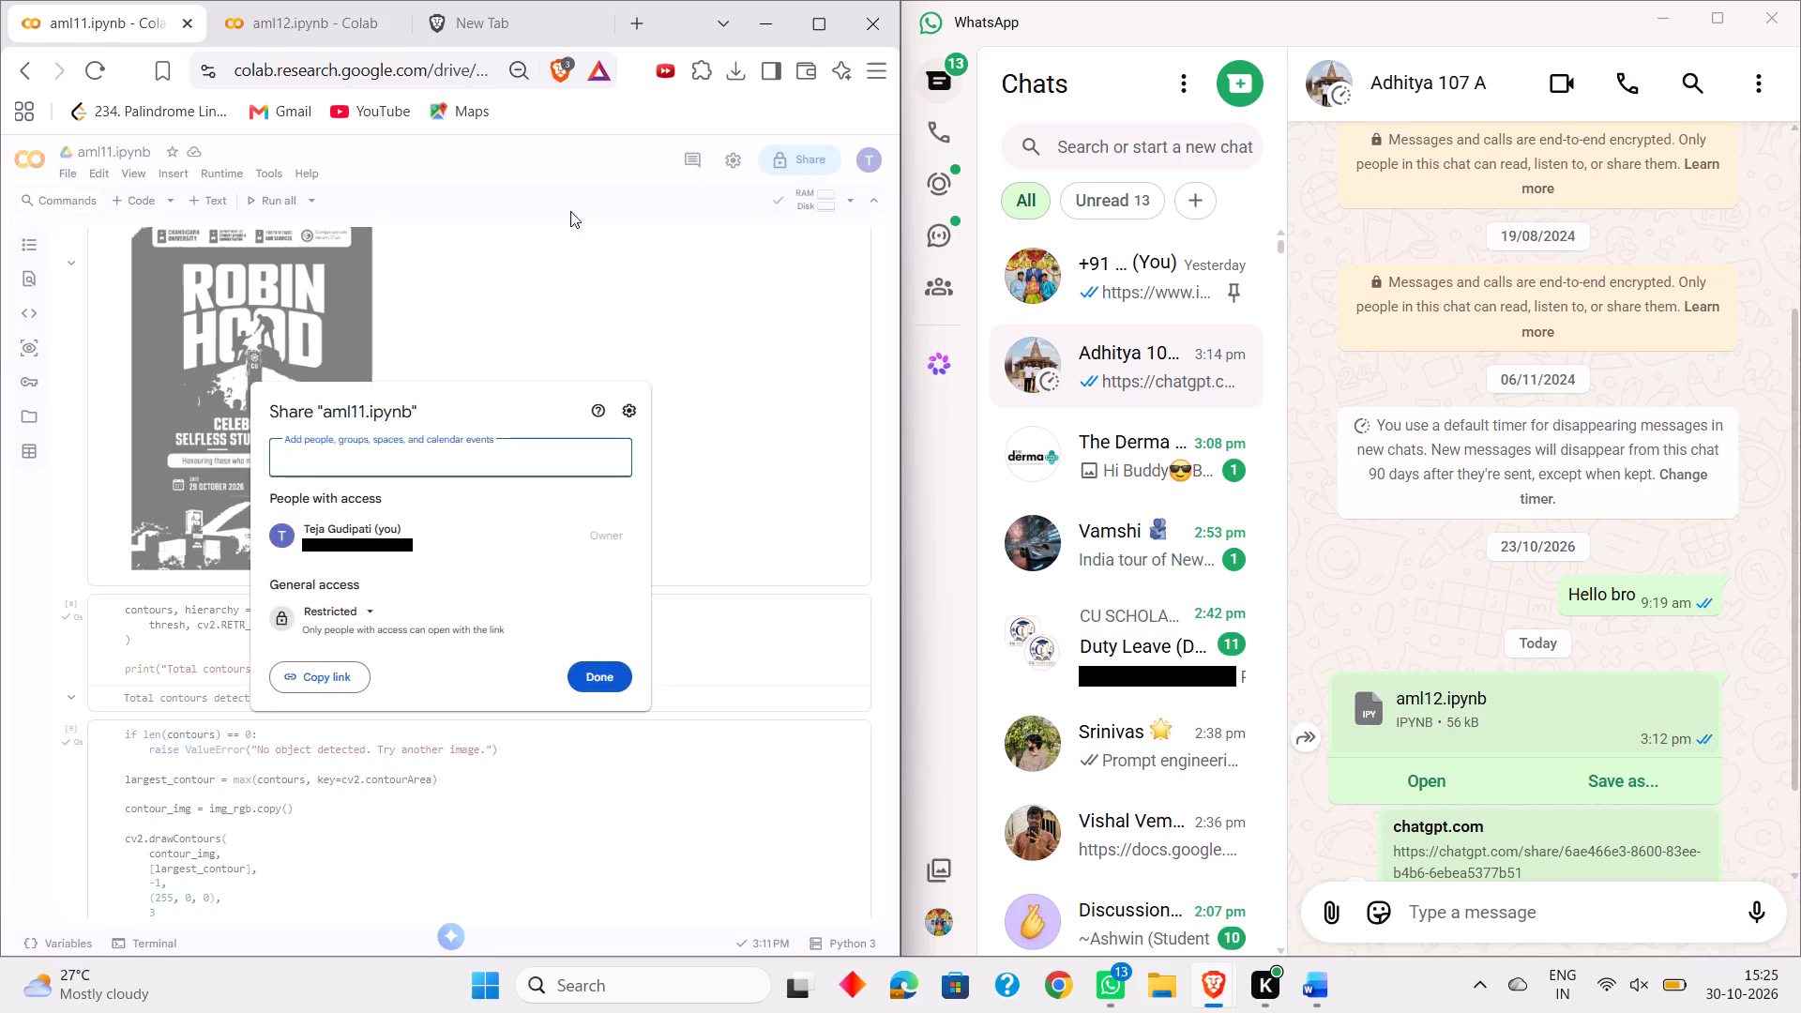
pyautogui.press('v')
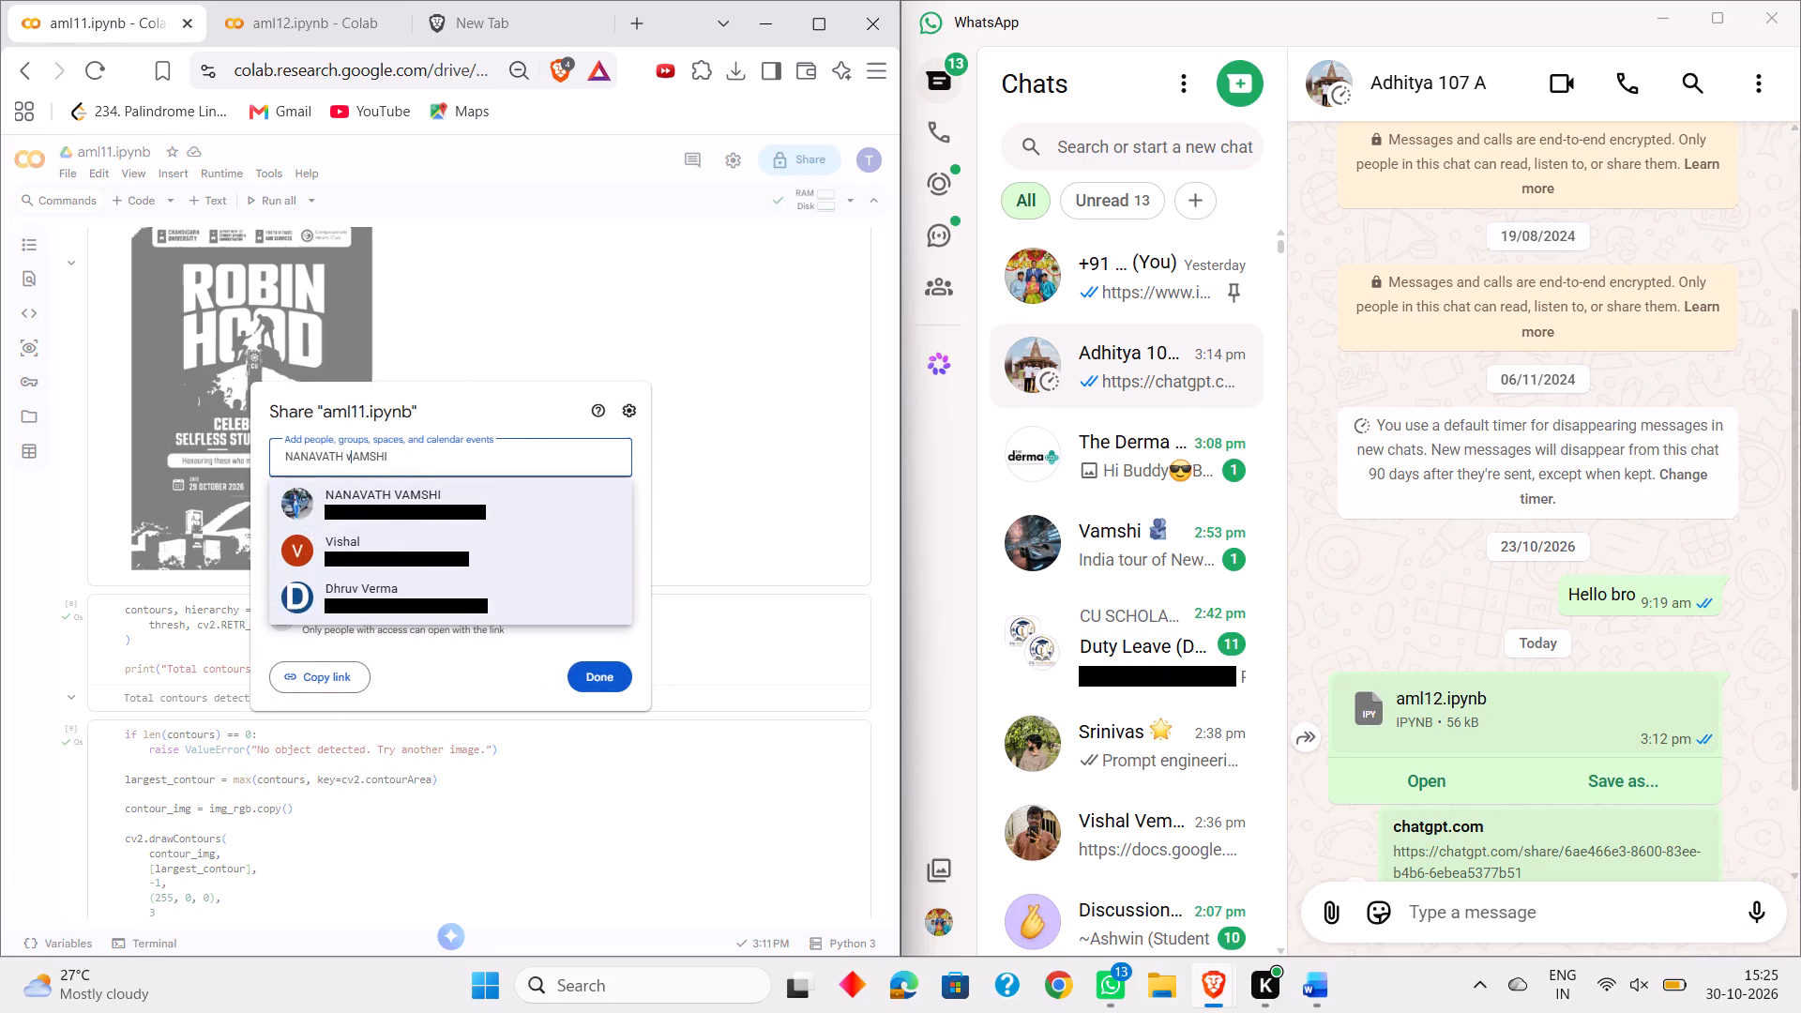
pyautogui.click(381, 522)
pyautogui.click(587, 671)
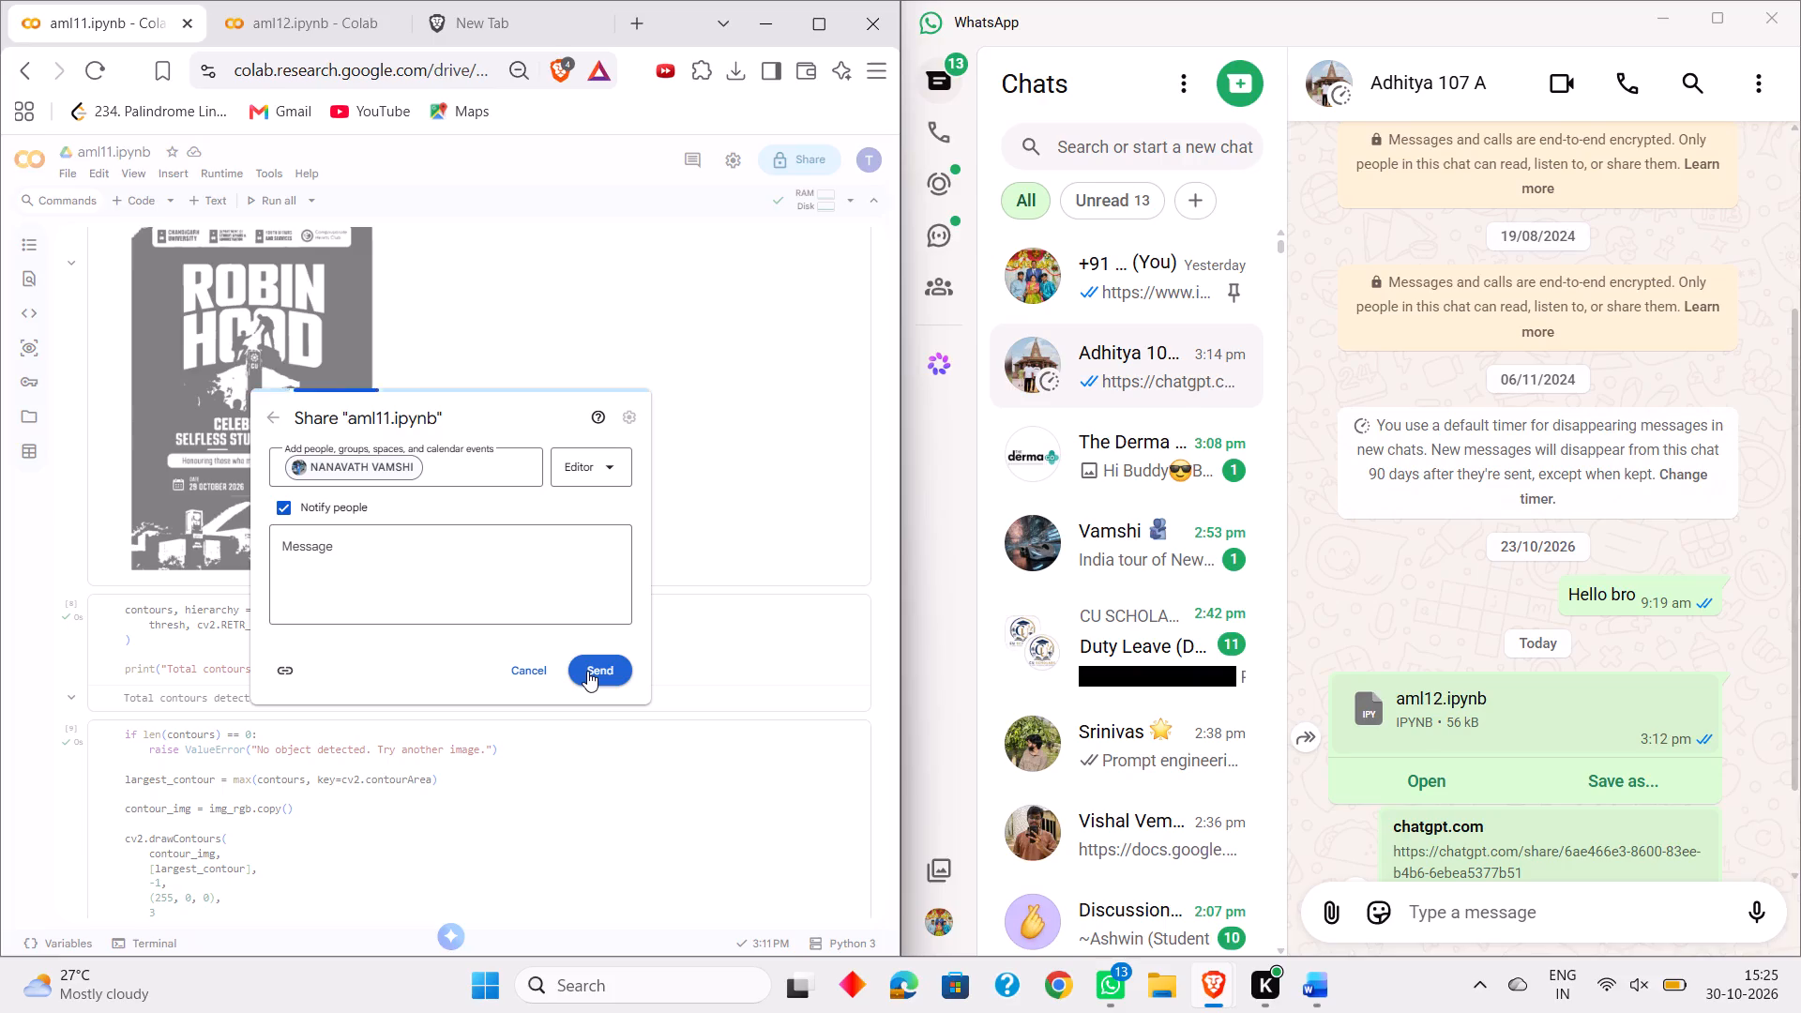
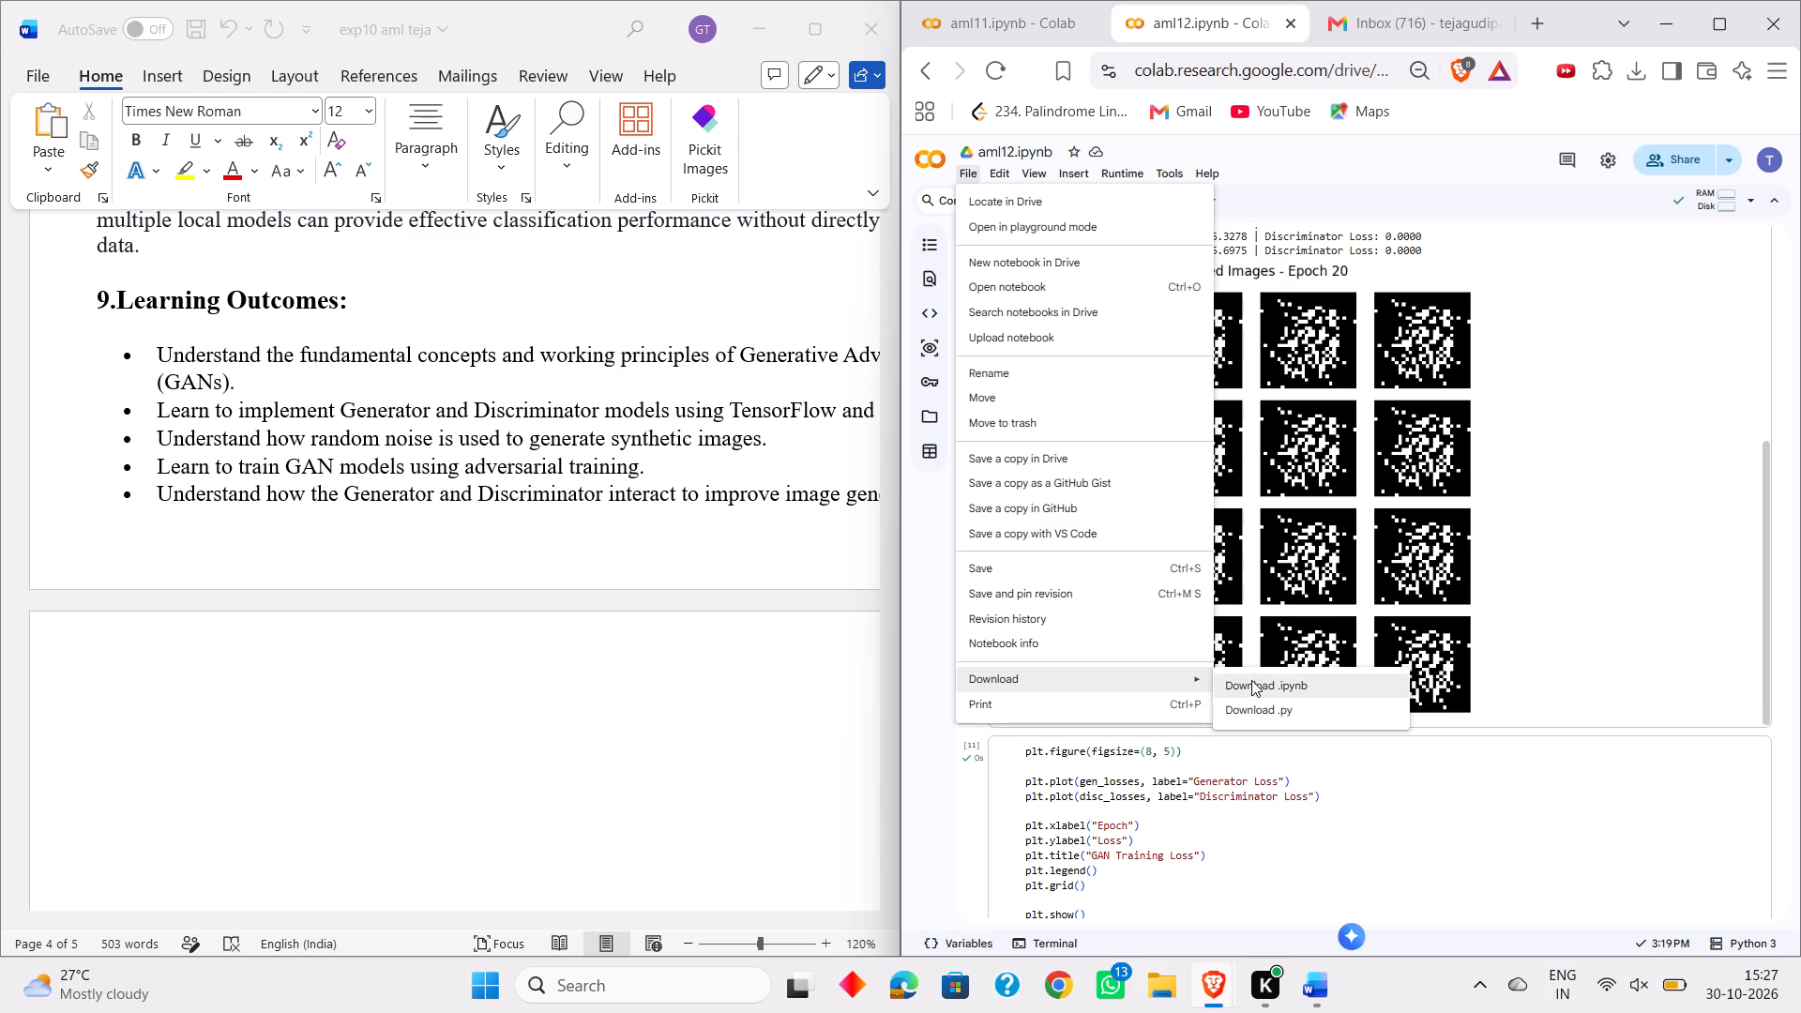
# Download the aml12.ipynb Colab notebook as an .ipynb file.
pyautogui.click(1251, 681)
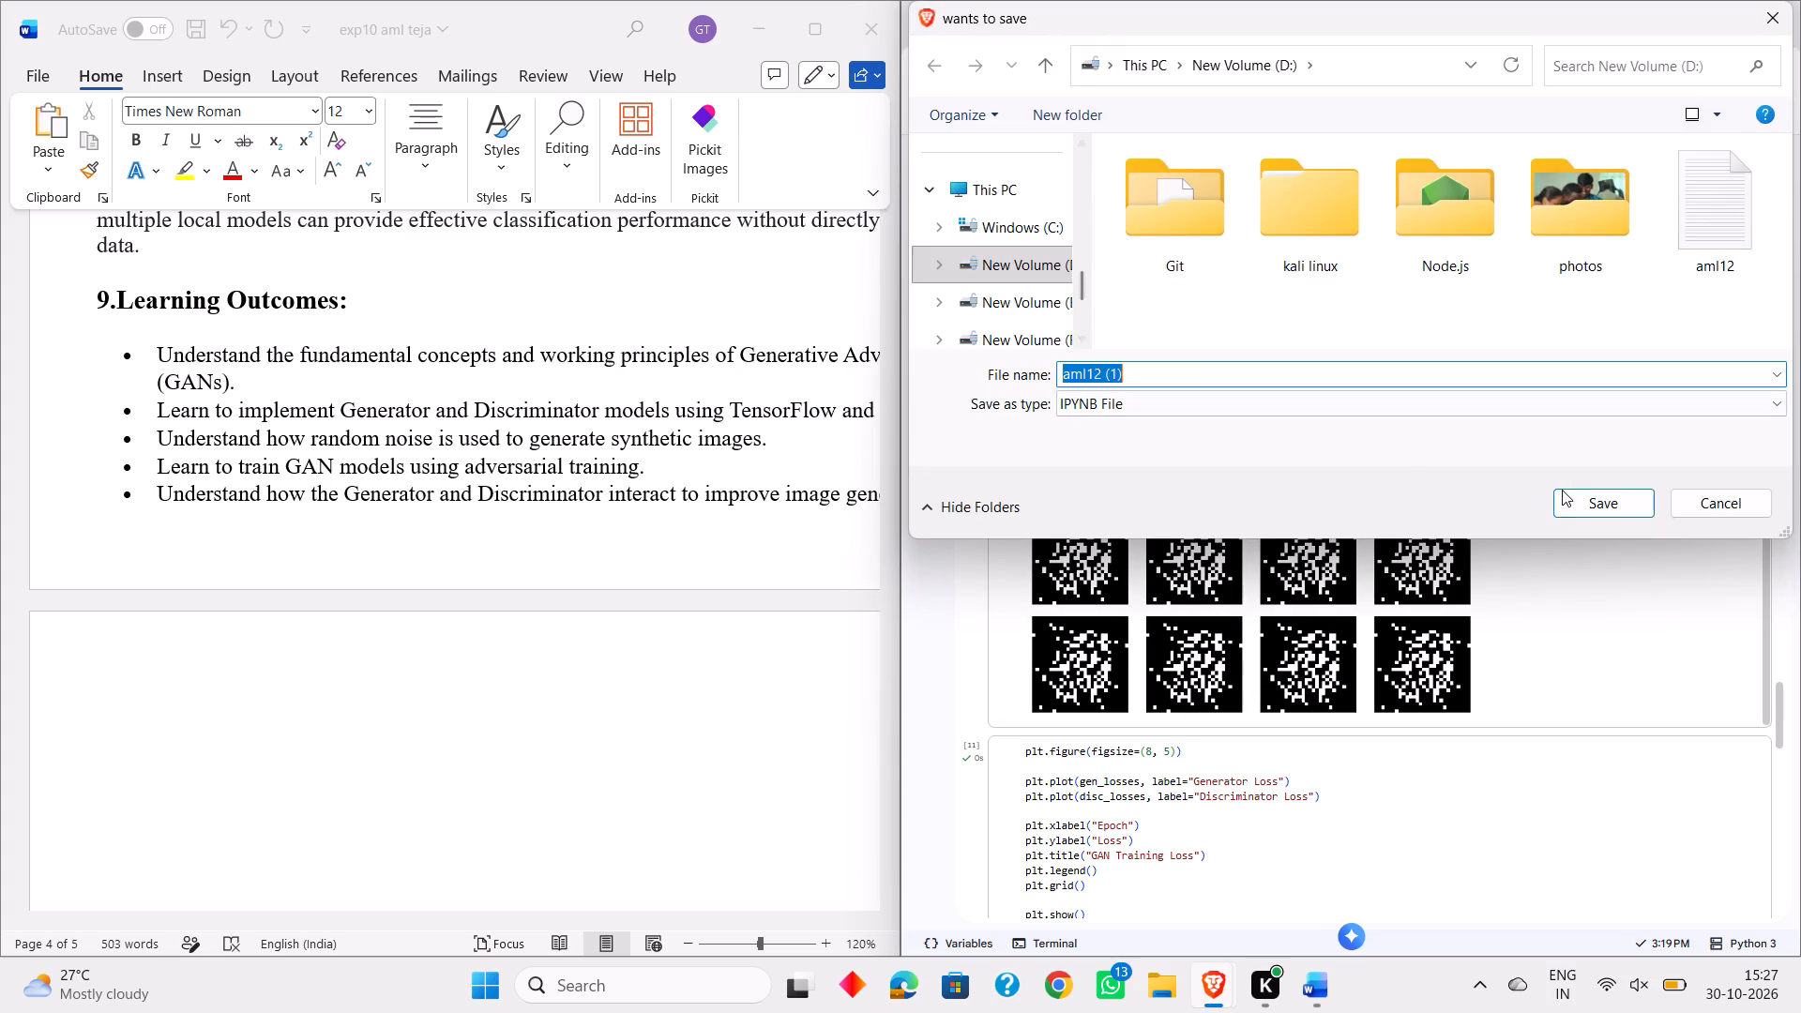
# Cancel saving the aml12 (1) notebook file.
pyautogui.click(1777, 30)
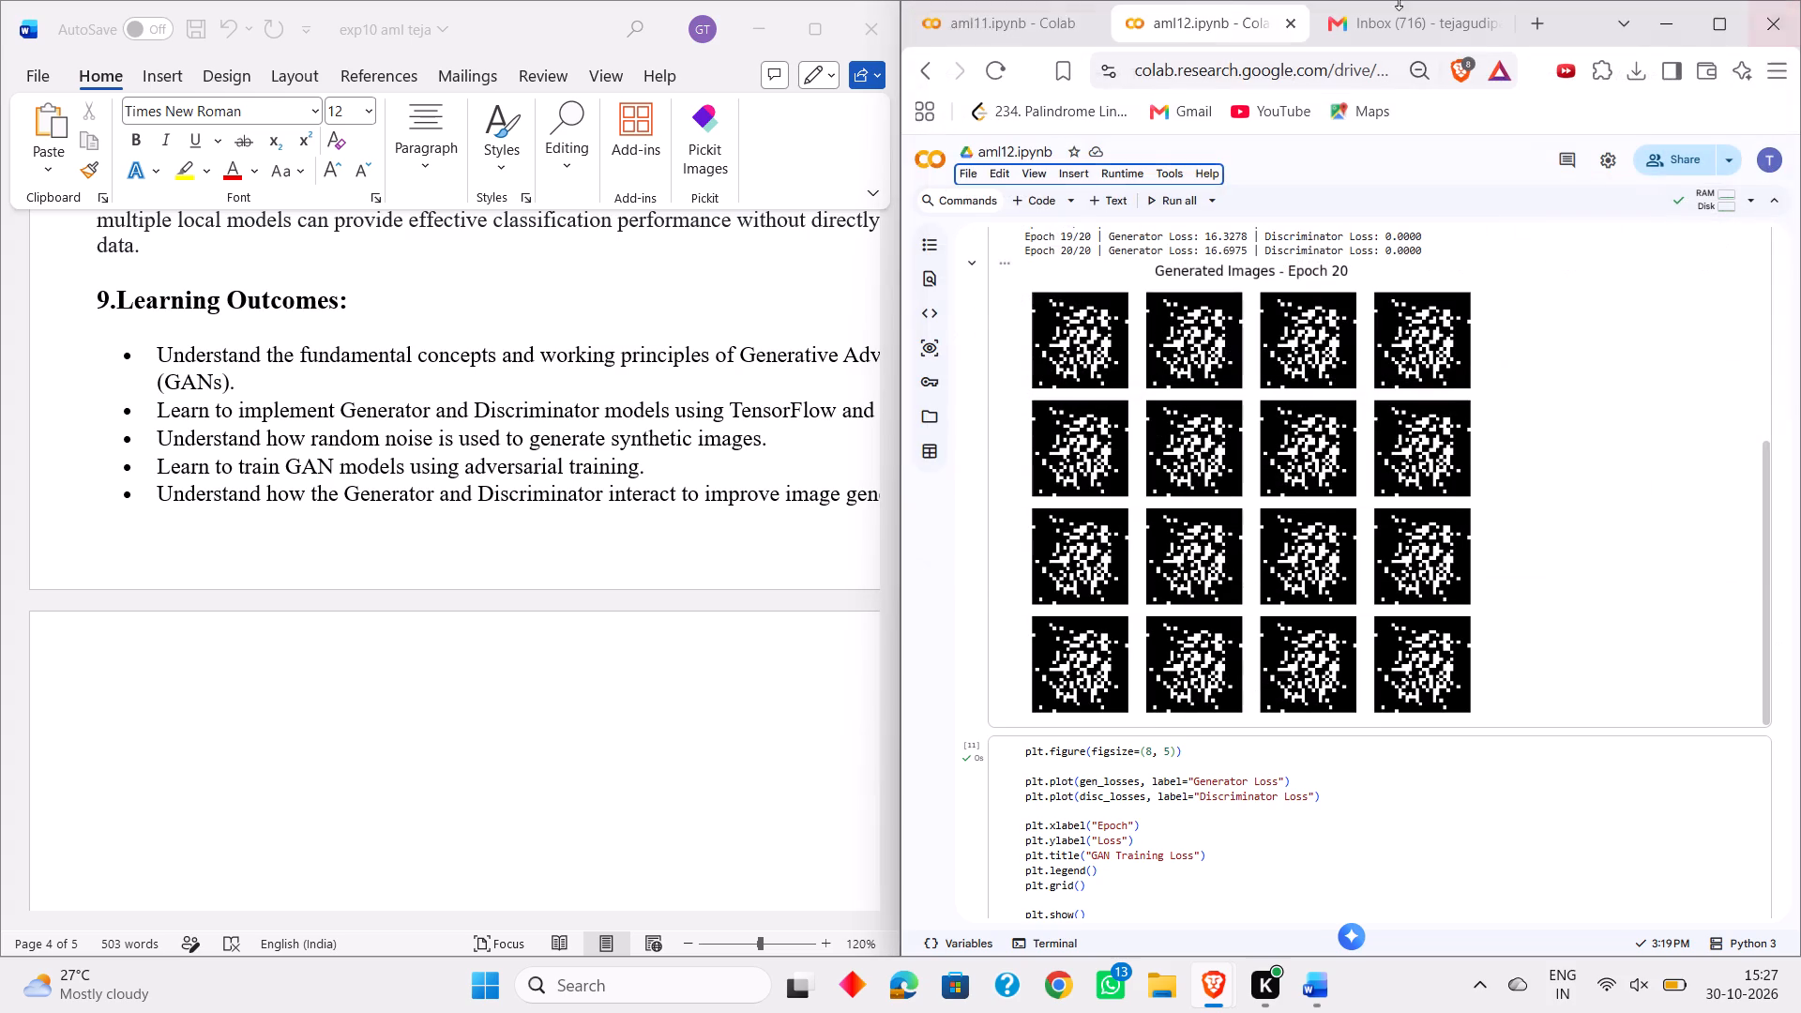
# Switch to the aml11.ipynb notebook in Colab and download it to the computer, keeping the suggested file name.
pyautogui.click(966, 10)
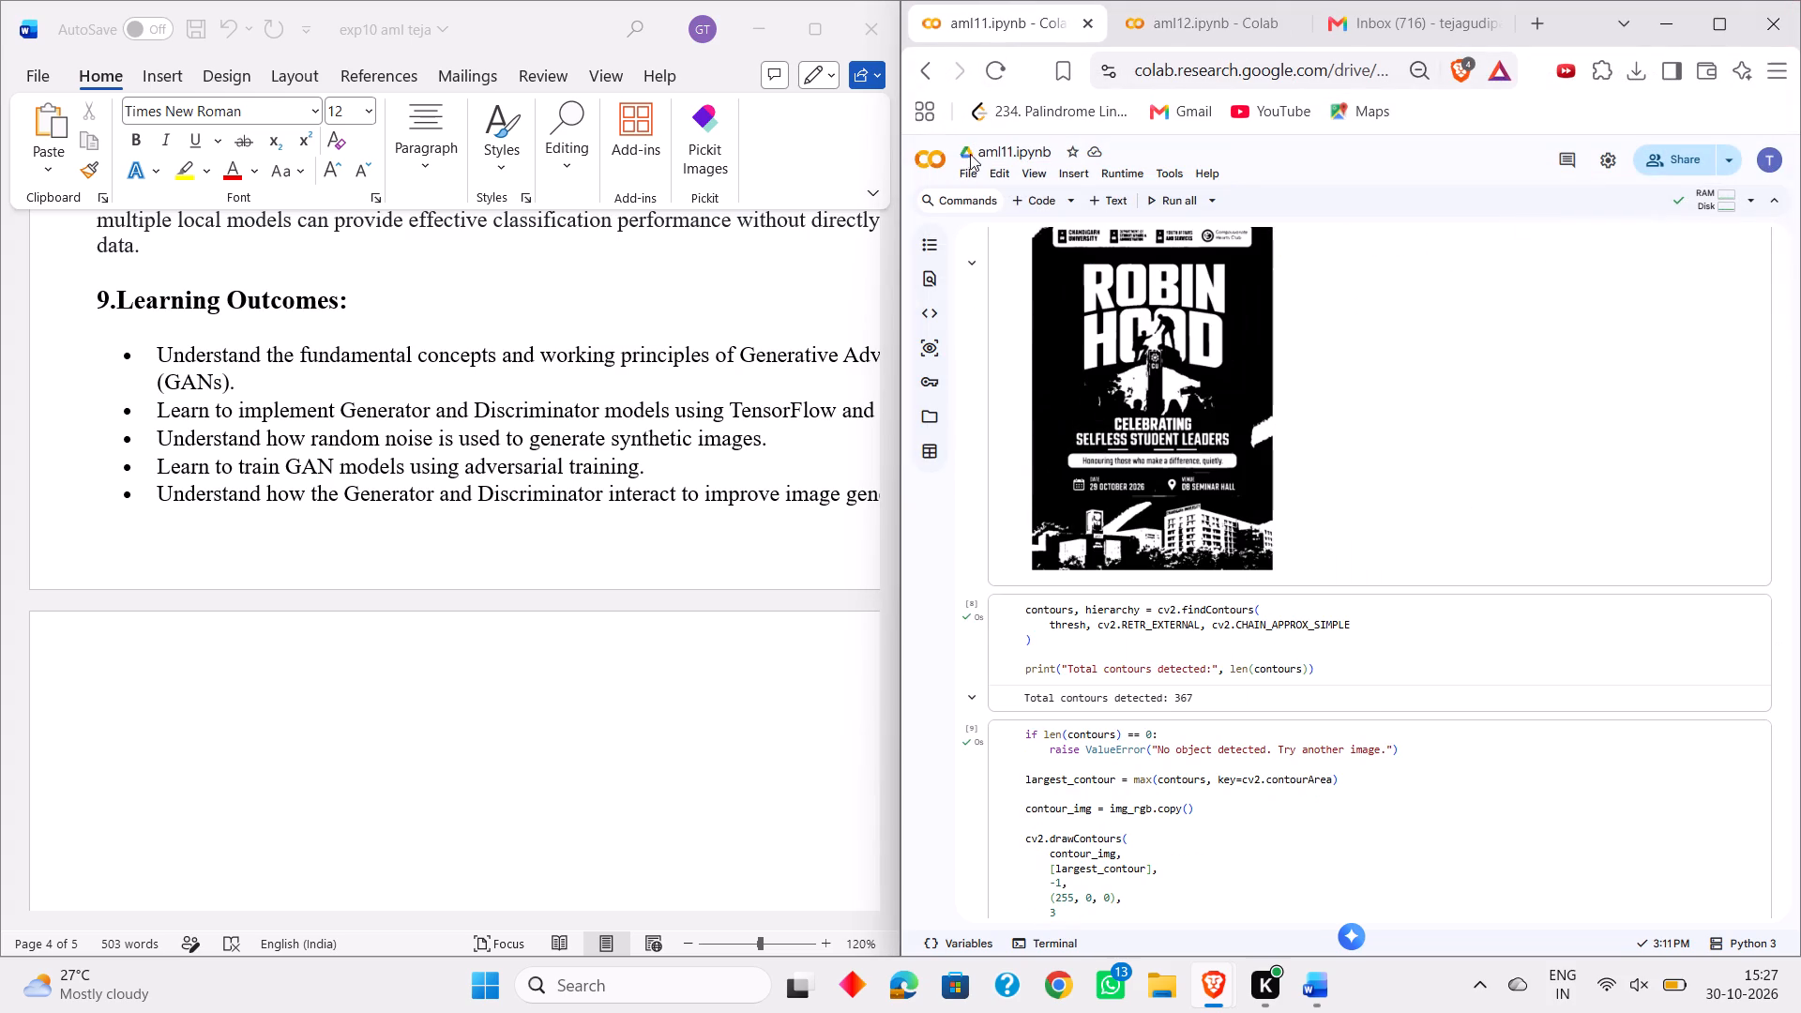
pyautogui.click(963, 169)
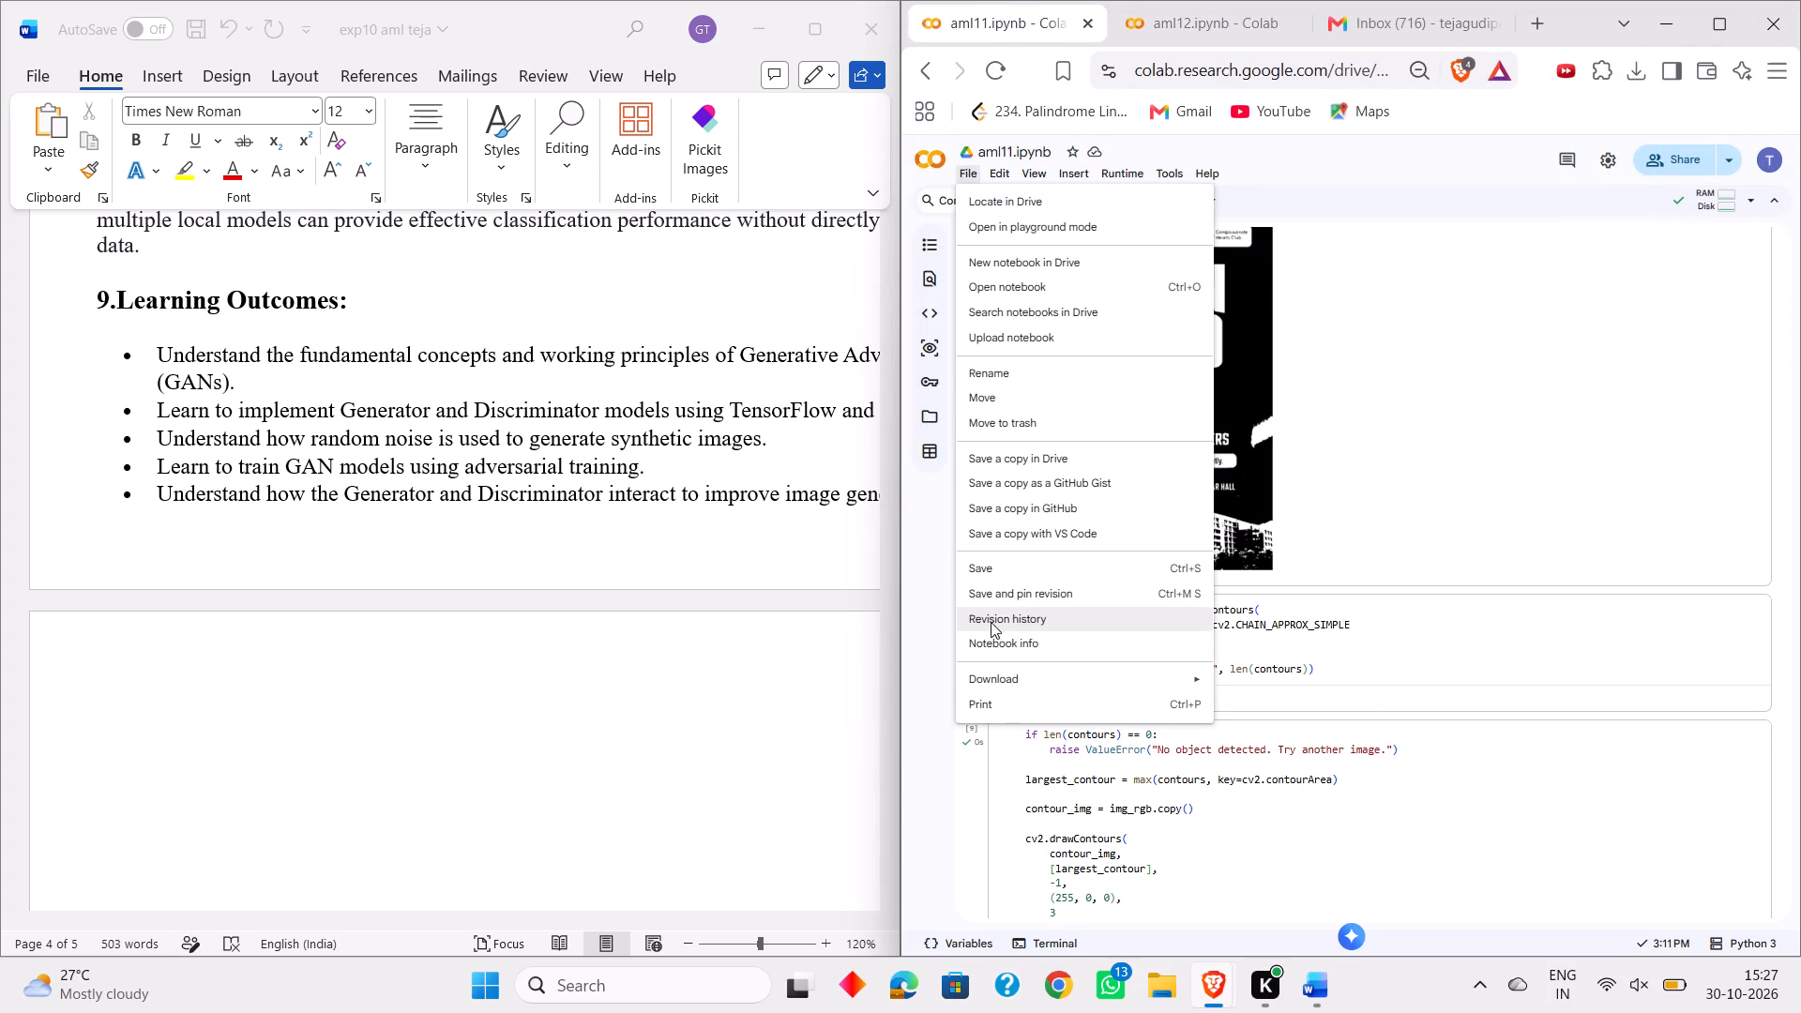
pyautogui.click(990, 668)
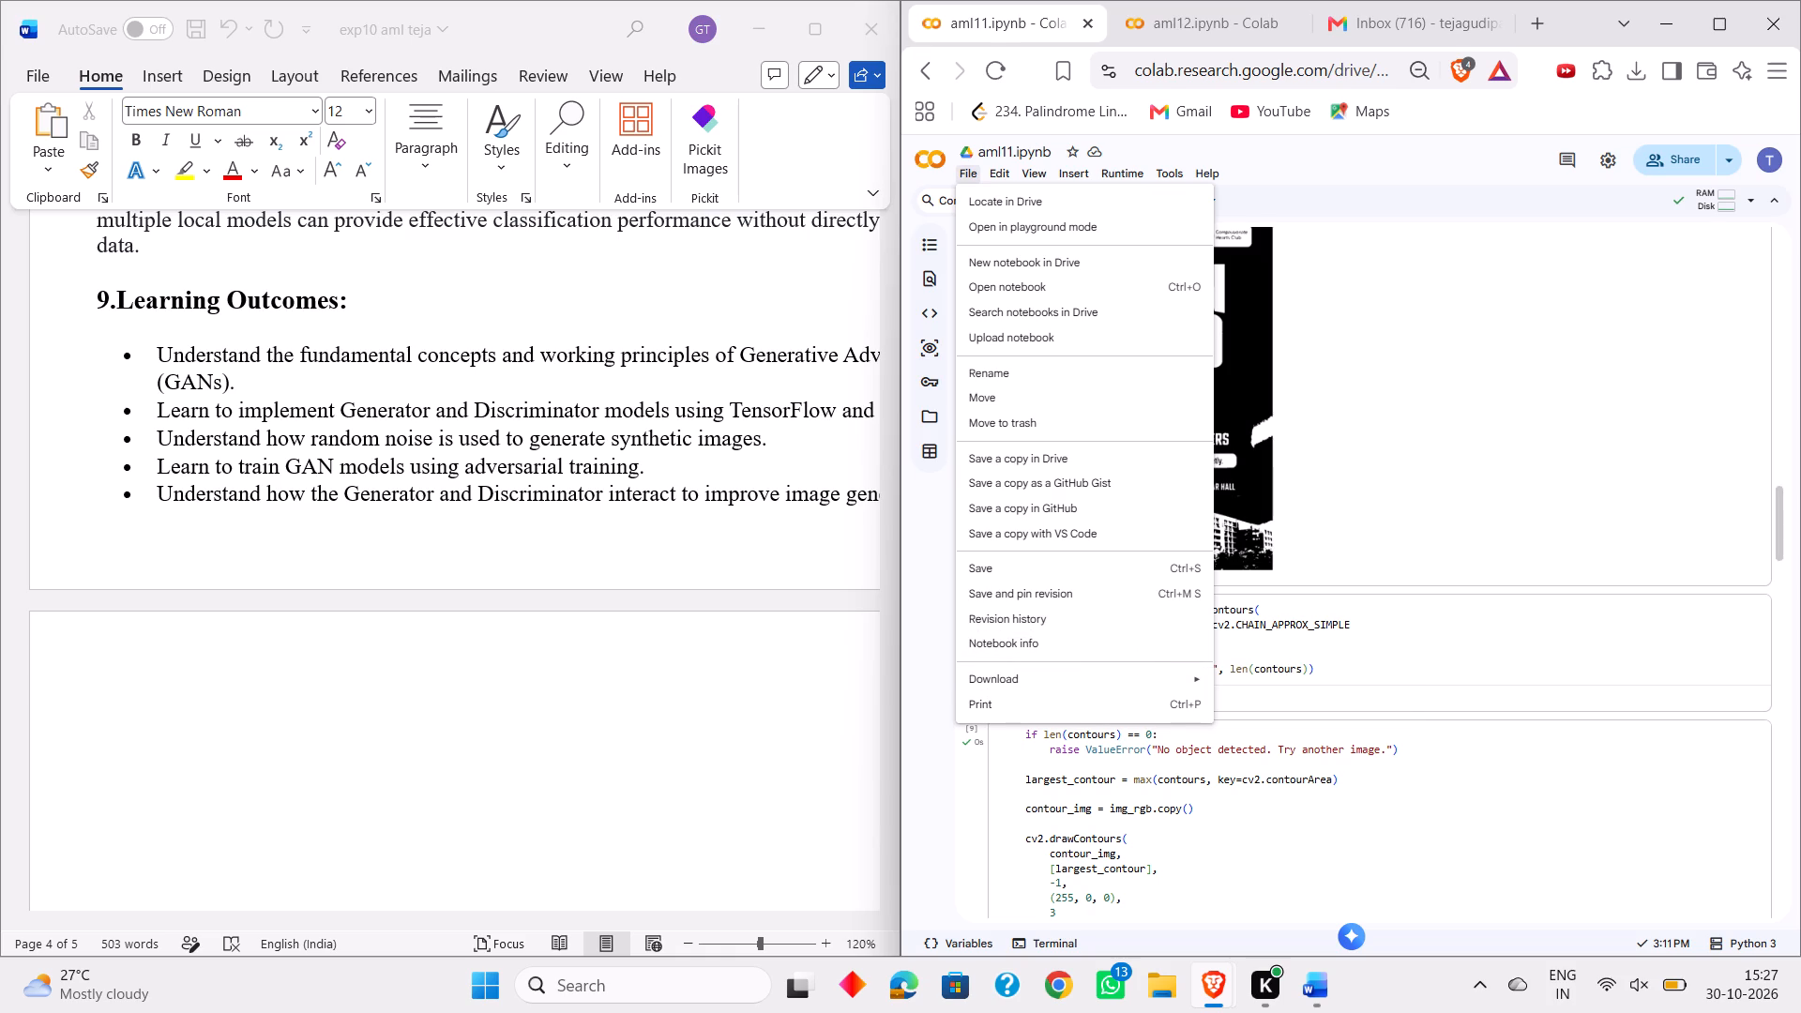
pyautogui.click(1238, 687)
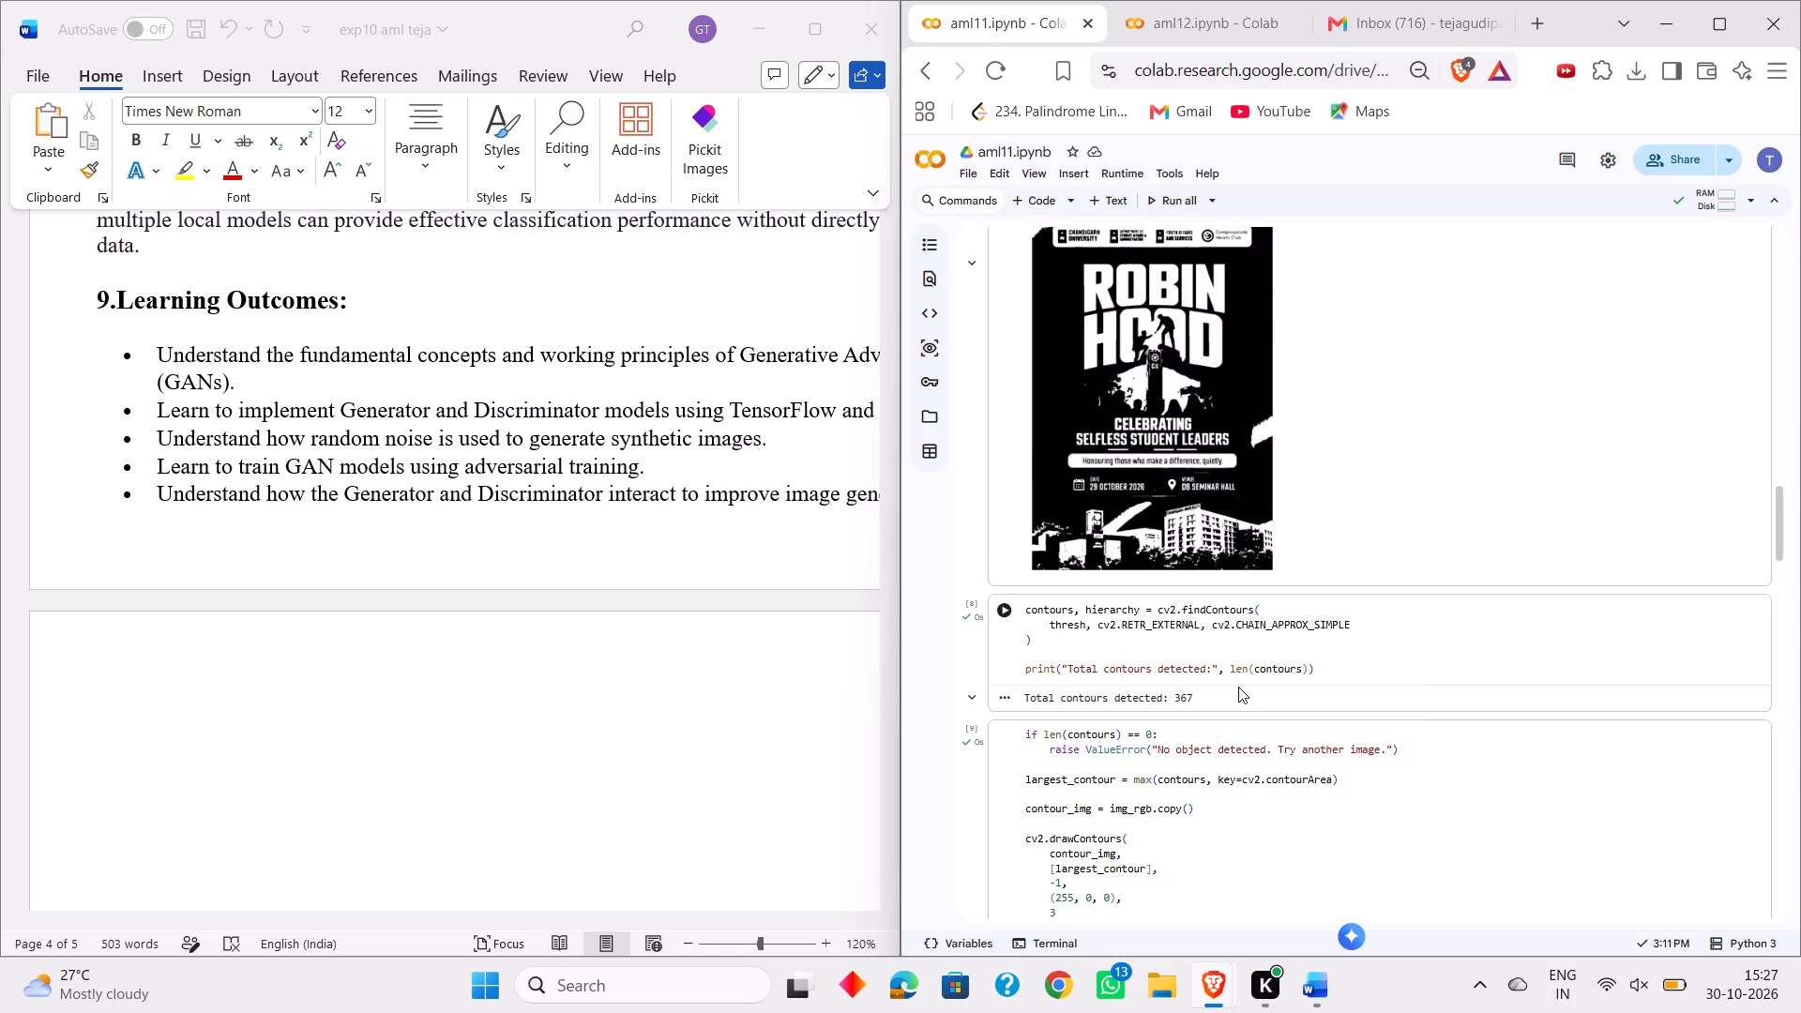
pyautogui.click(1583, 506)
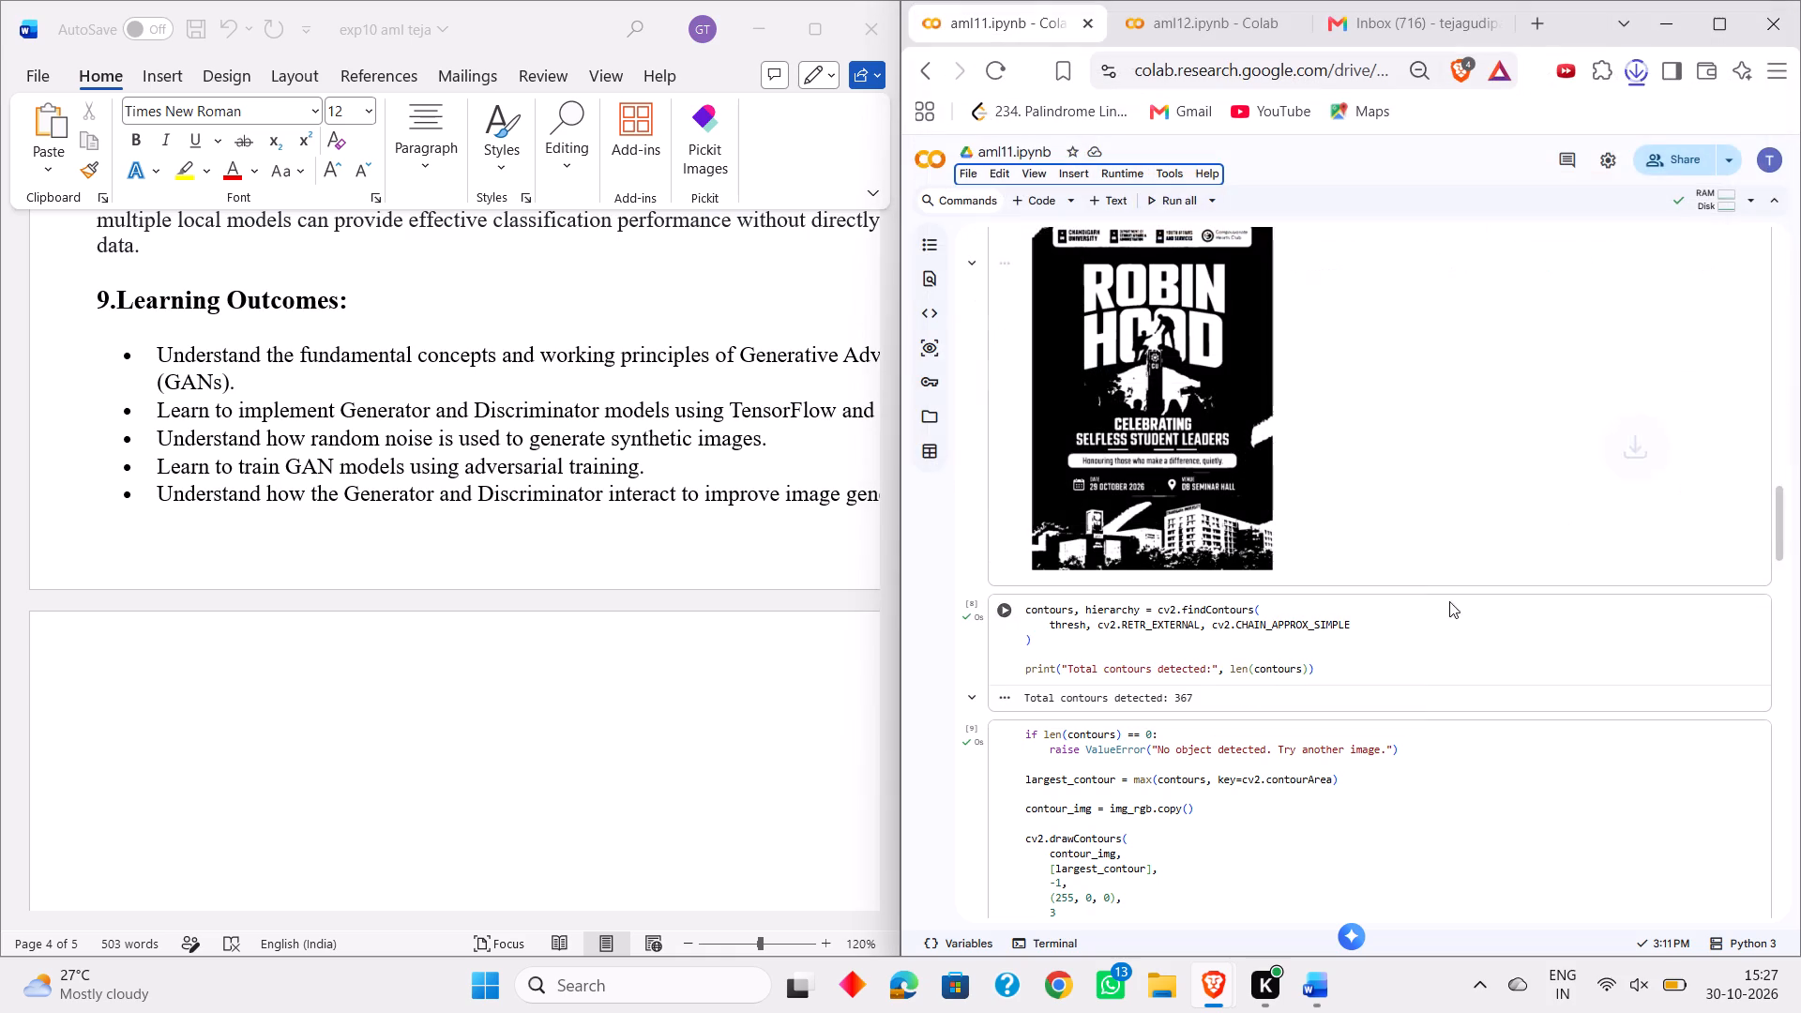
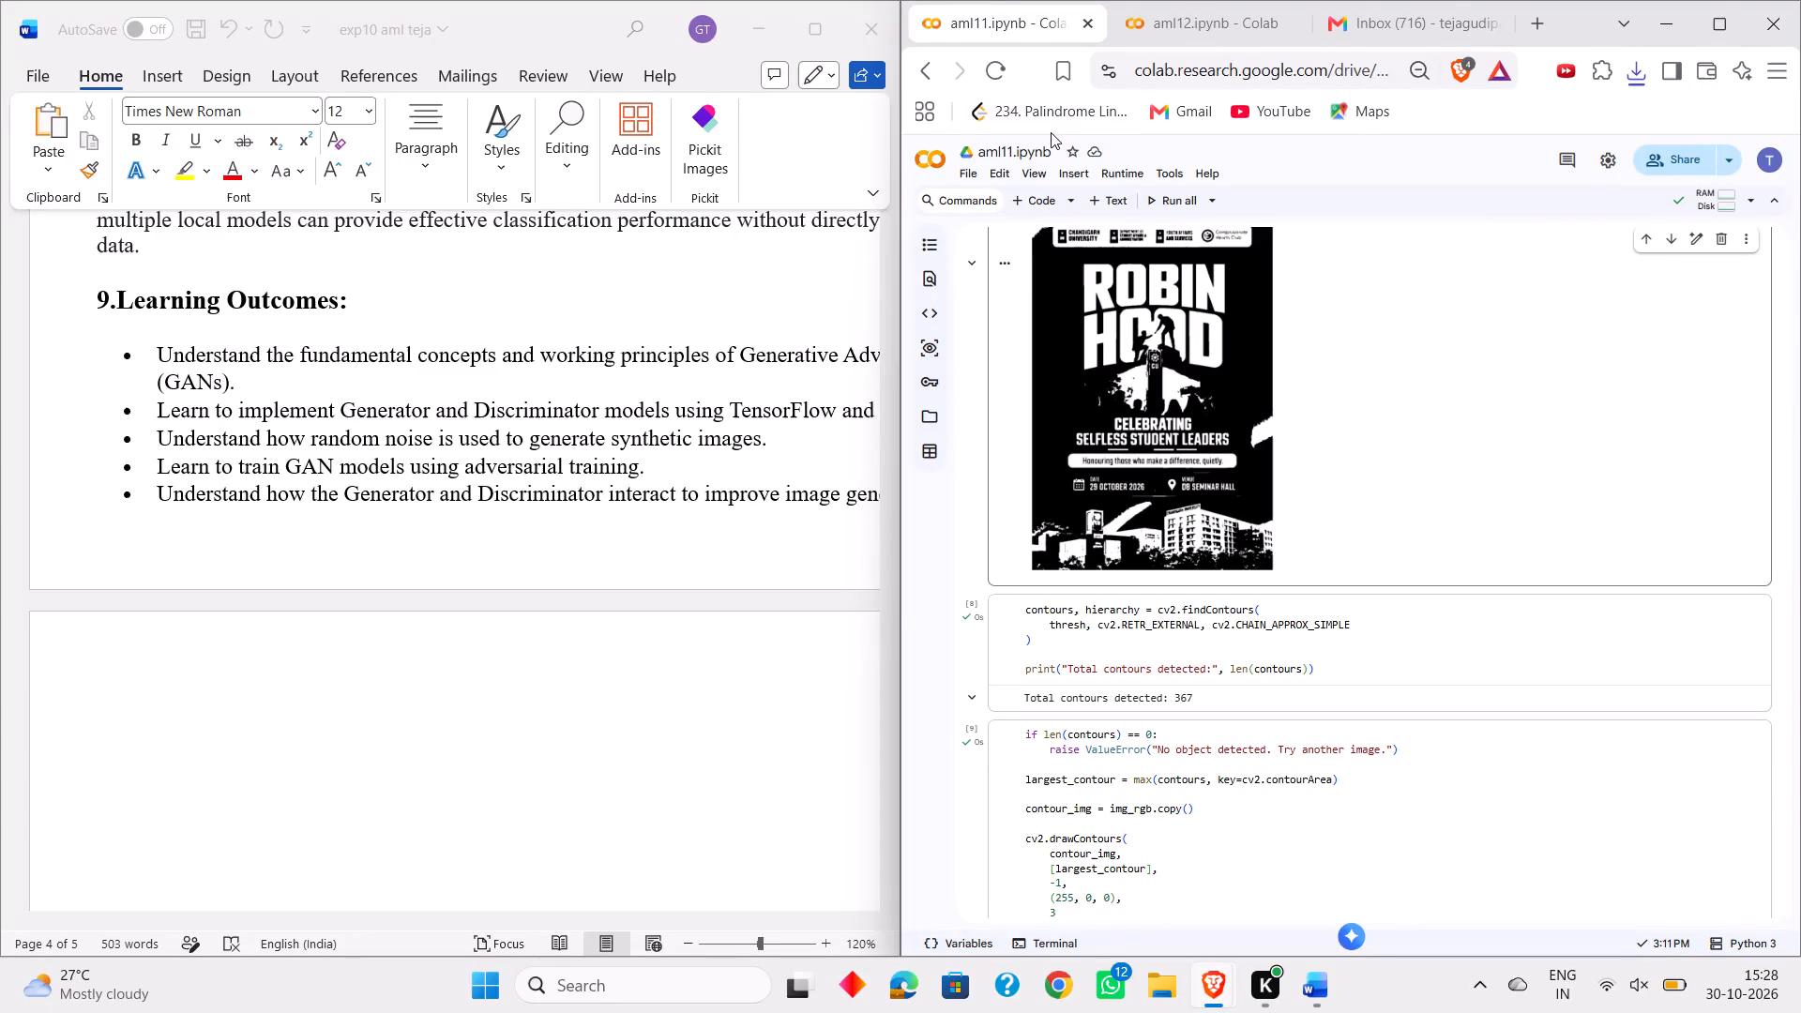
# Replace the Gmail tab with a new Colab tab and upload the exp13 notebook from the Downloads folder.
pyautogui.click(1188, 19)
pyautogui.click(1502, 23)
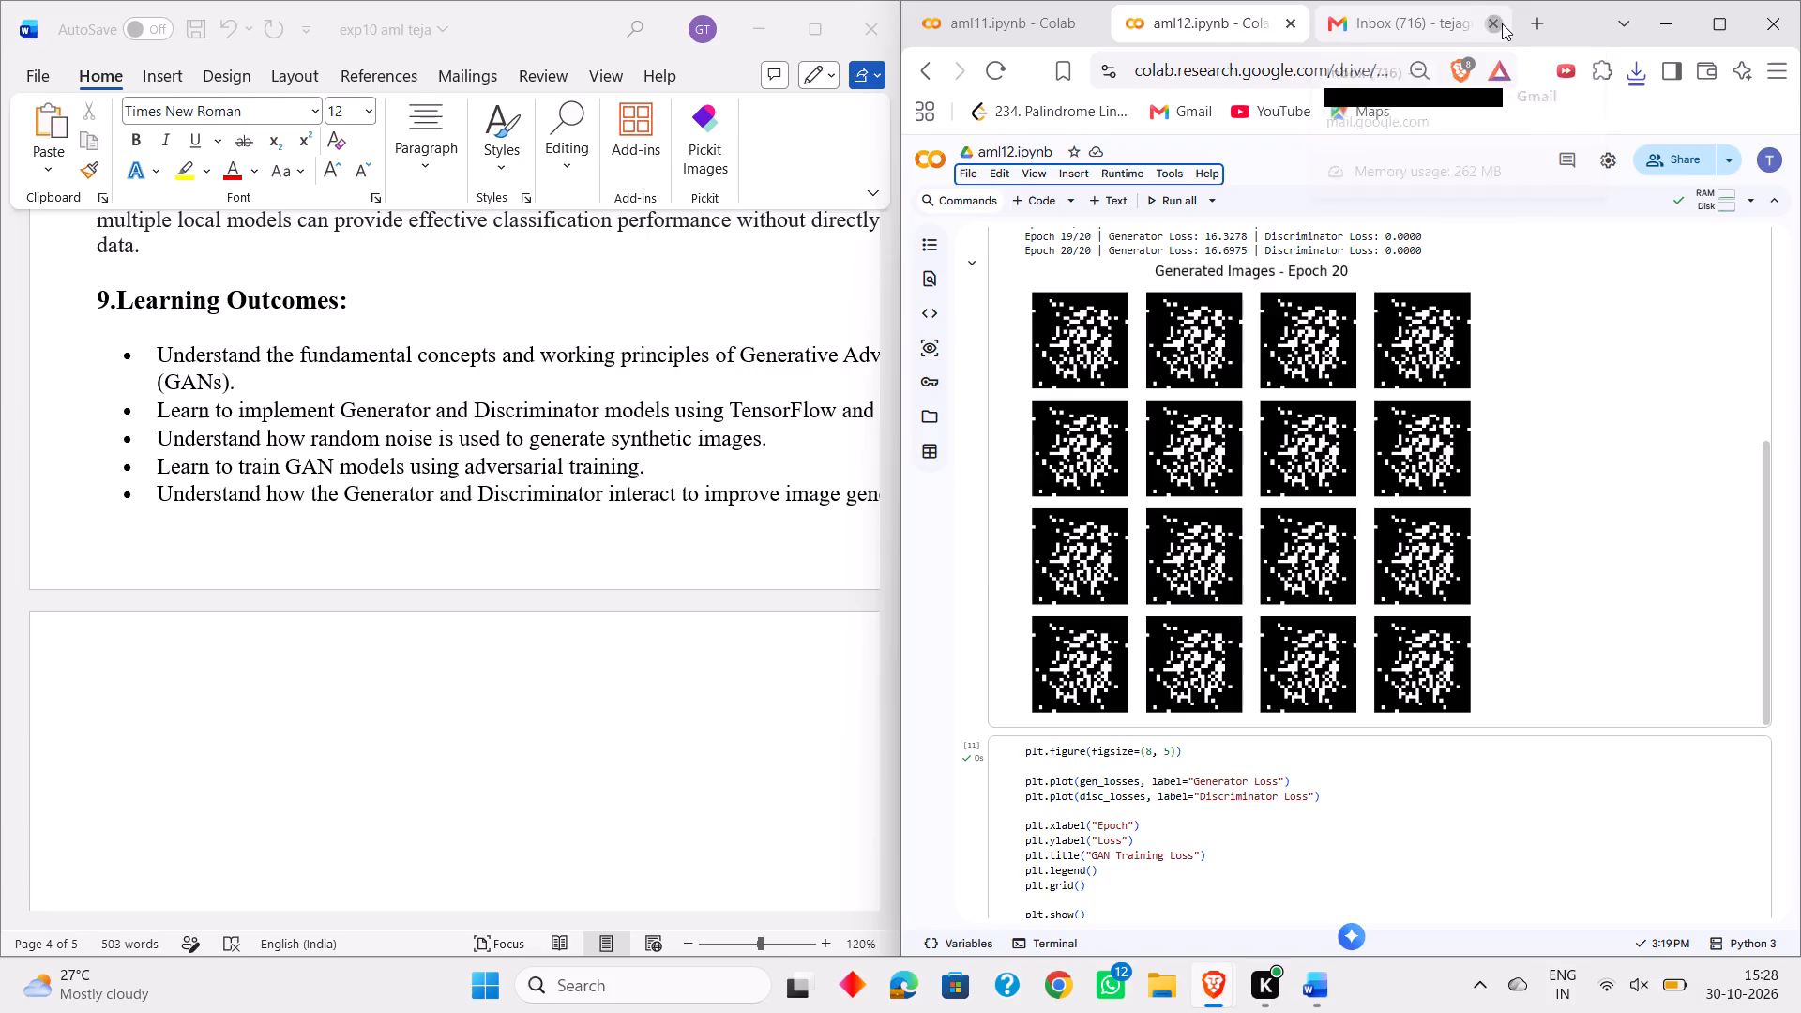
pyautogui.click(1513, 23)
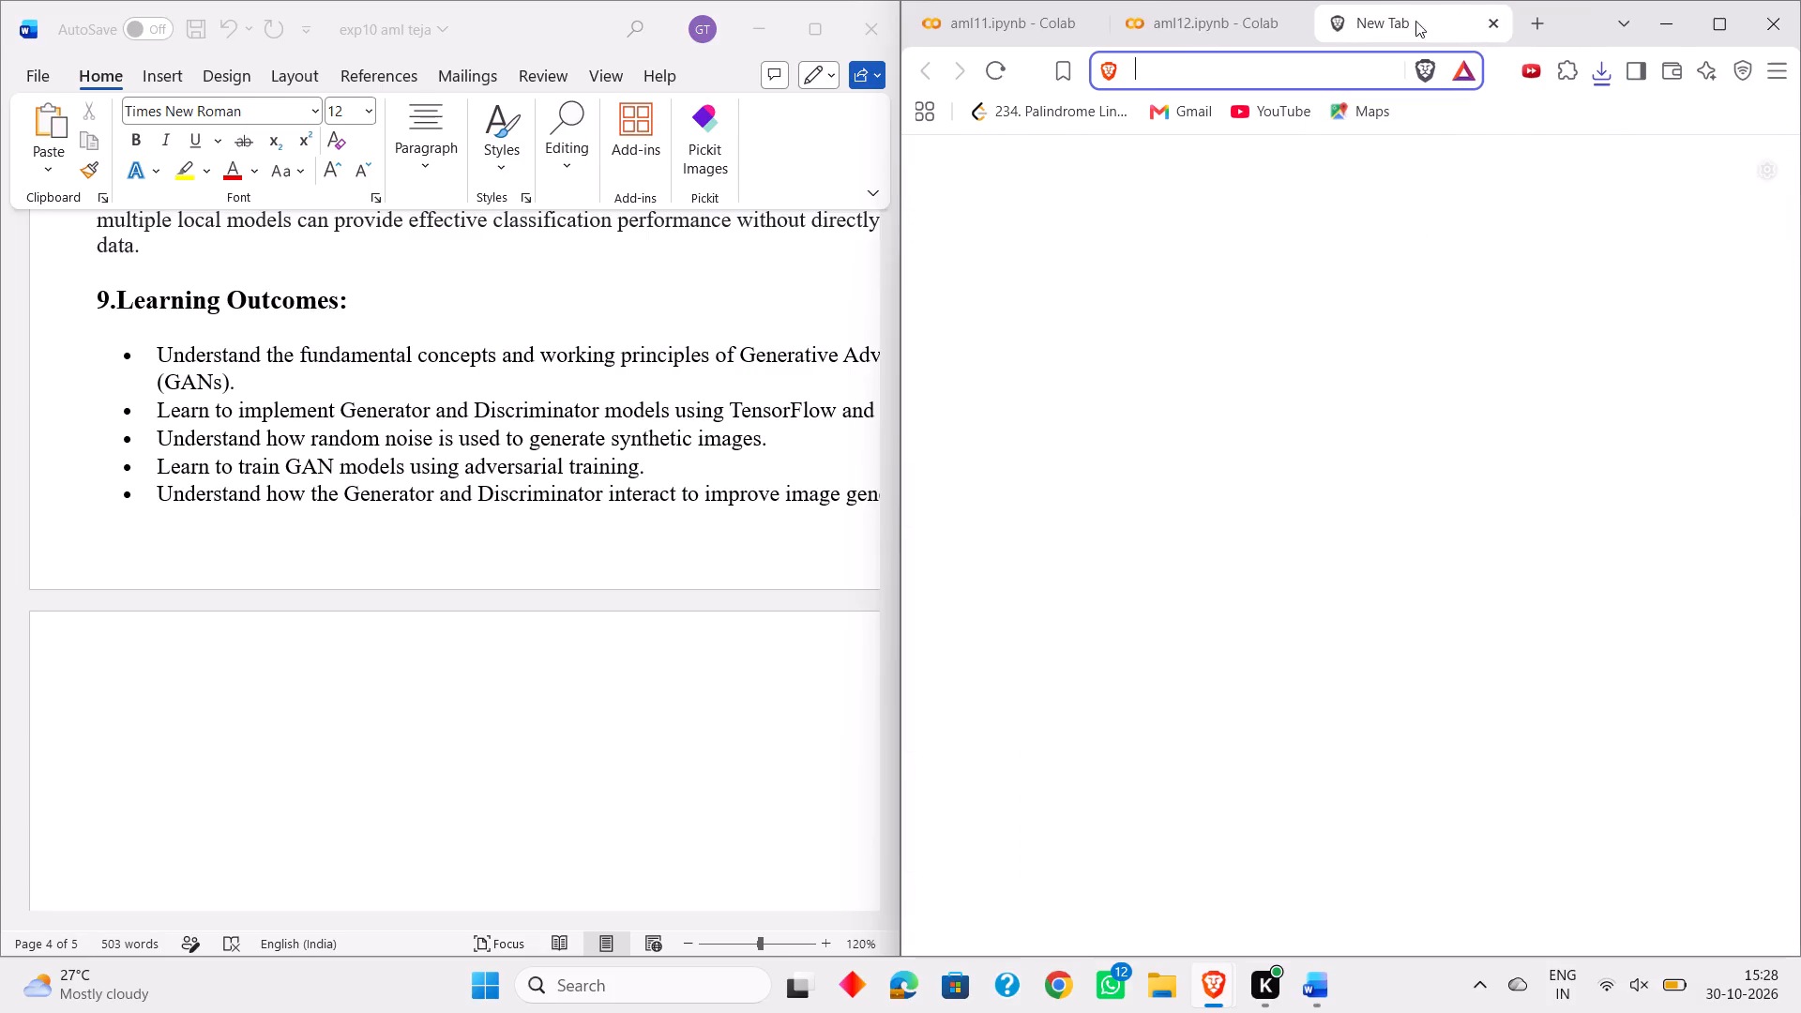
pyautogui.click(1421, 204)
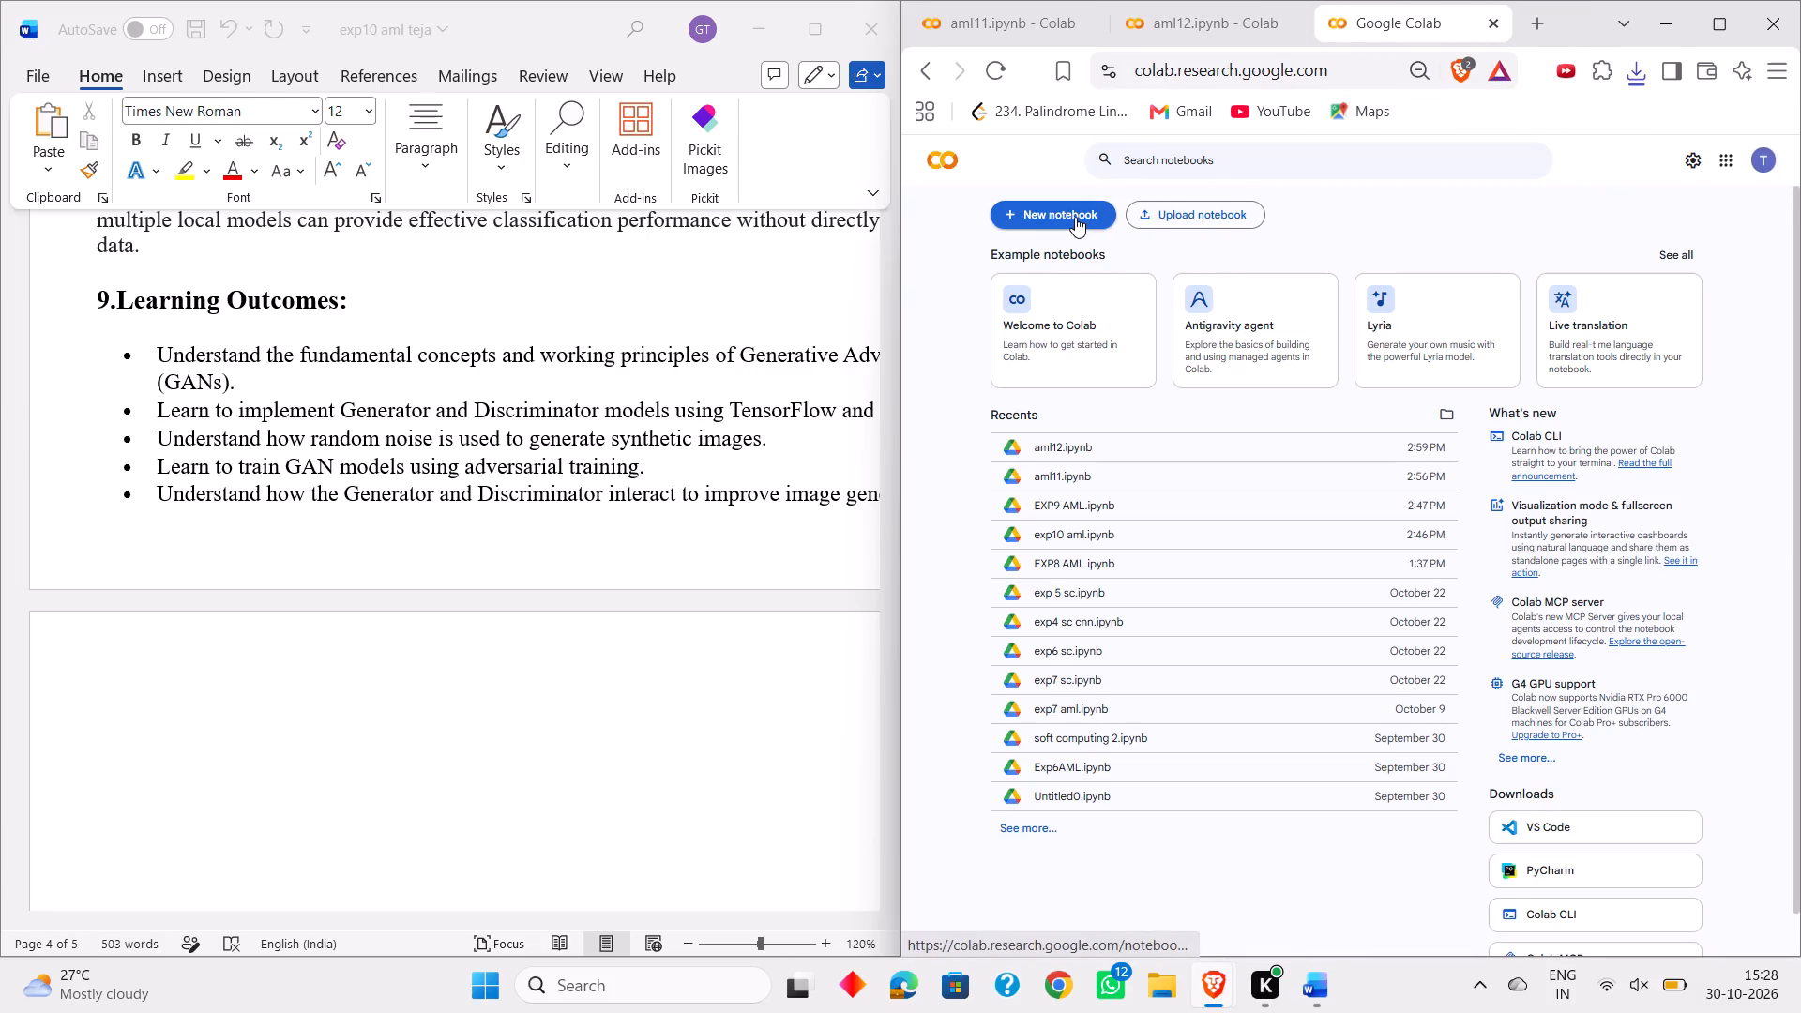
pyautogui.click(1187, 207)
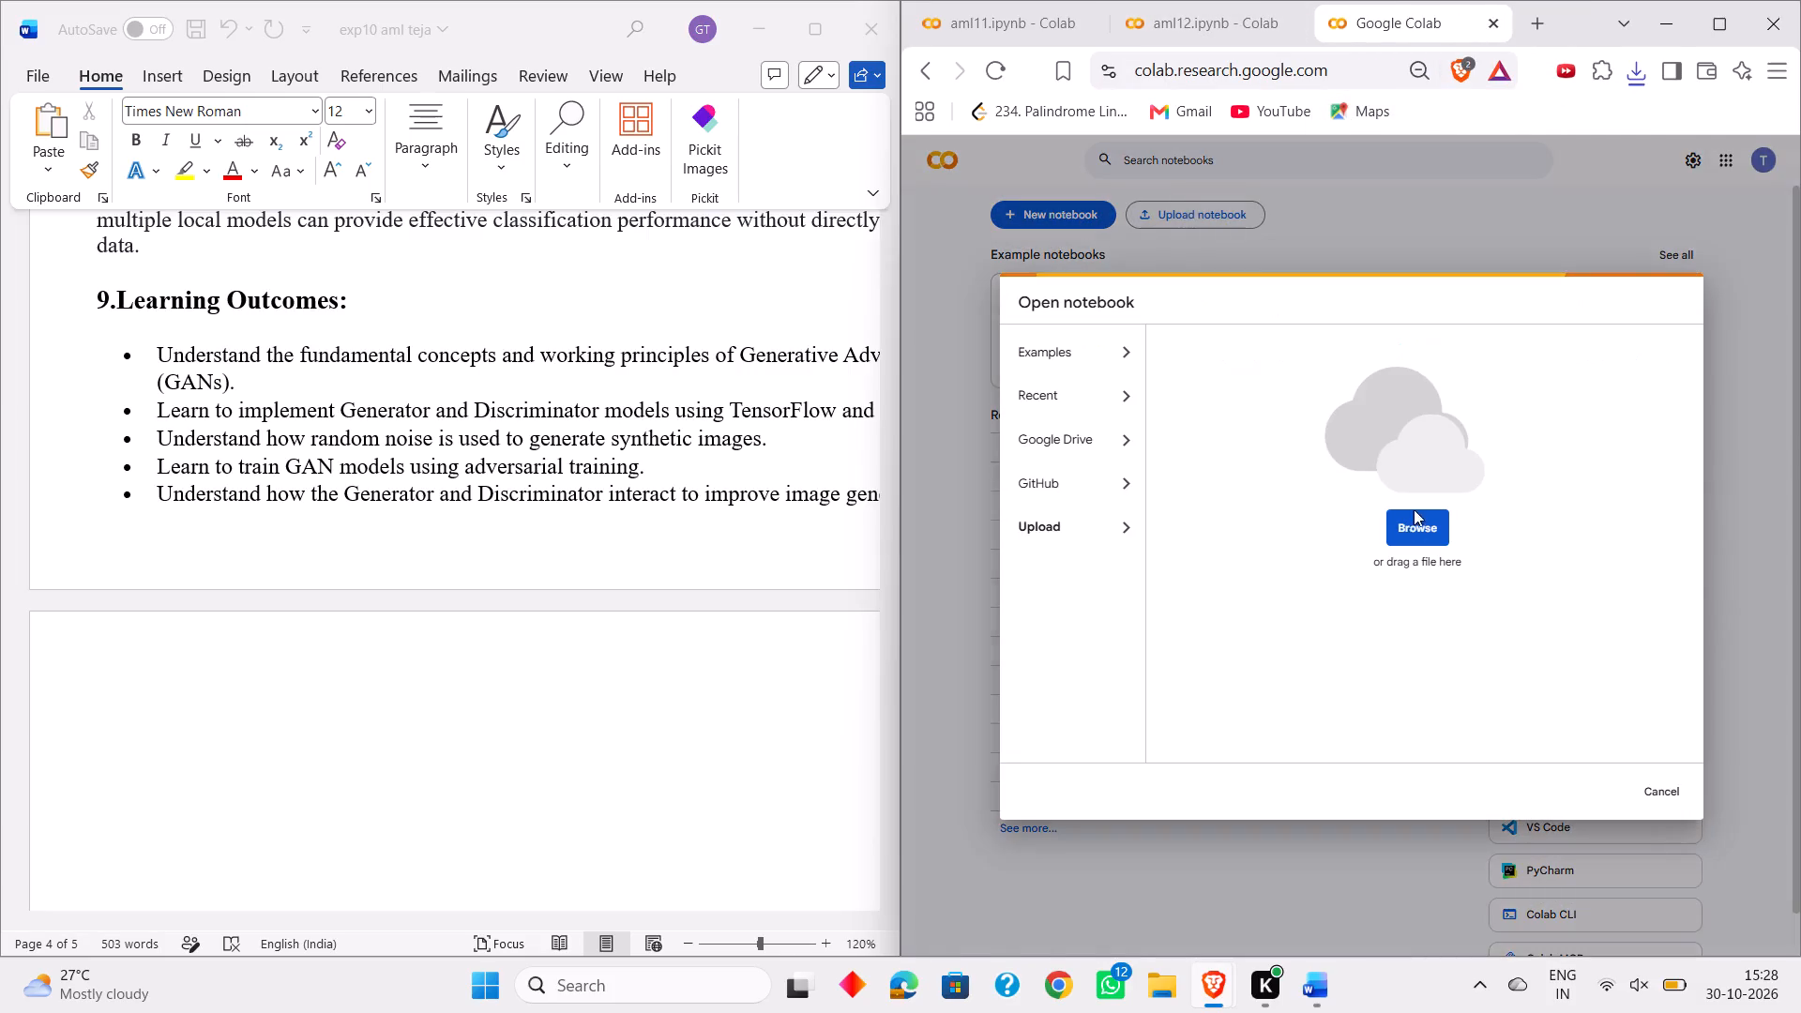
pyautogui.click(1395, 522)
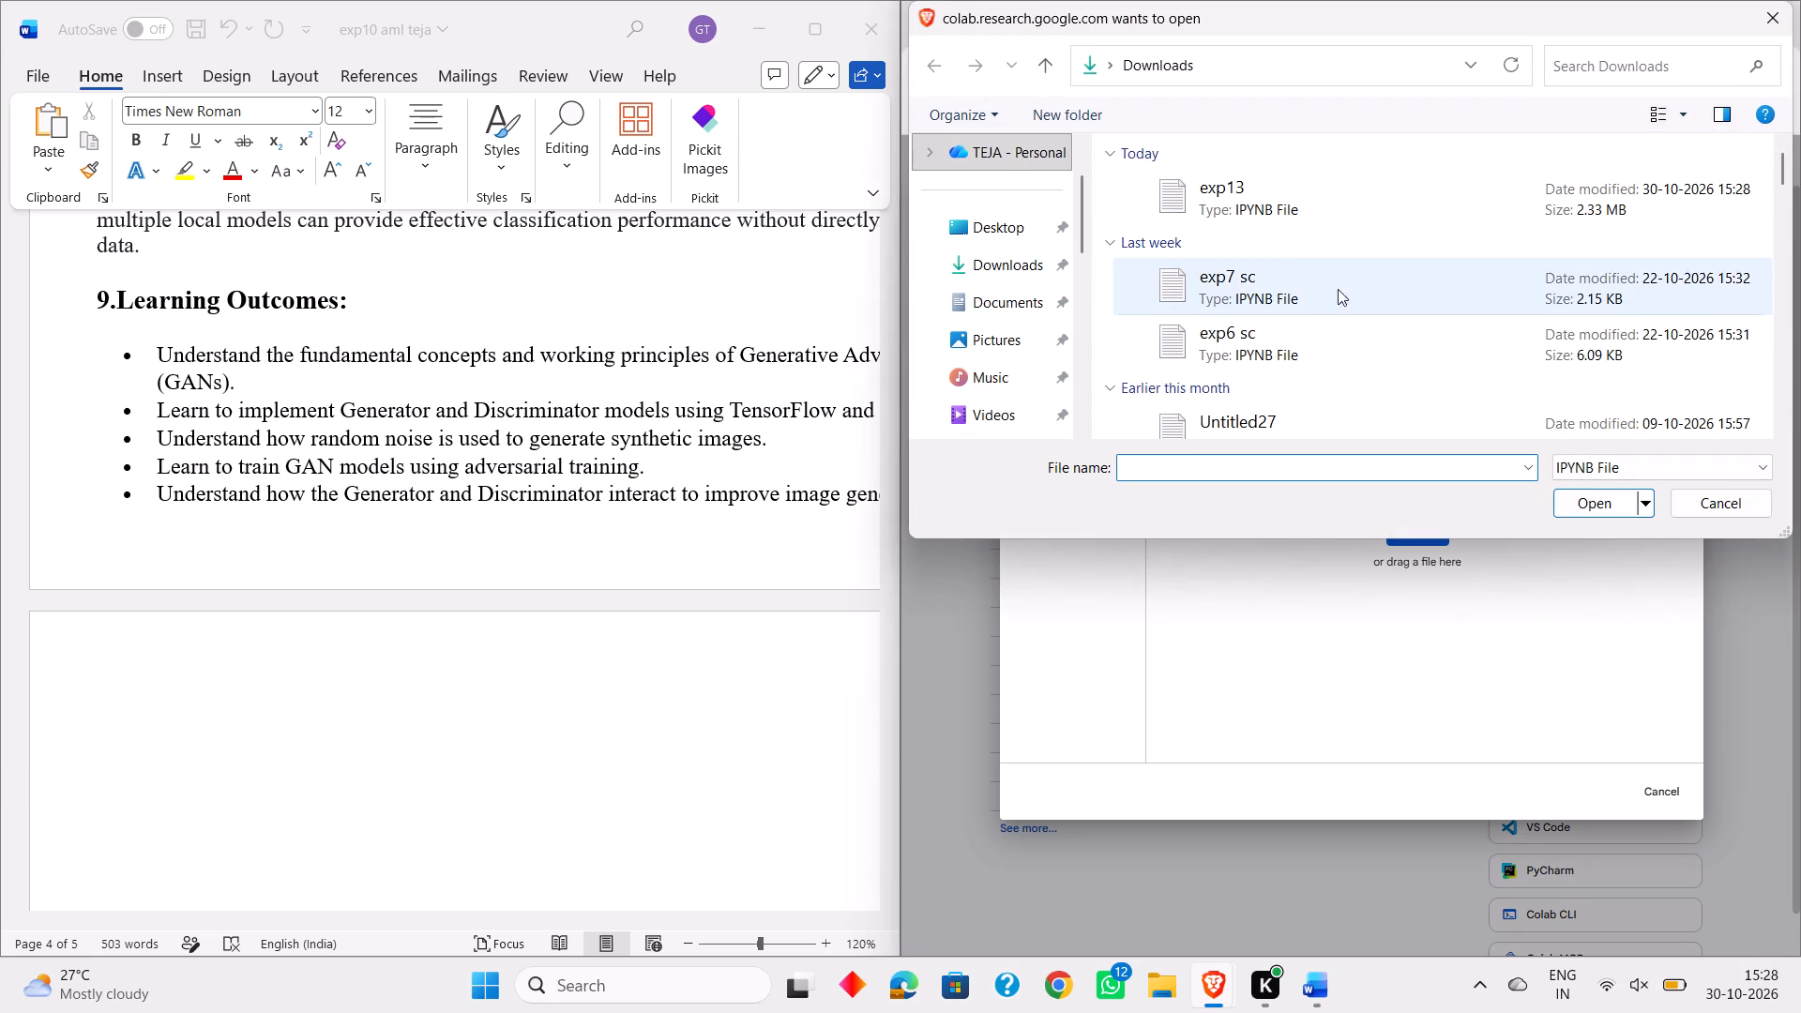
pyautogui.click(1301, 199)
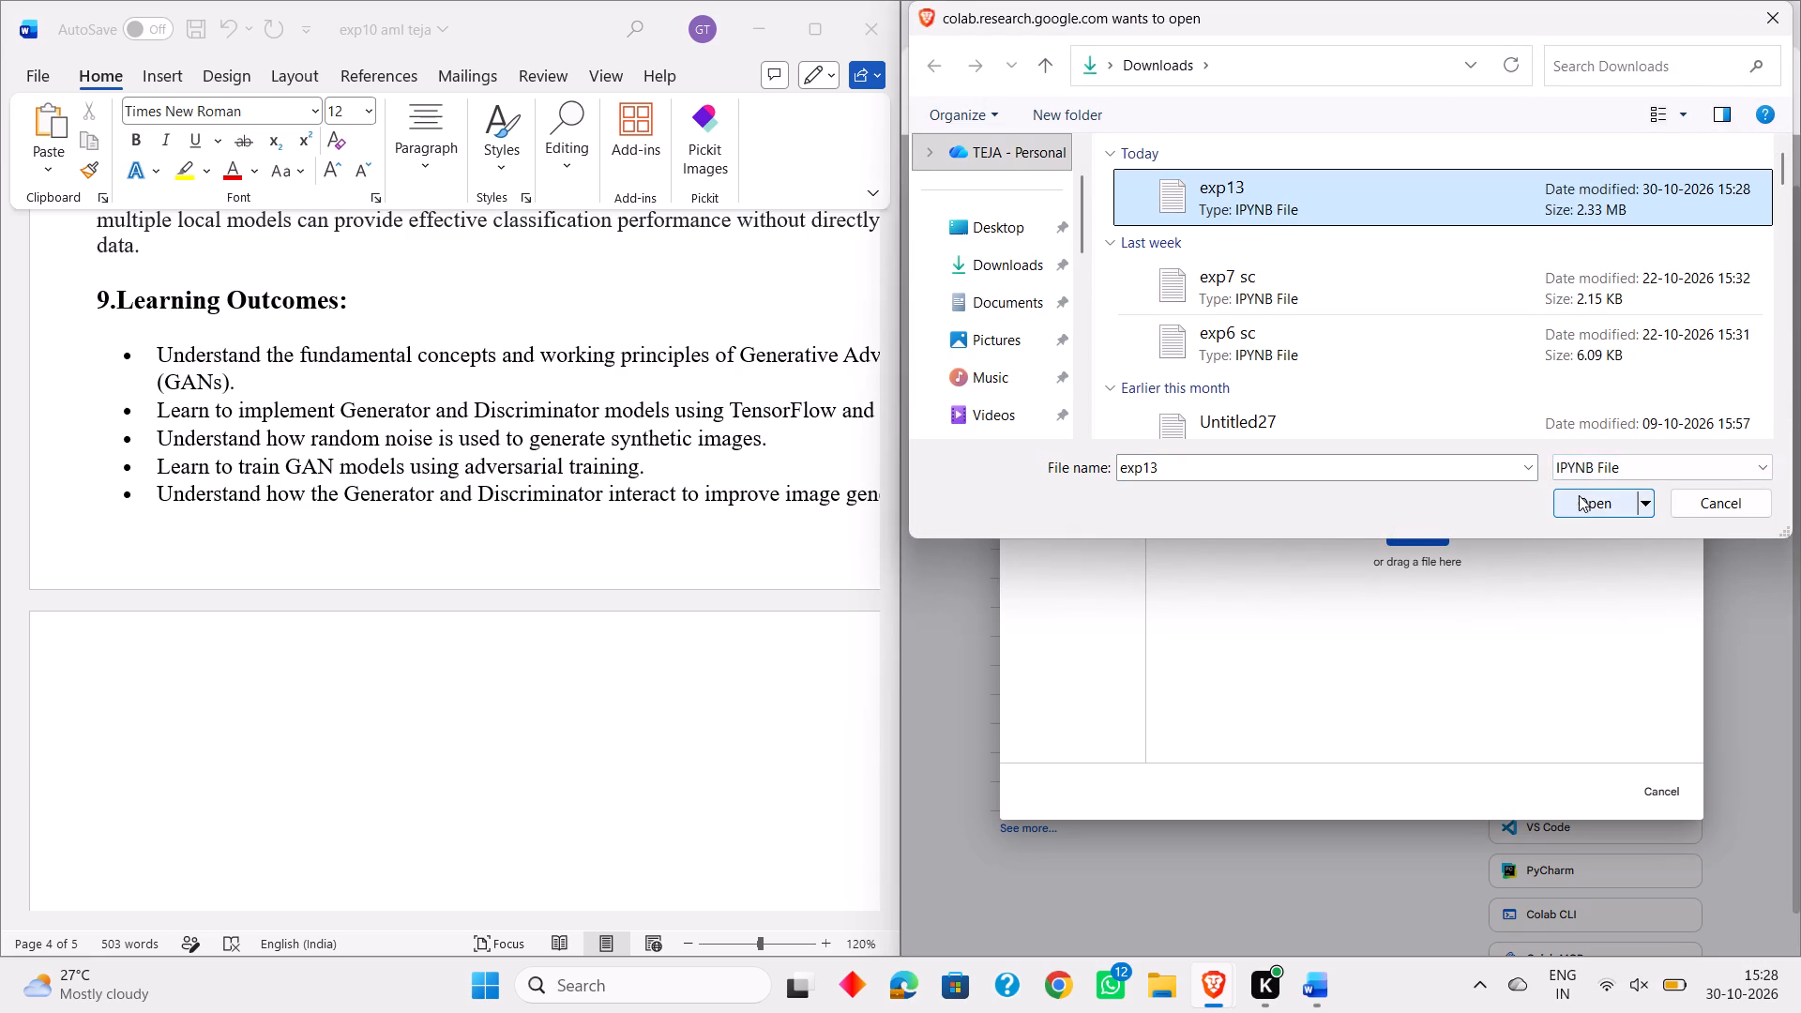
pyautogui.click(1579, 495)
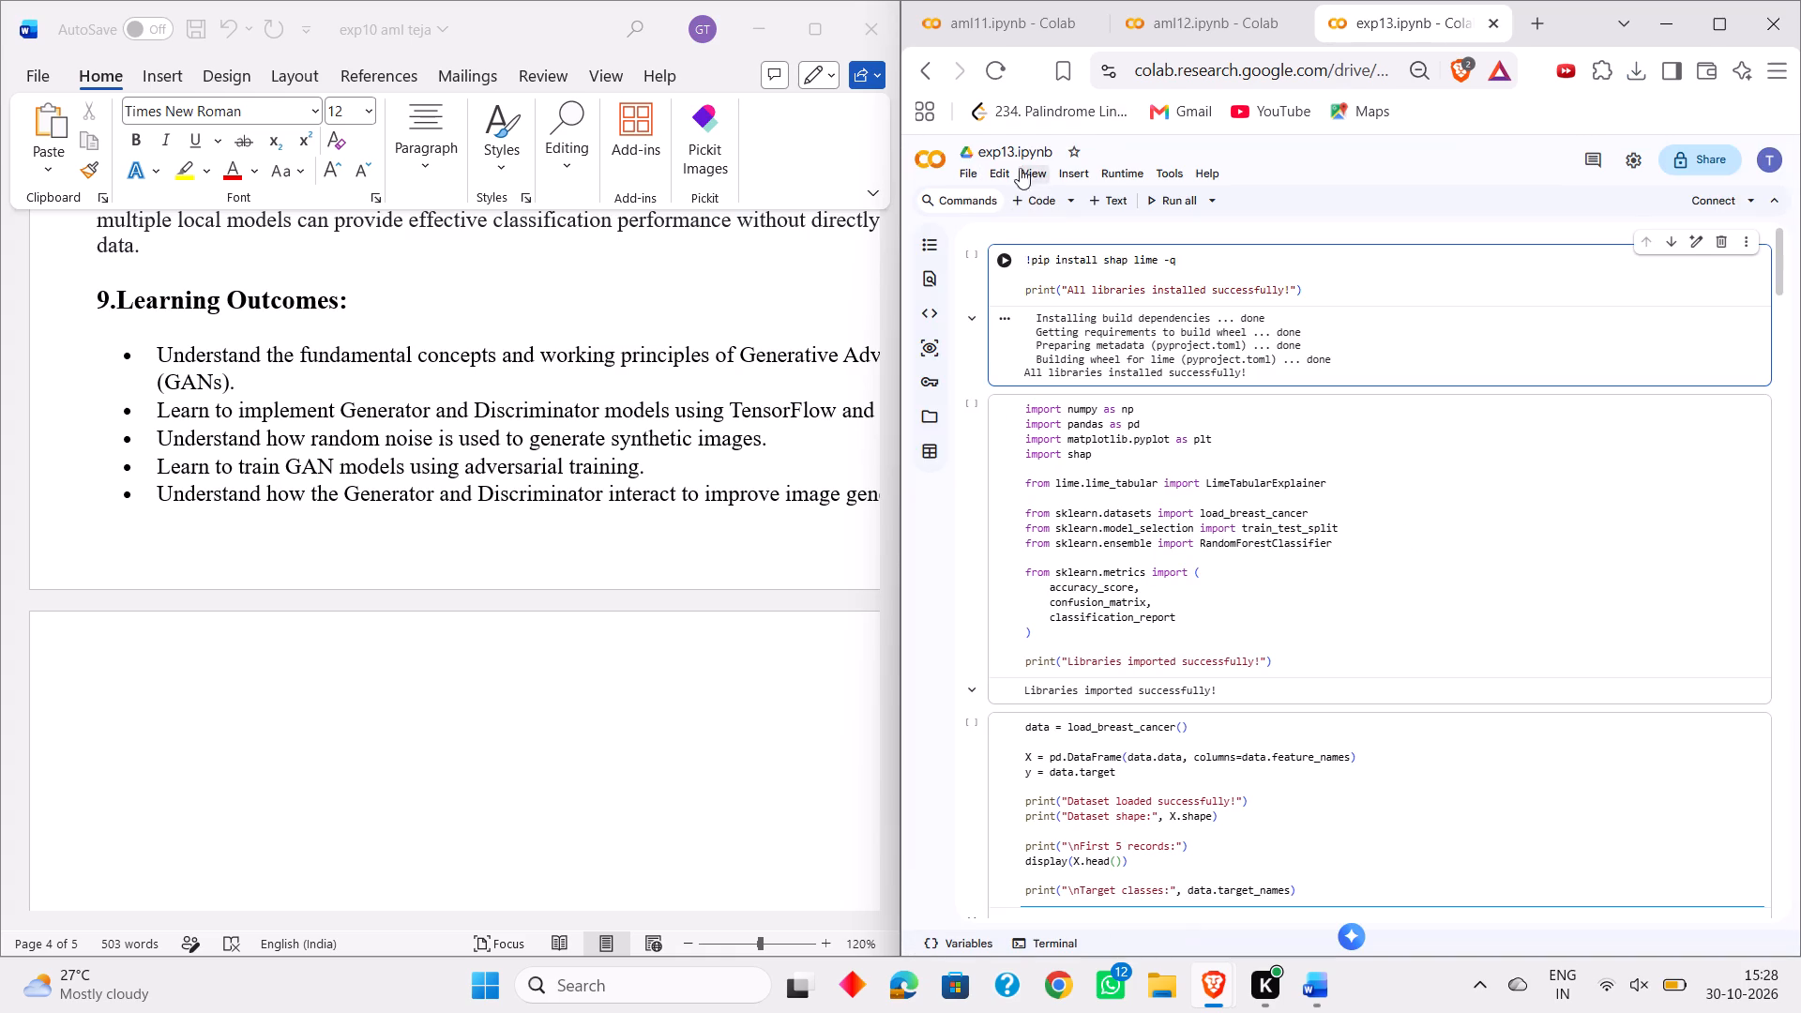
# Rename the uploaded notebook as aml13.ipynb.
pyautogui.click(1000, 157)
pyautogui.press('BackSpace')
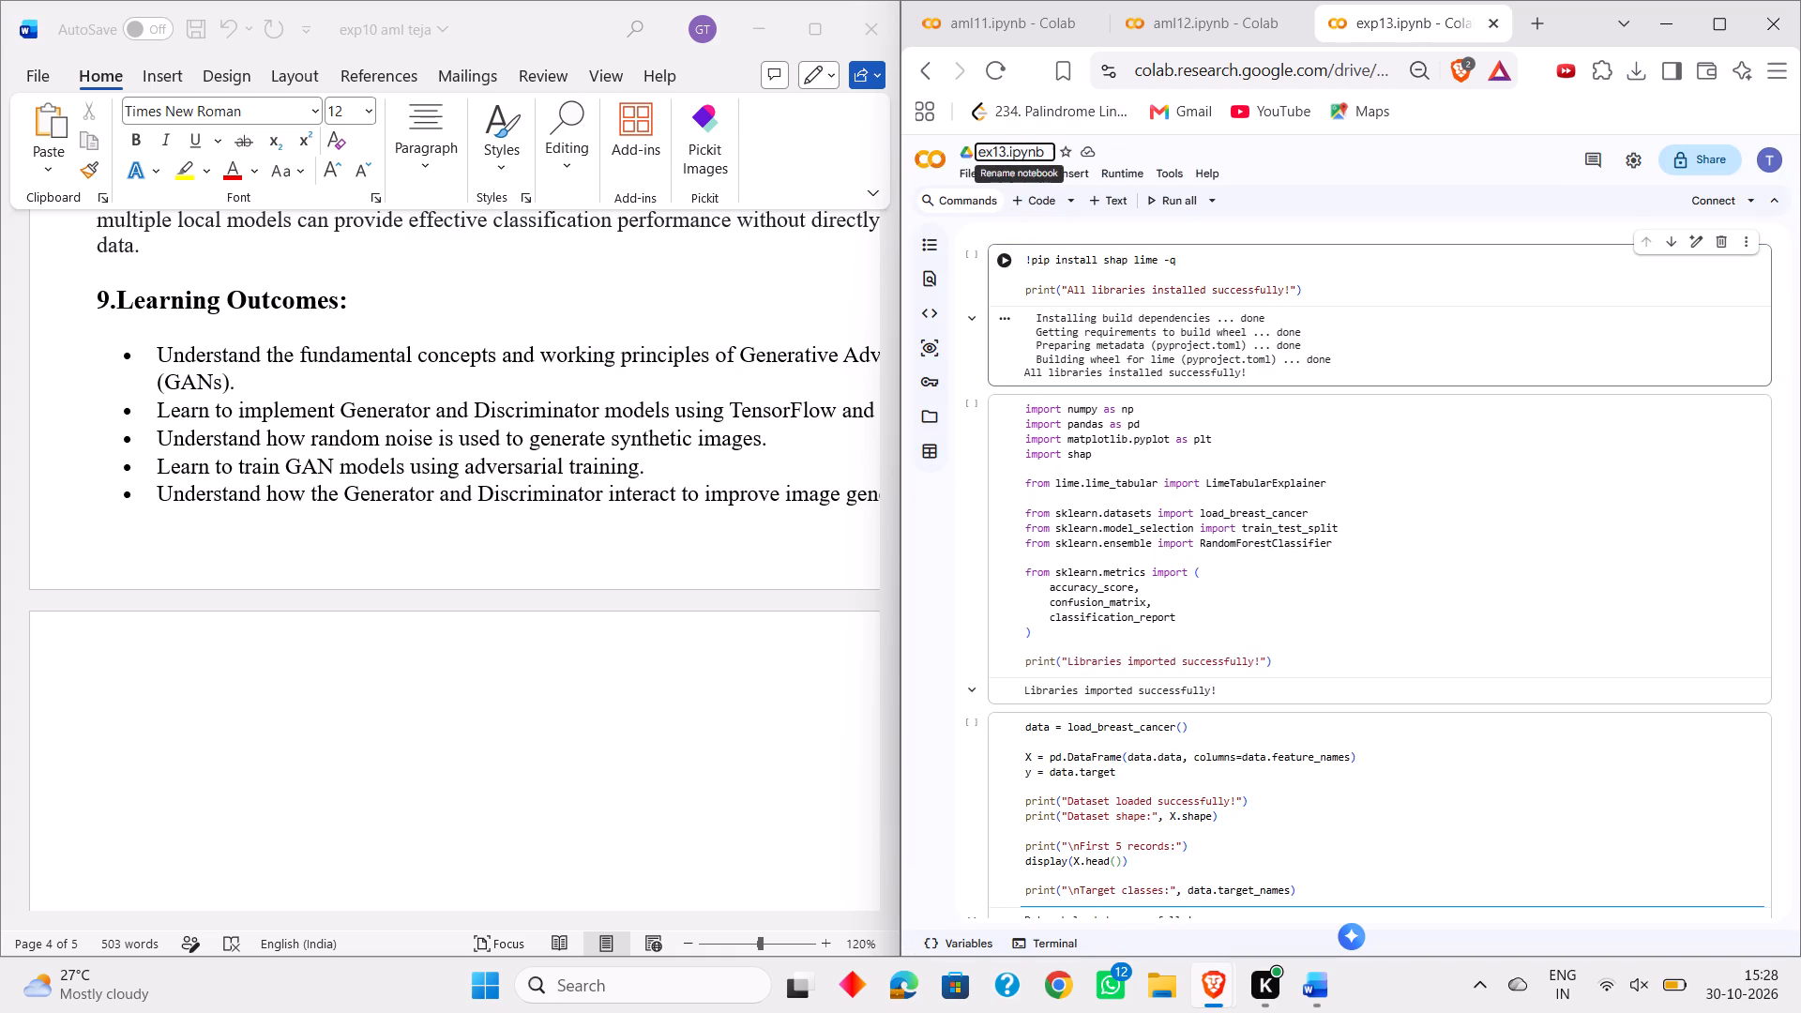
pyautogui.press('BackSpace')
pyautogui.press('BackSpace')
pyautogui.write('am')
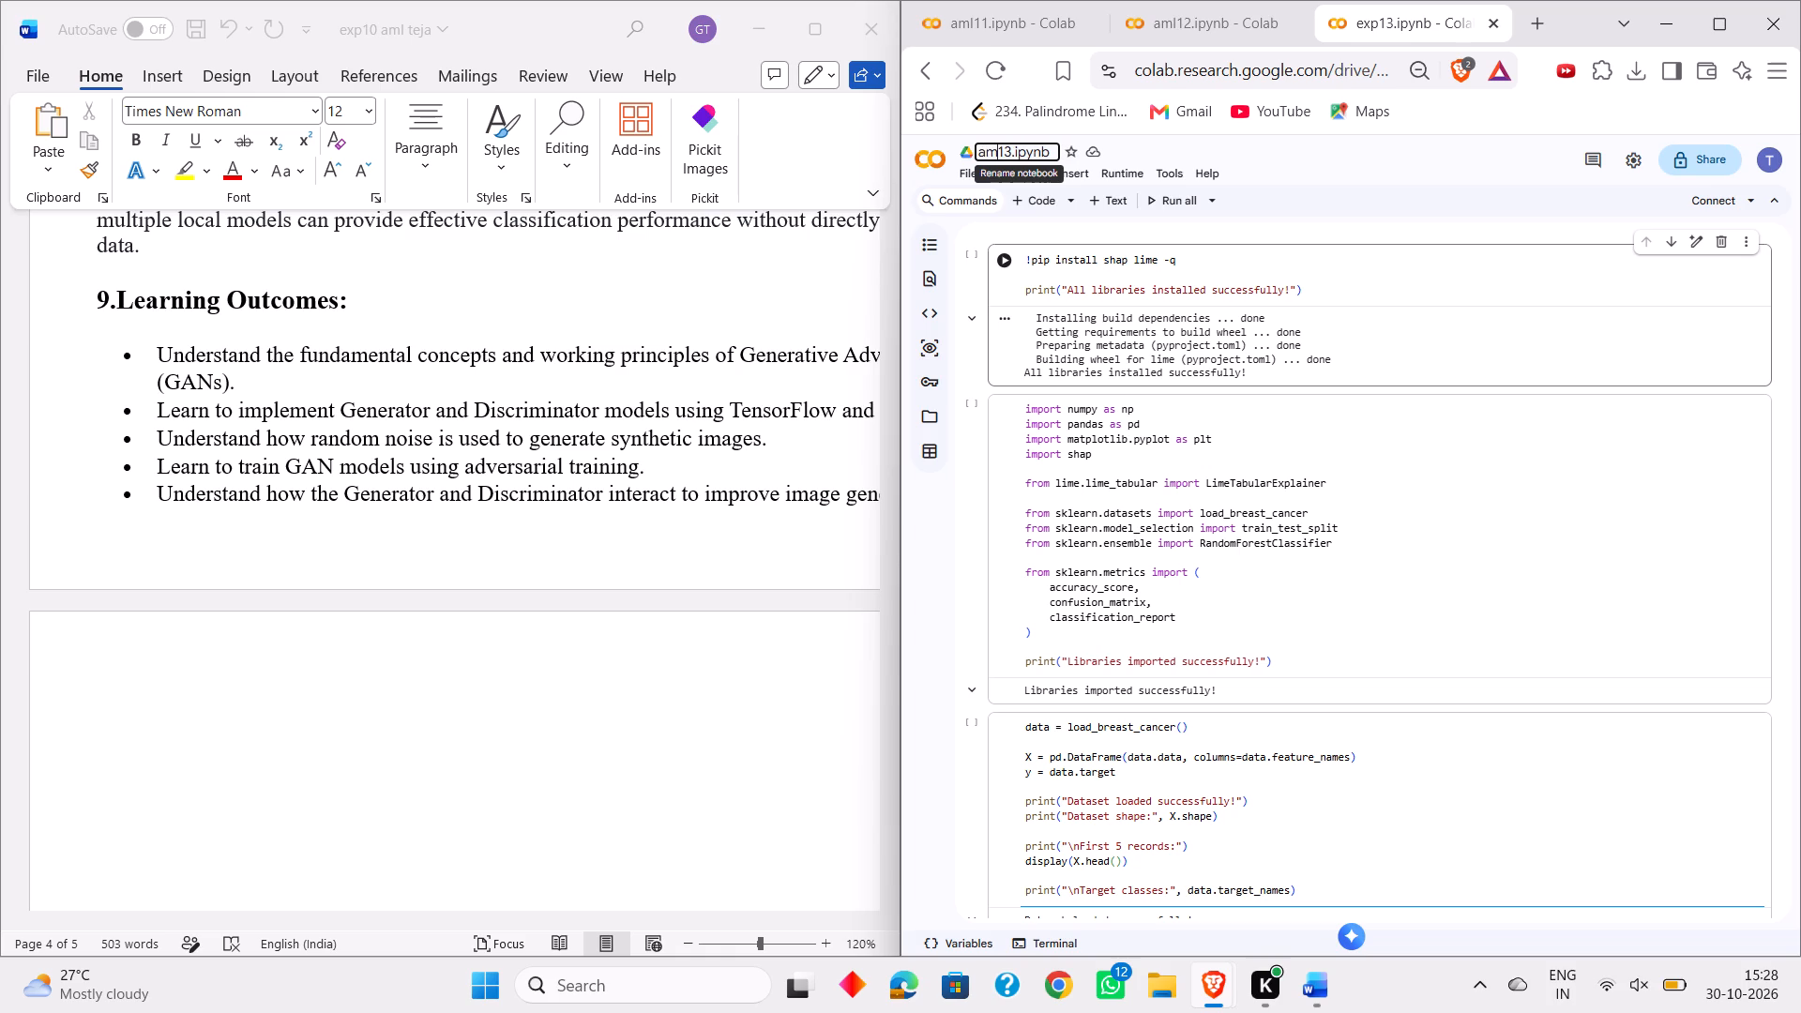
pyautogui.press('l')
pyautogui.press('Return')
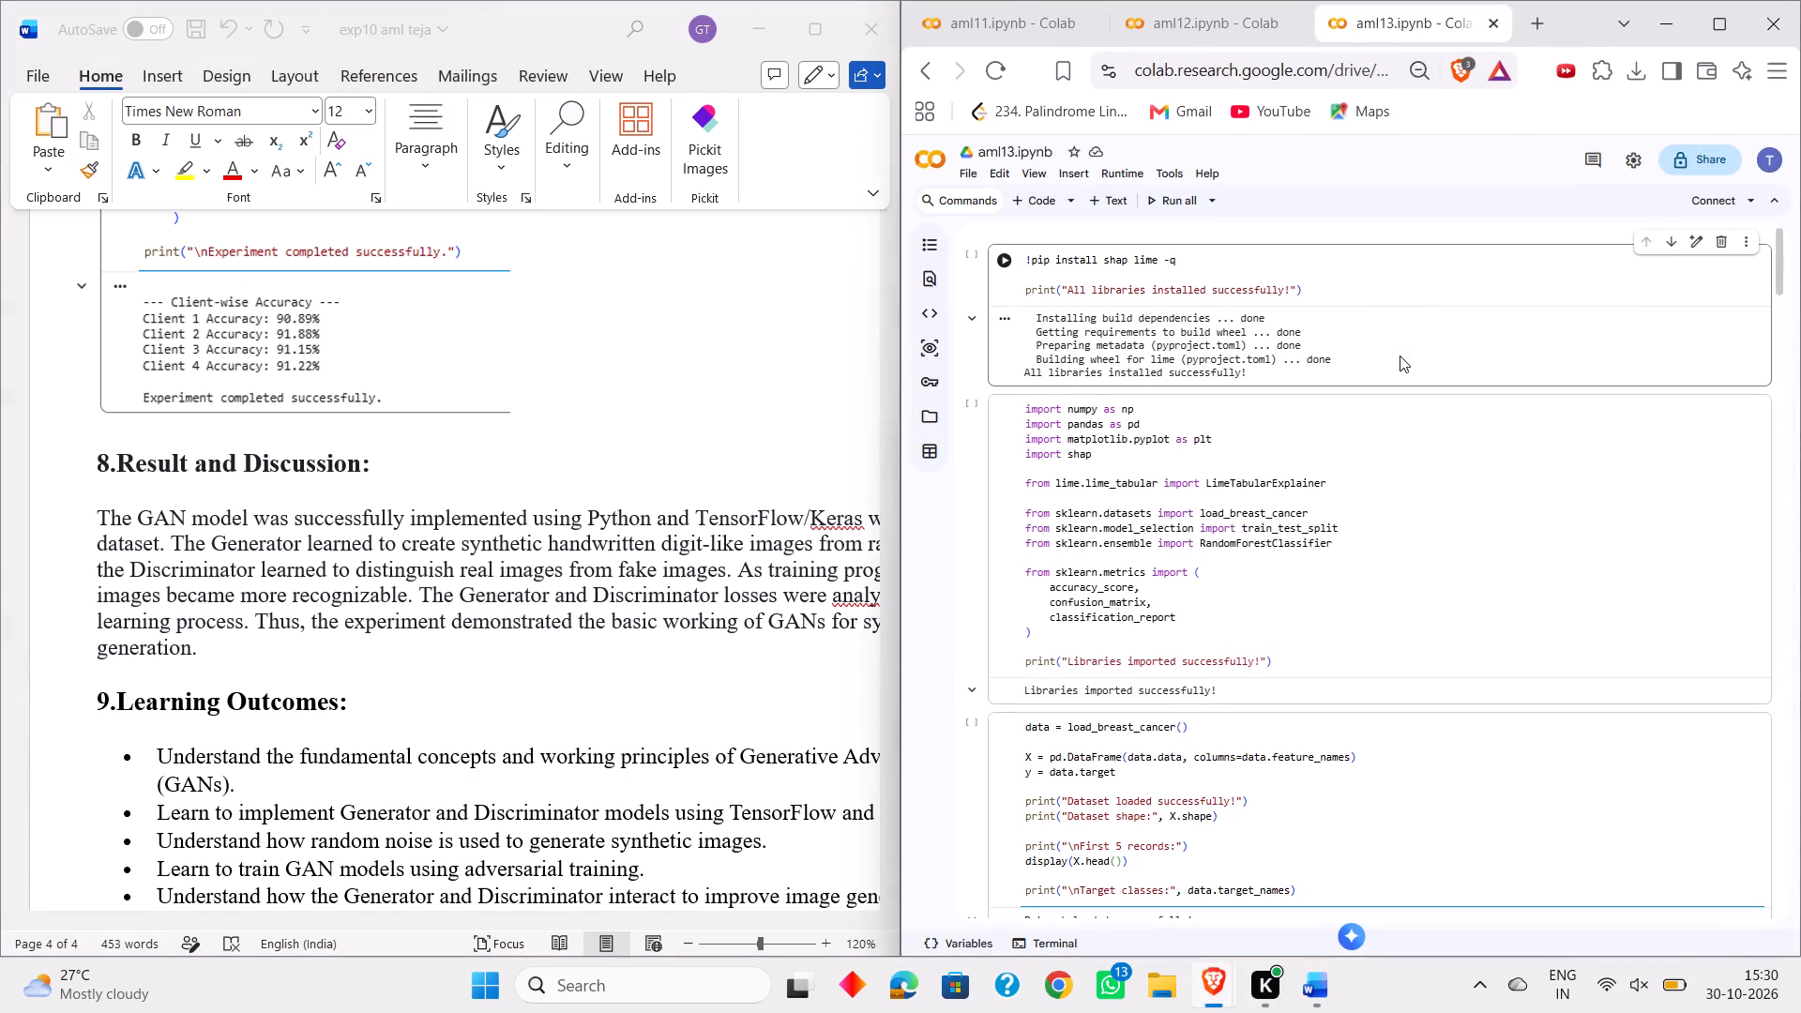
pyautogui.click(999, 22)
# Delete the library import and feature conversion code screenshots under the report's 7.Code heading.
pyautogui.scroll(4, 363, 464)
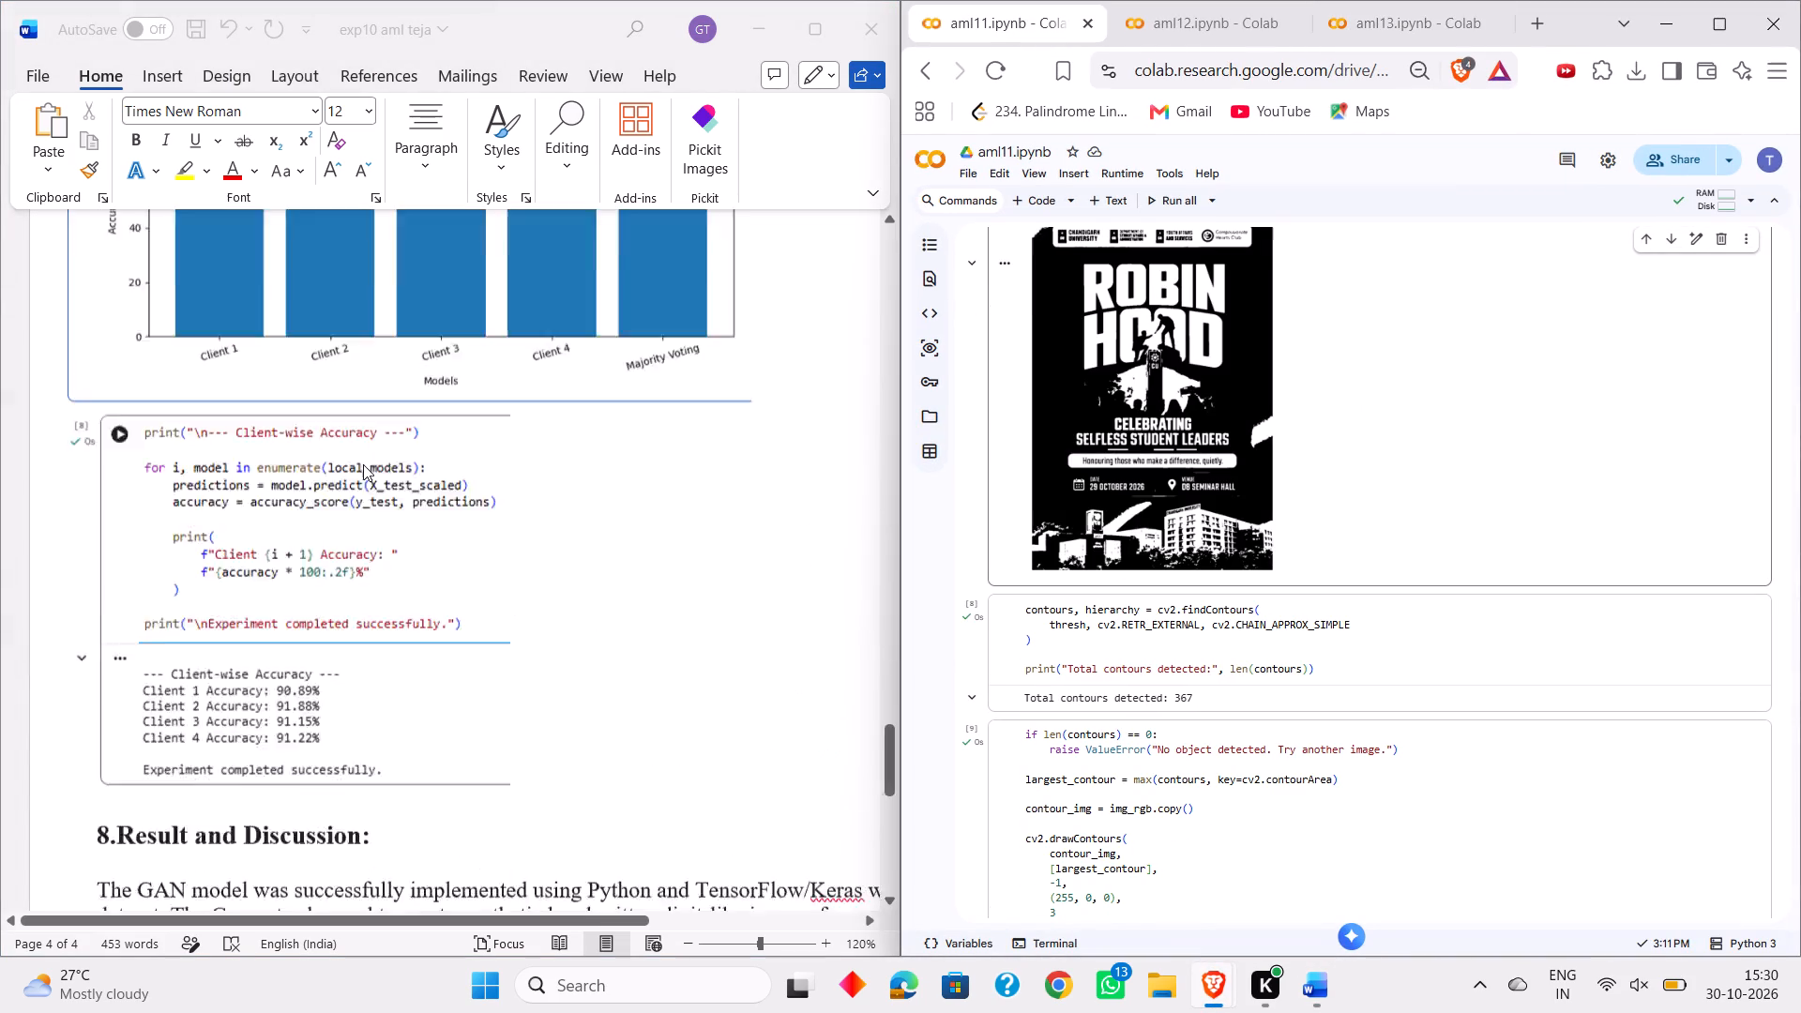
pyautogui.scroll(11, 363, 464)
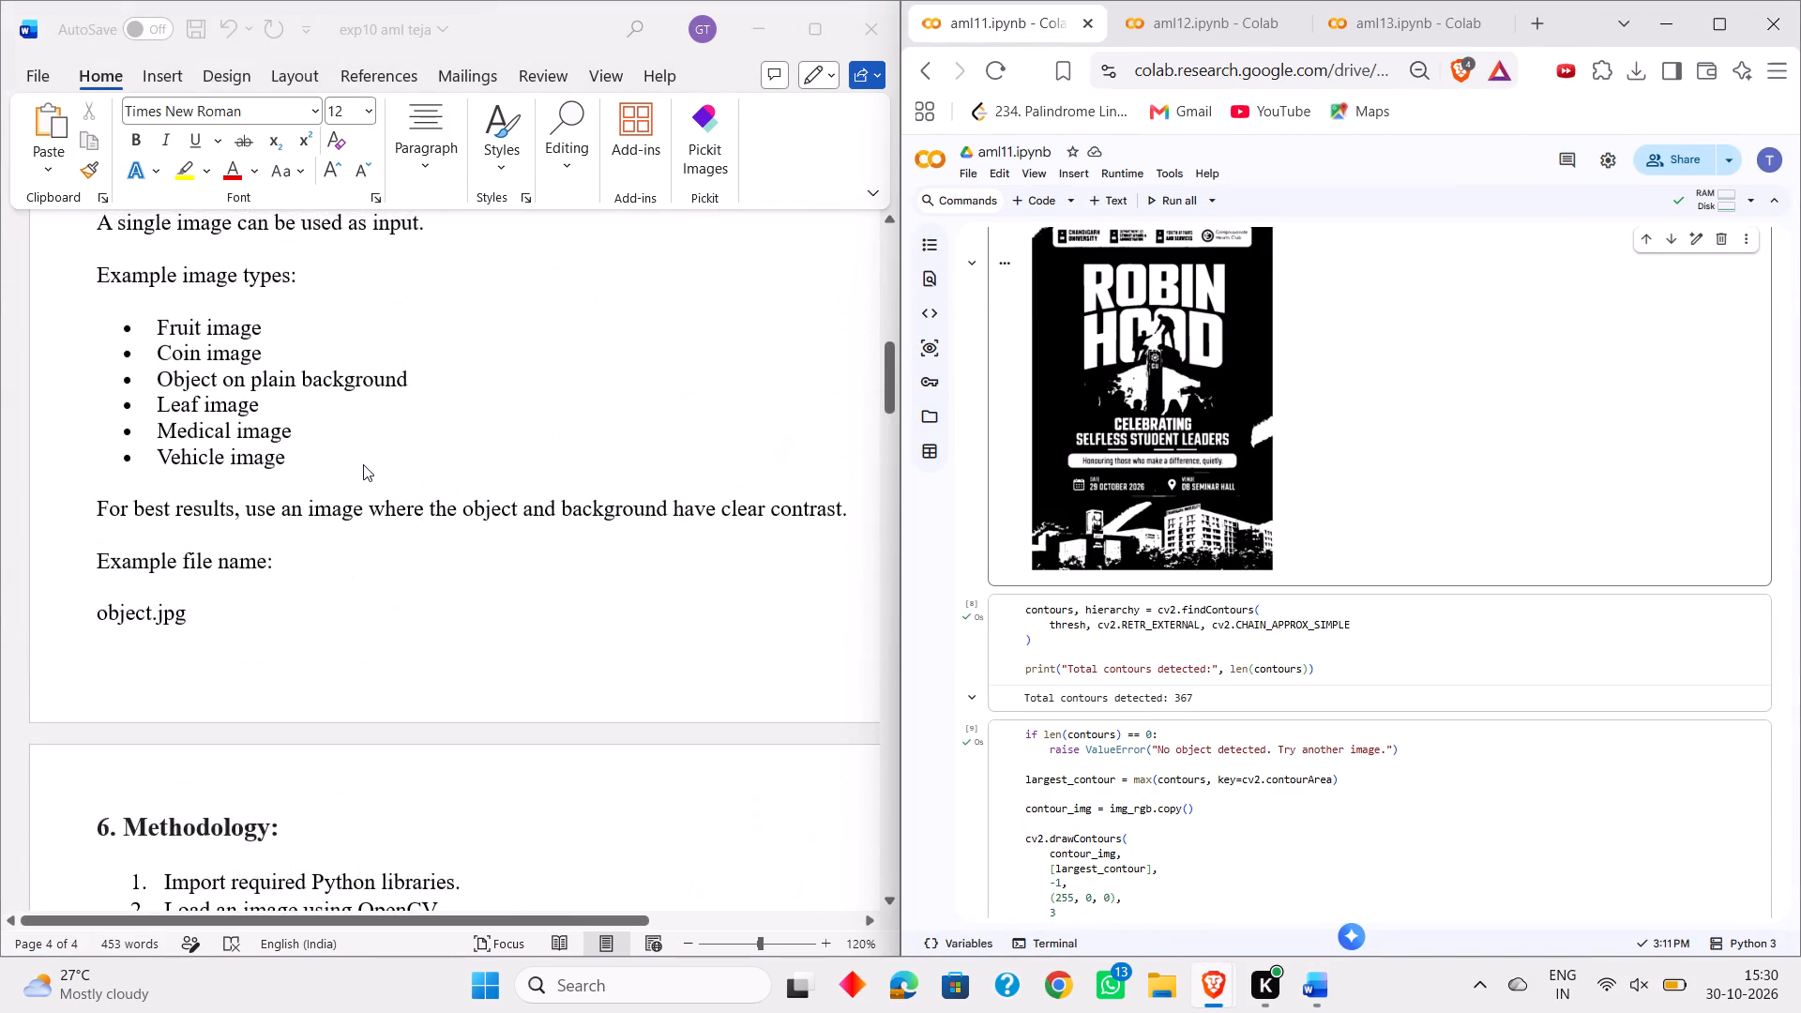
pyautogui.scroll(-5, 363, 464)
pyautogui.click(308, 765)
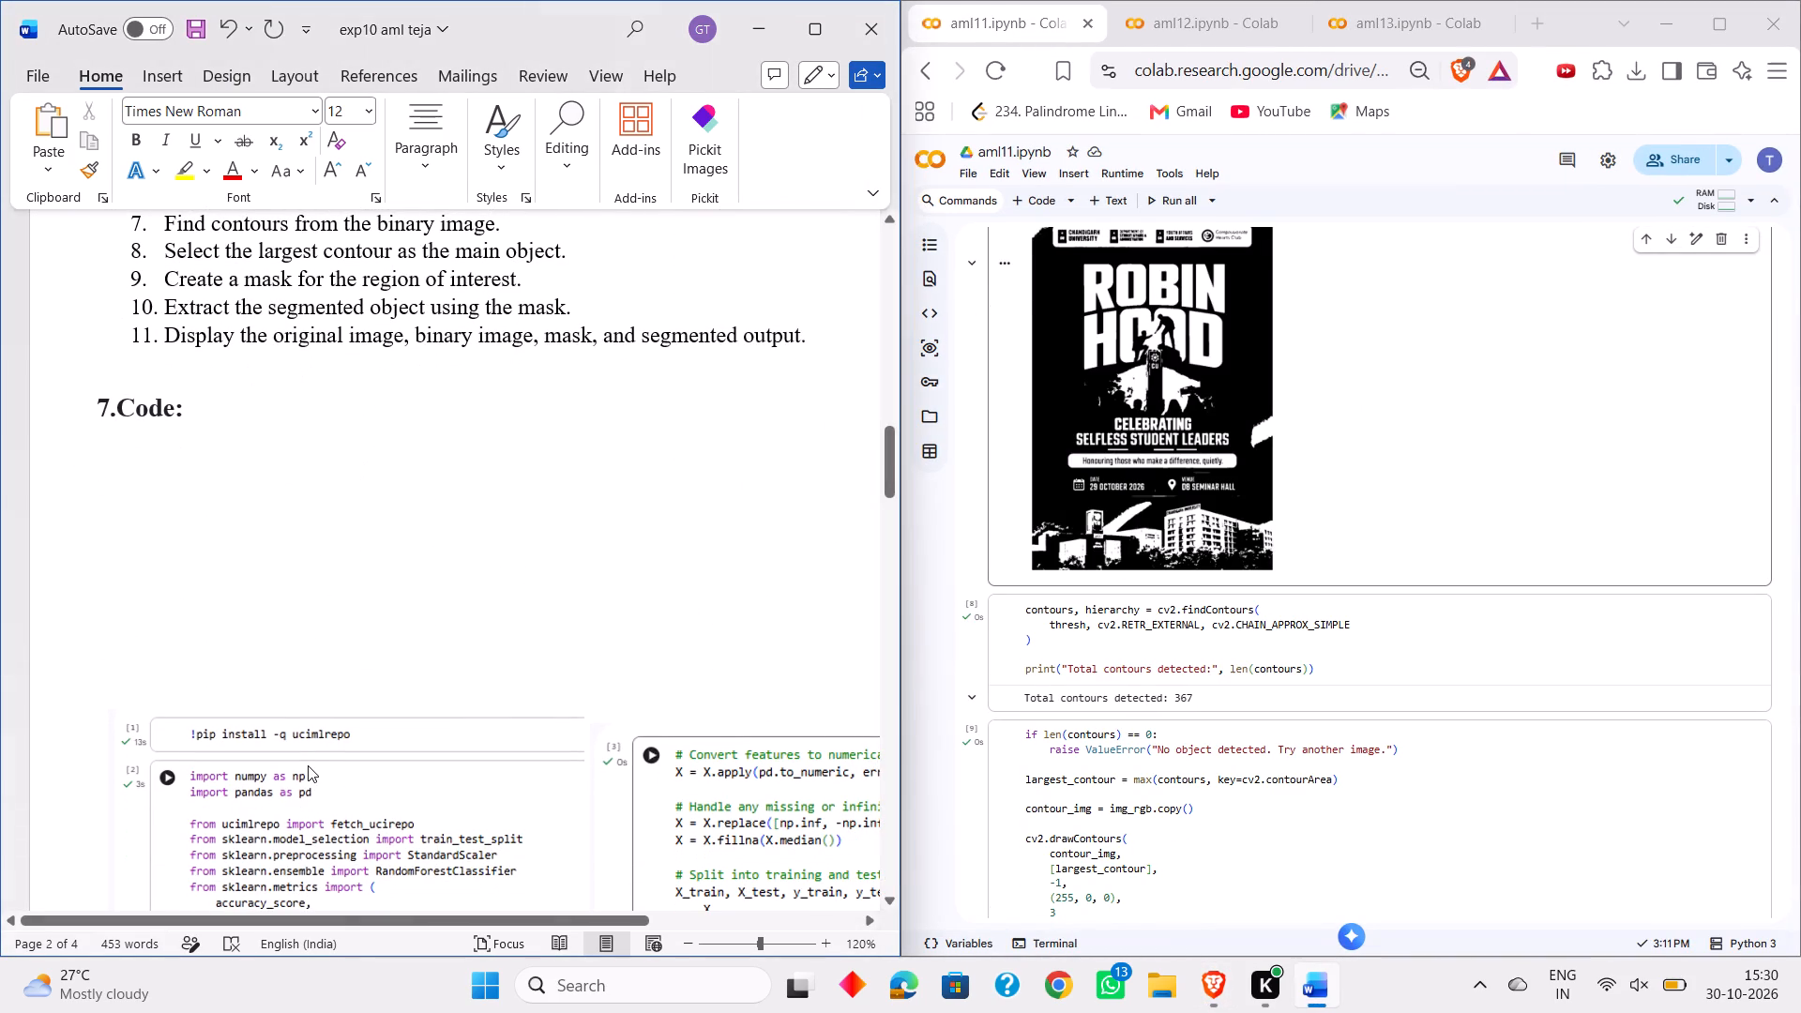
pyautogui.click(308, 765)
pyautogui.press('BackSpace')
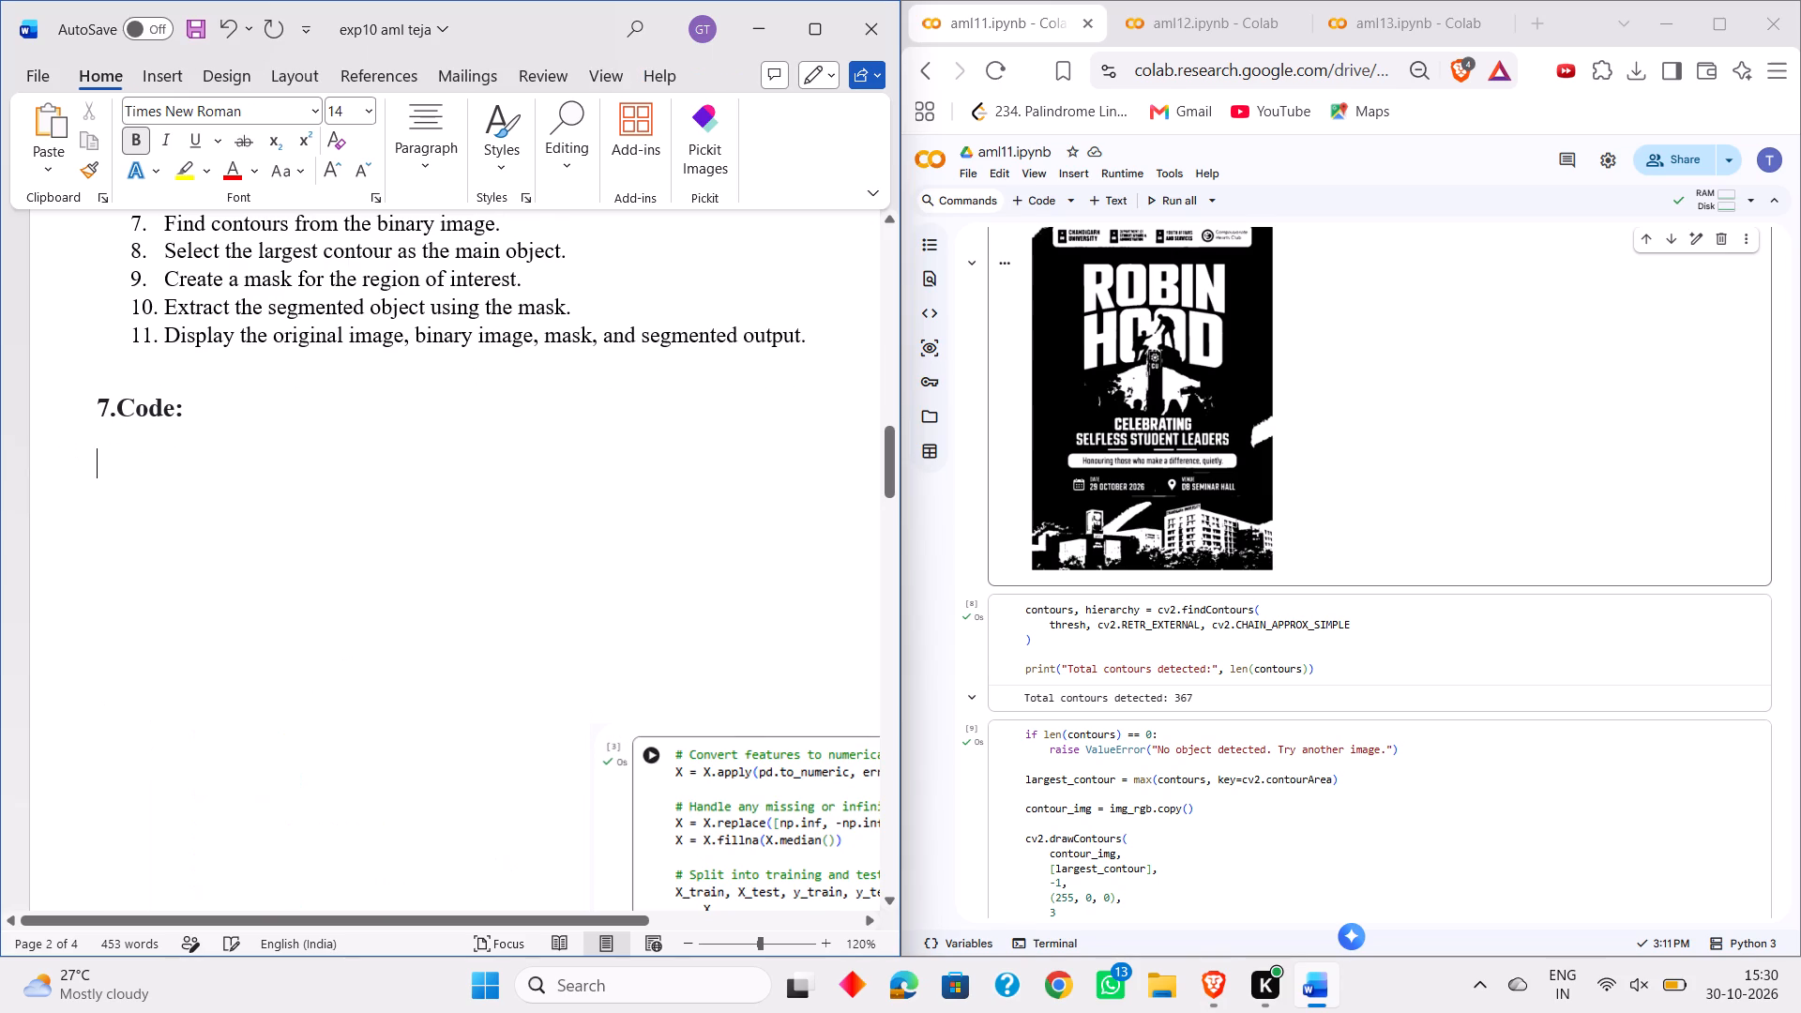
pyautogui.click(717, 820)
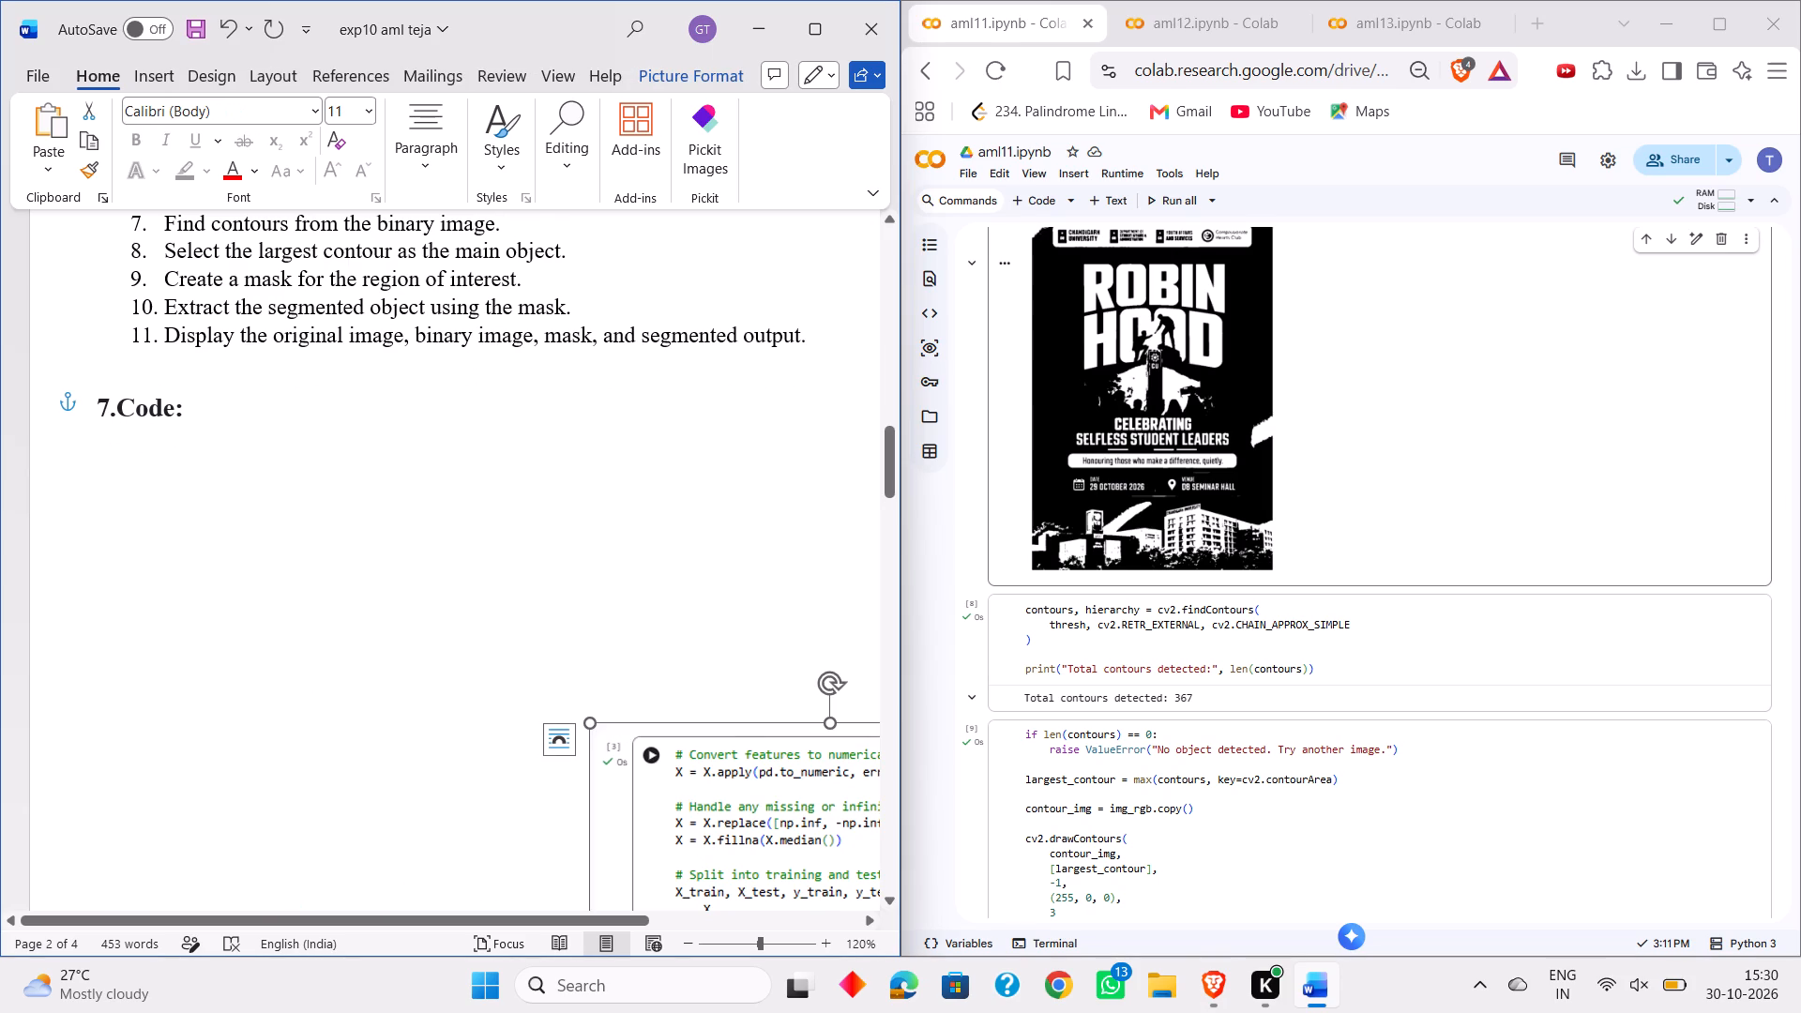
pyautogui.press('BackSpace')
# Delete the screenshots of the majority voting results, the client accuracy bar chart and the accuracy comparison code from the report.
pyautogui.scroll(-5, 717, 820)
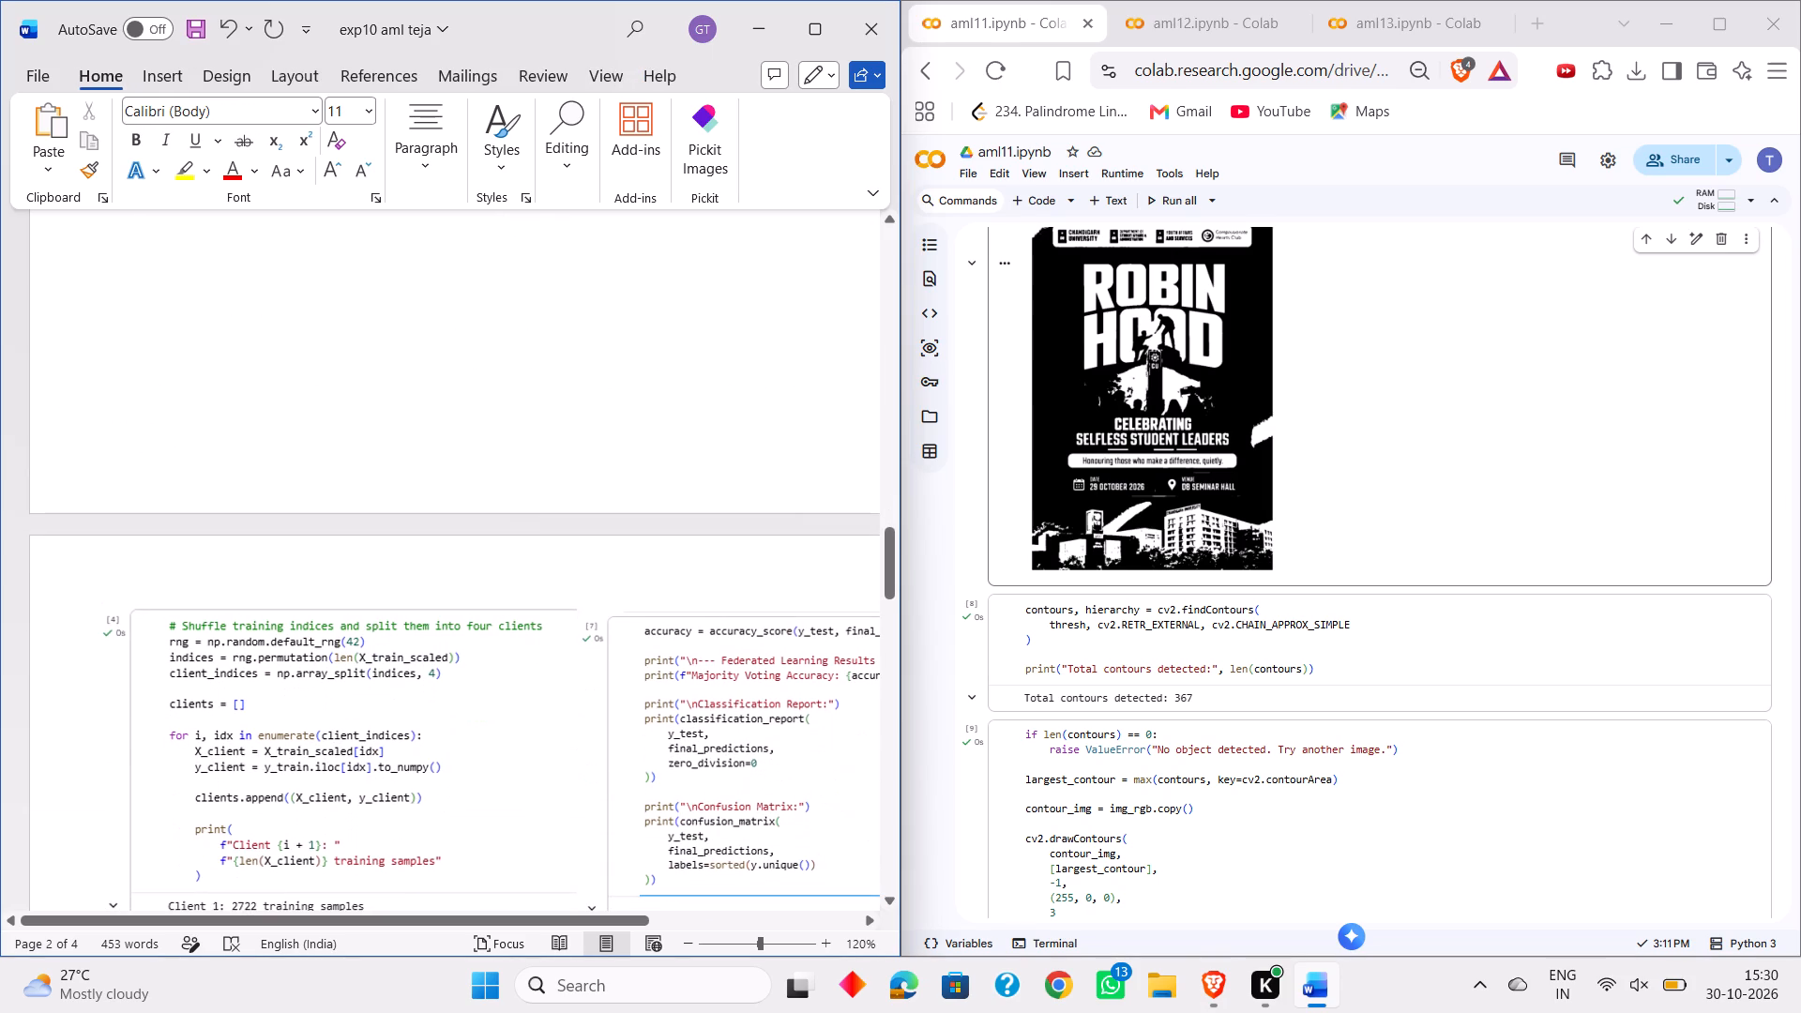
pyautogui.click(714, 764)
pyautogui.press('BackSpace')
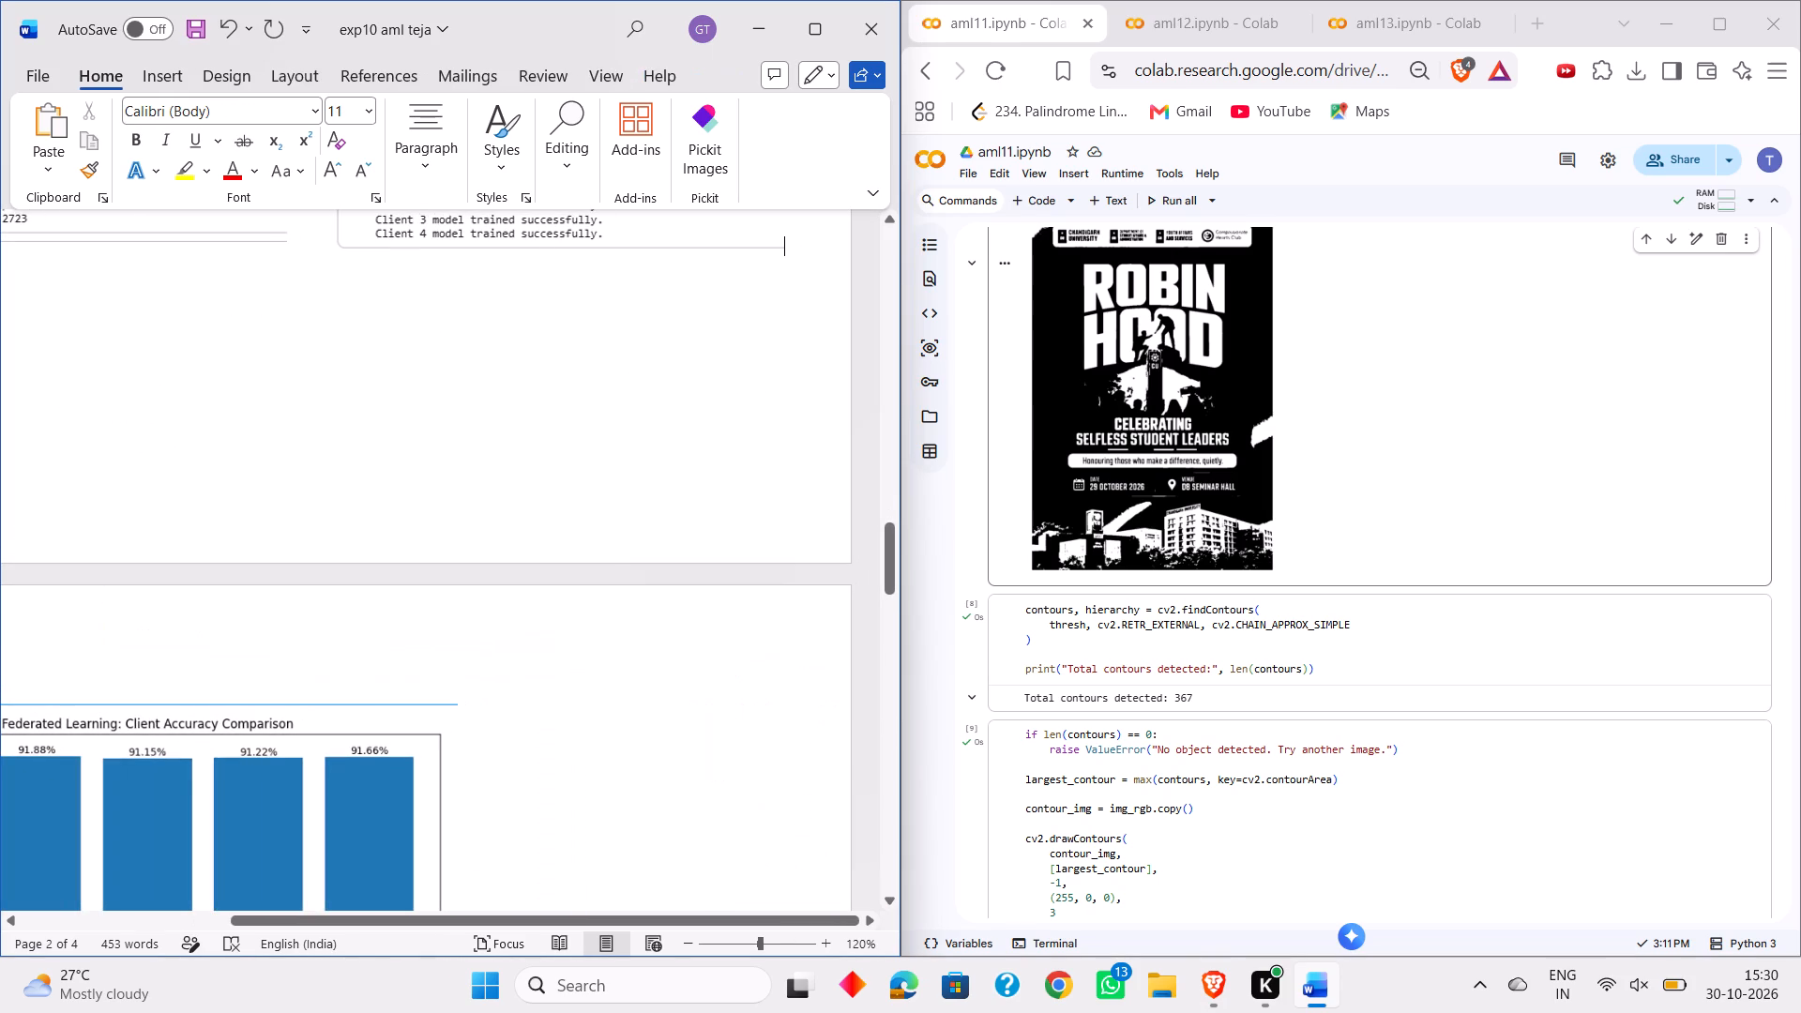
pyautogui.click(290, 804)
pyautogui.press('BackSpace')
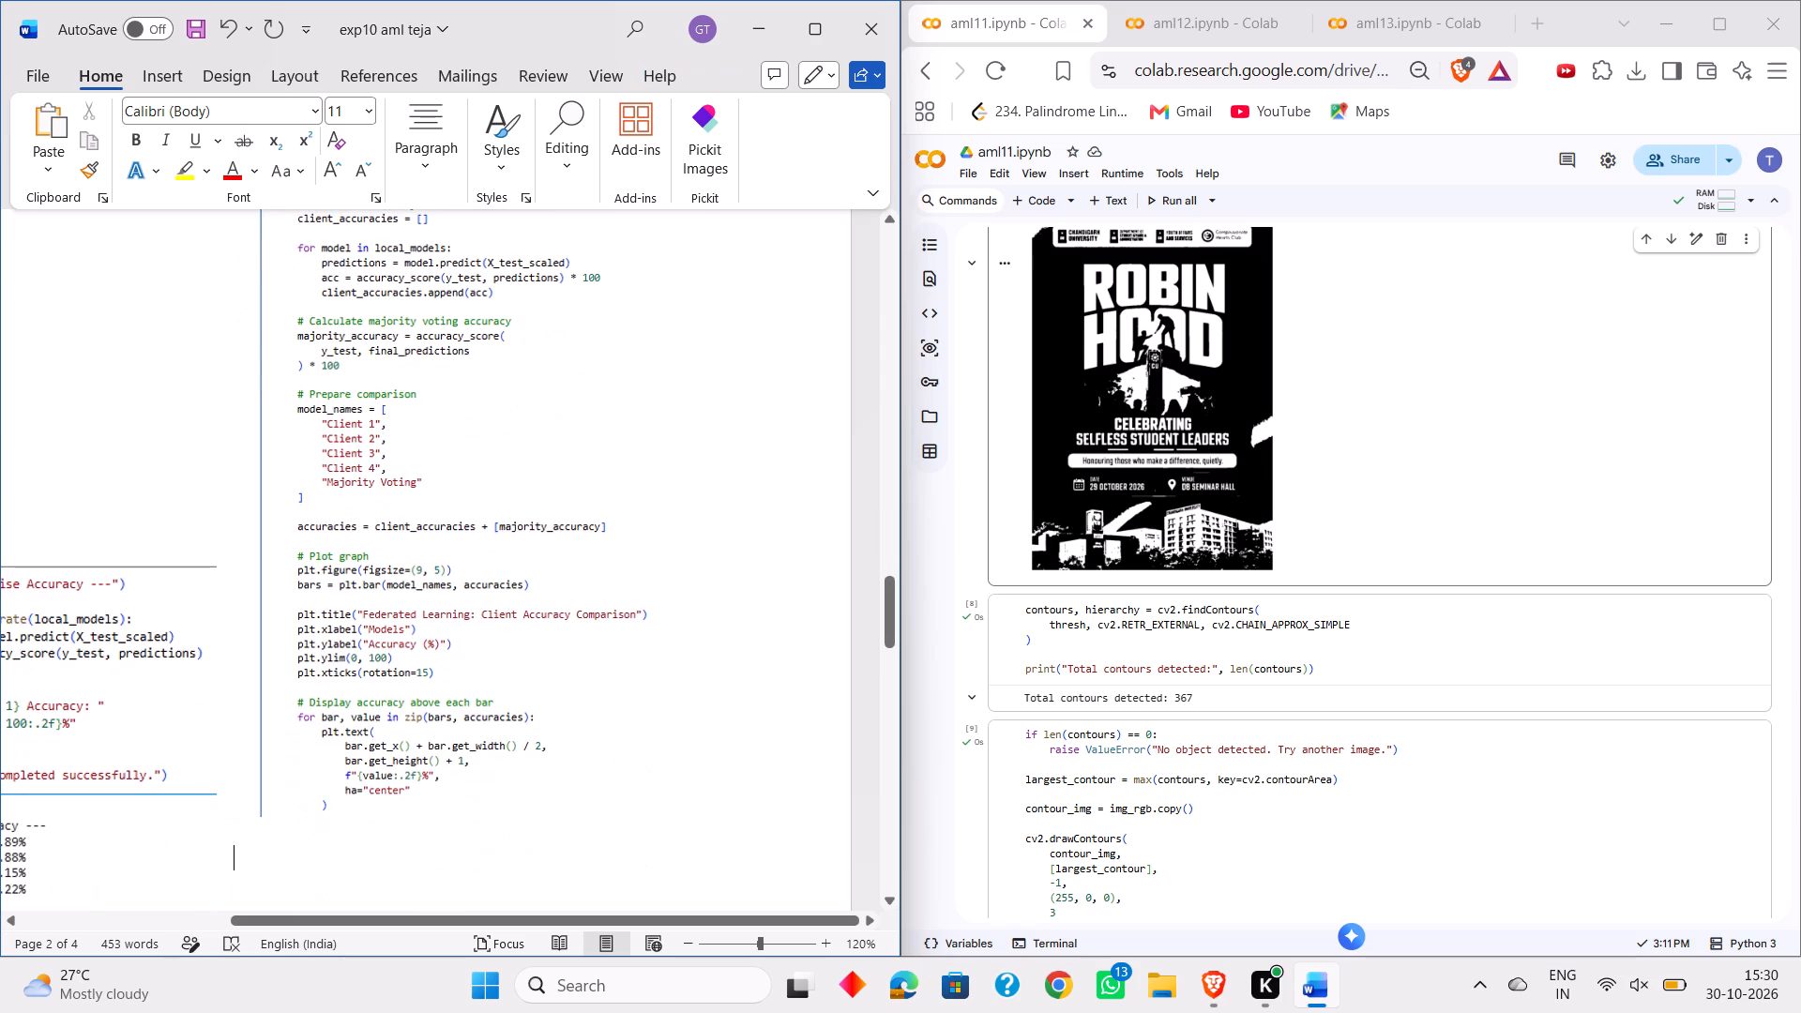
pyautogui.click(507, 583)
pyautogui.press('BackSpace')
# Delete the remaining screenshots under 7.Code: the client data split and training code, the client-wise accuracy output and the majority-vote prediction code.
pyautogui.hscroll(5, 410, 666)
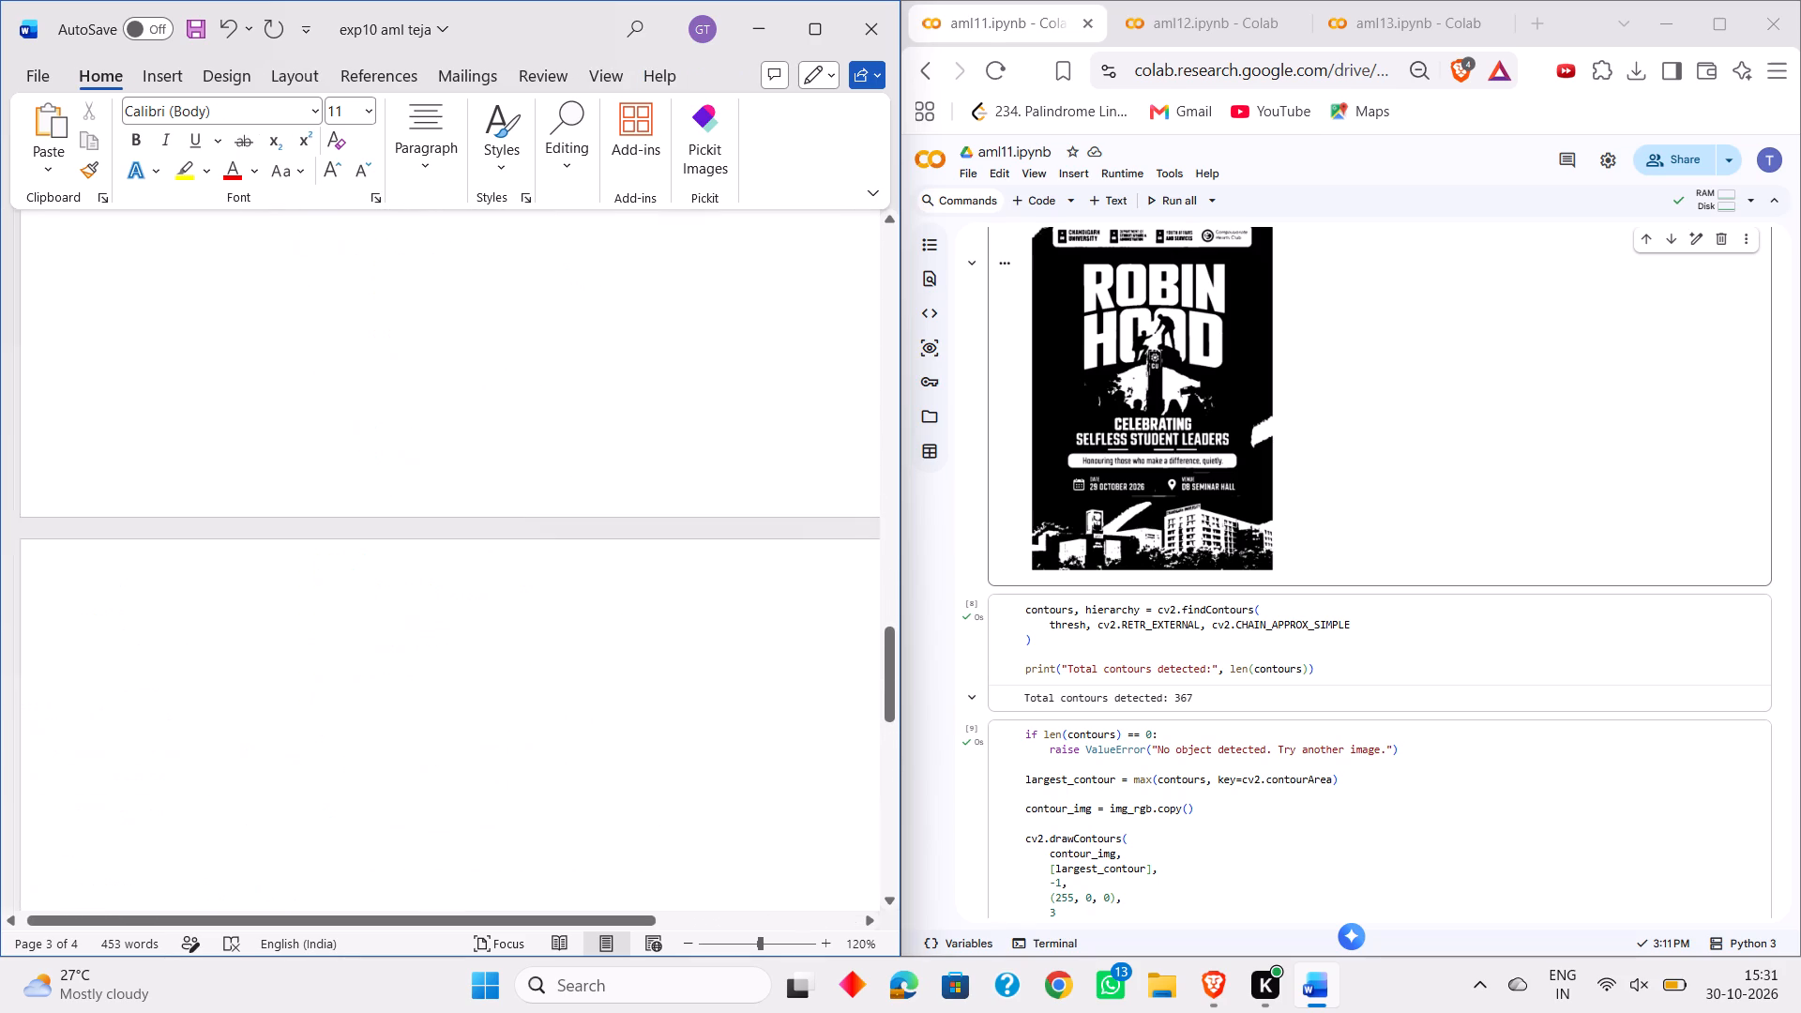
pyautogui.hscroll(2, 410, 666)
pyautogui.scroll(1, 410, 666)
pyautogui.click(785, 689)
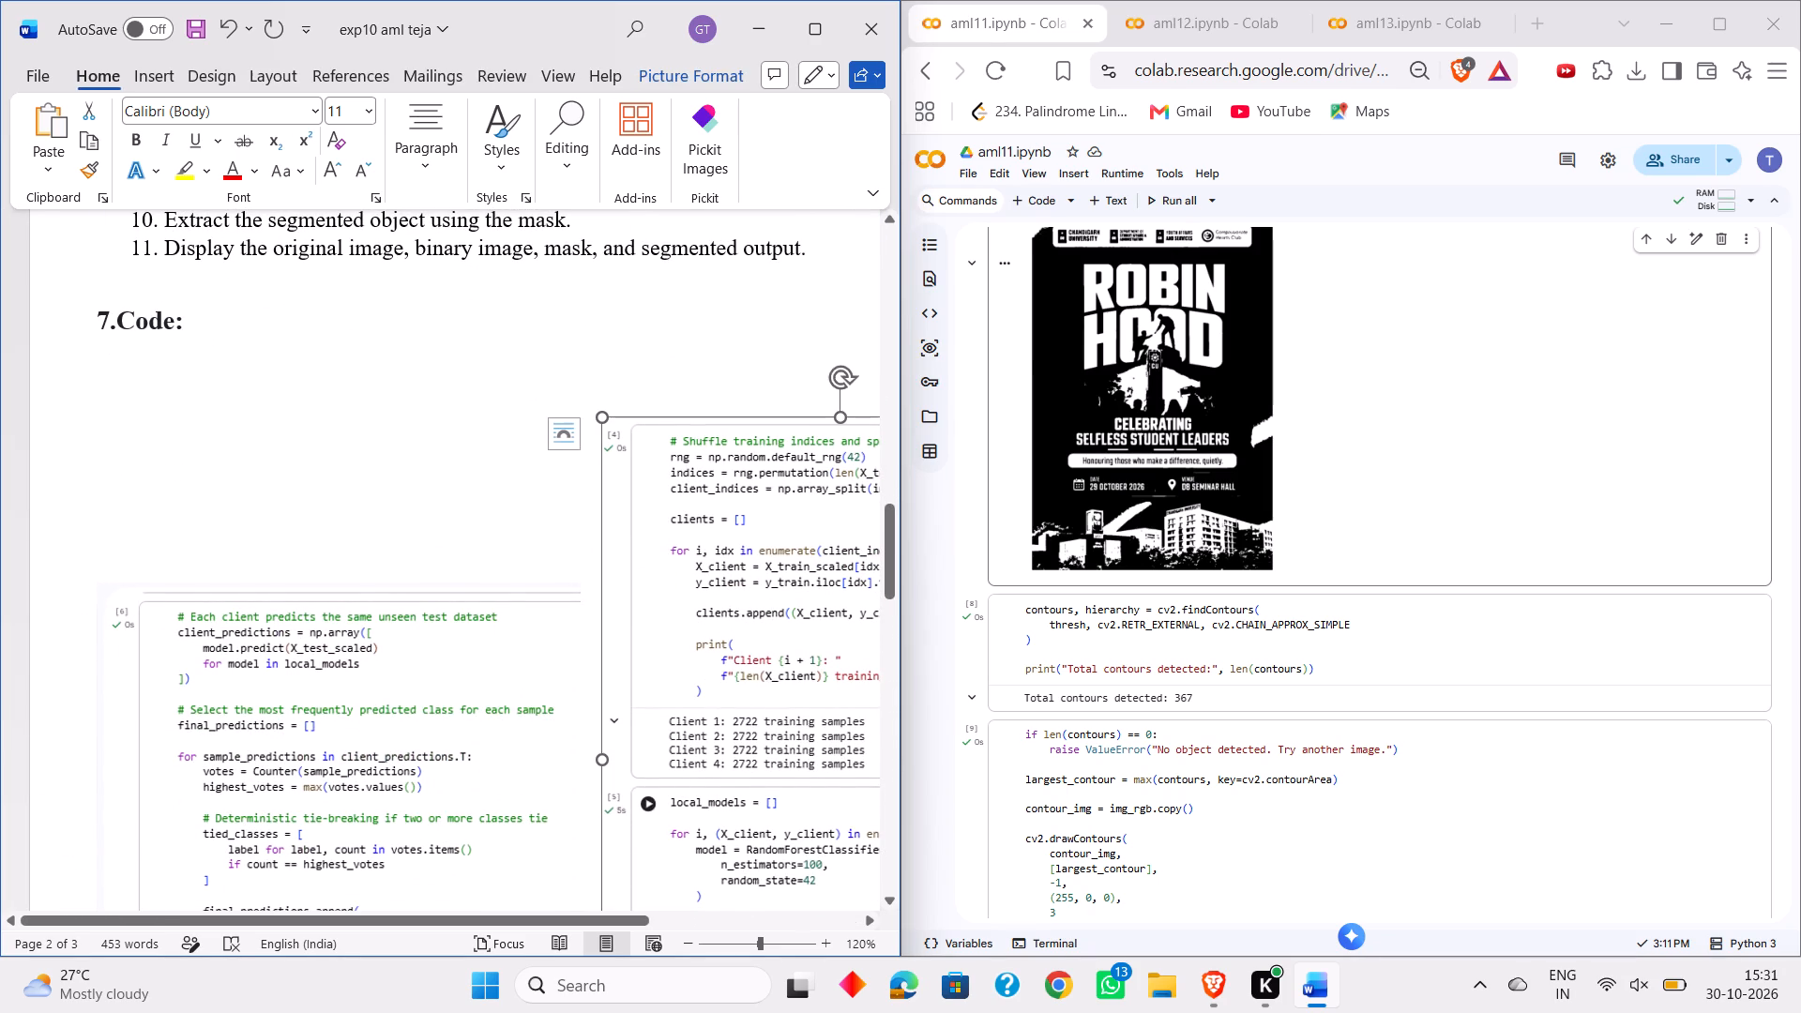
pyautogui.press('BackSpace')
pyautogui.click(471, 625)
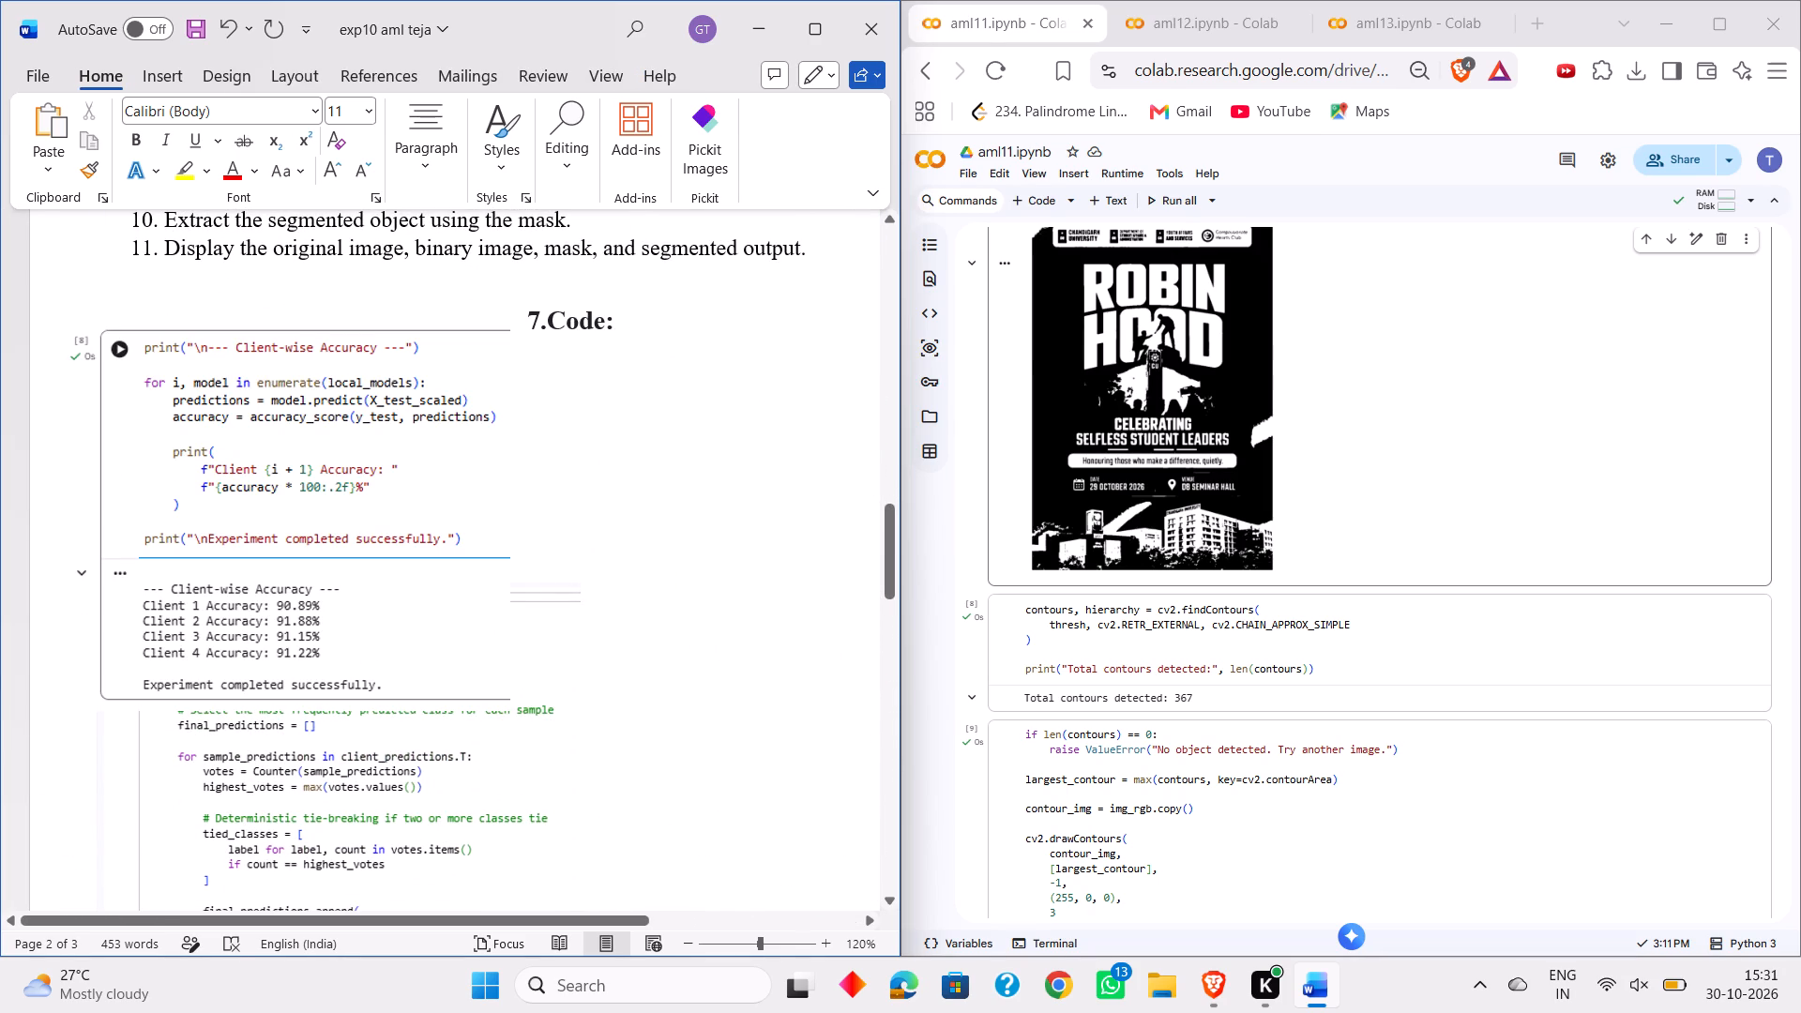
pyautogui.press('BackSpace')
pyautogui.click(405, 688)
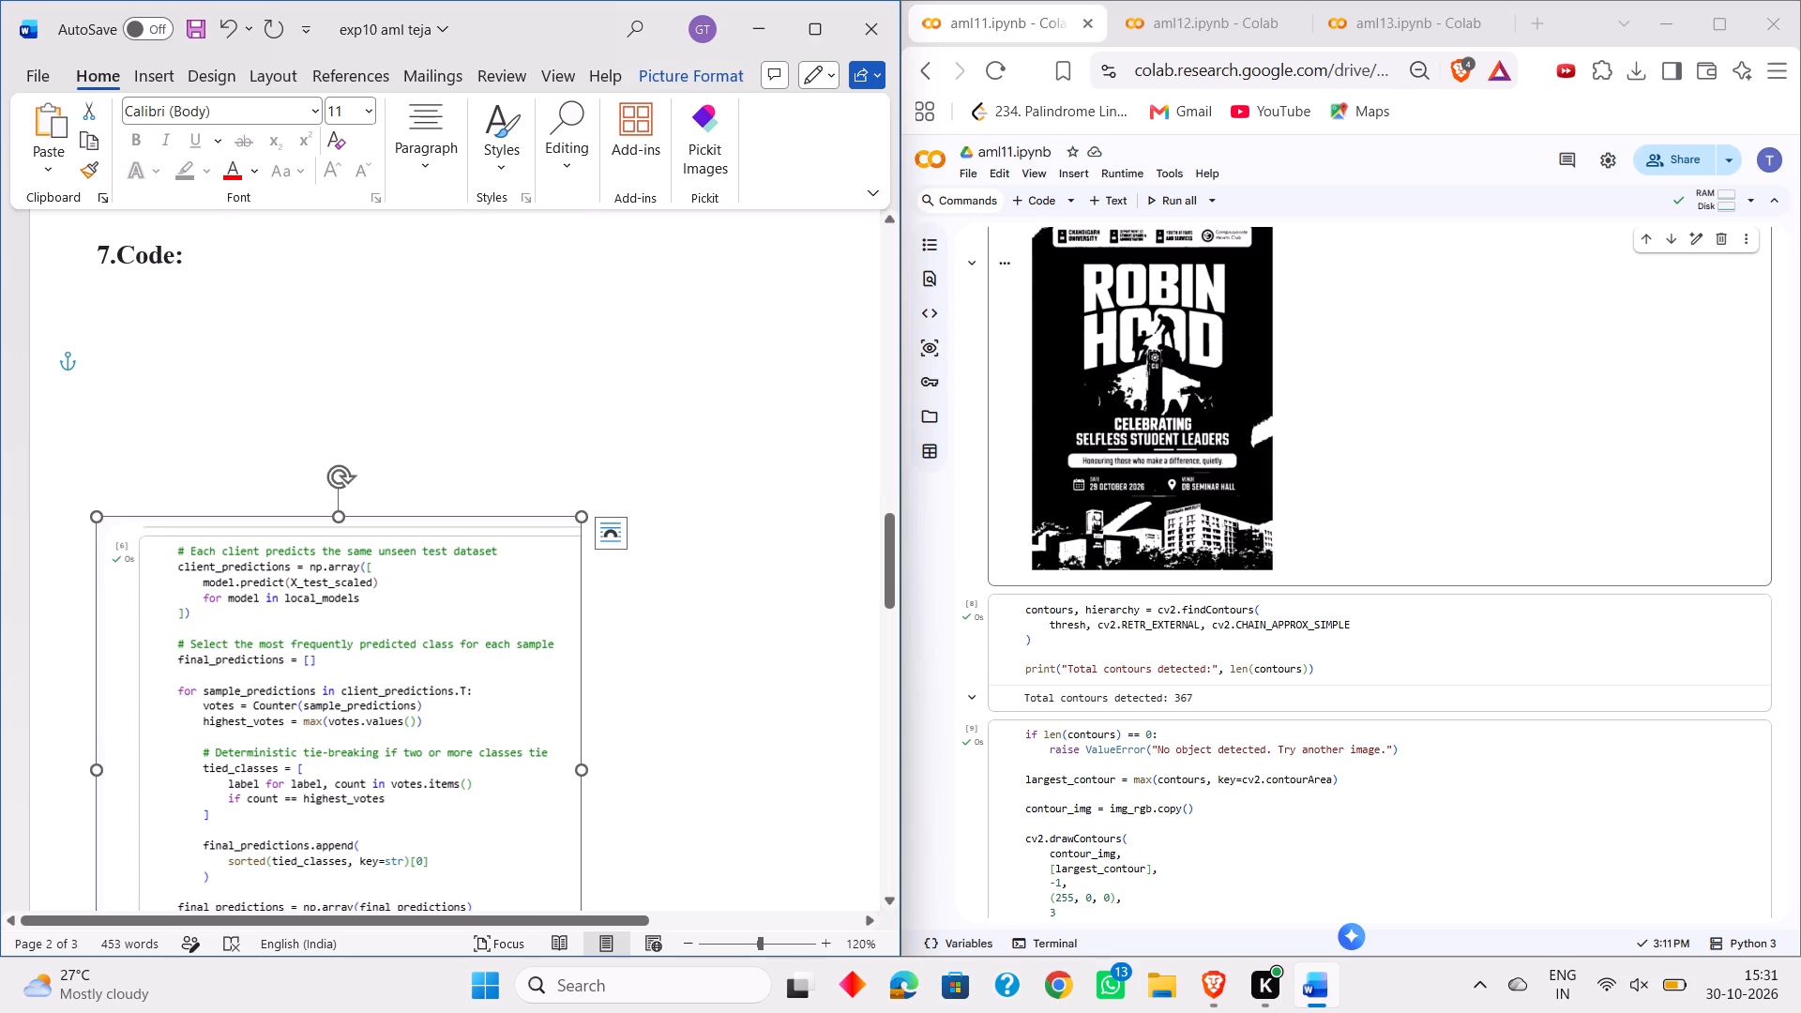
pyautogui.press('BackSpace')
pyautogui.hscroll(1, 405, 688)
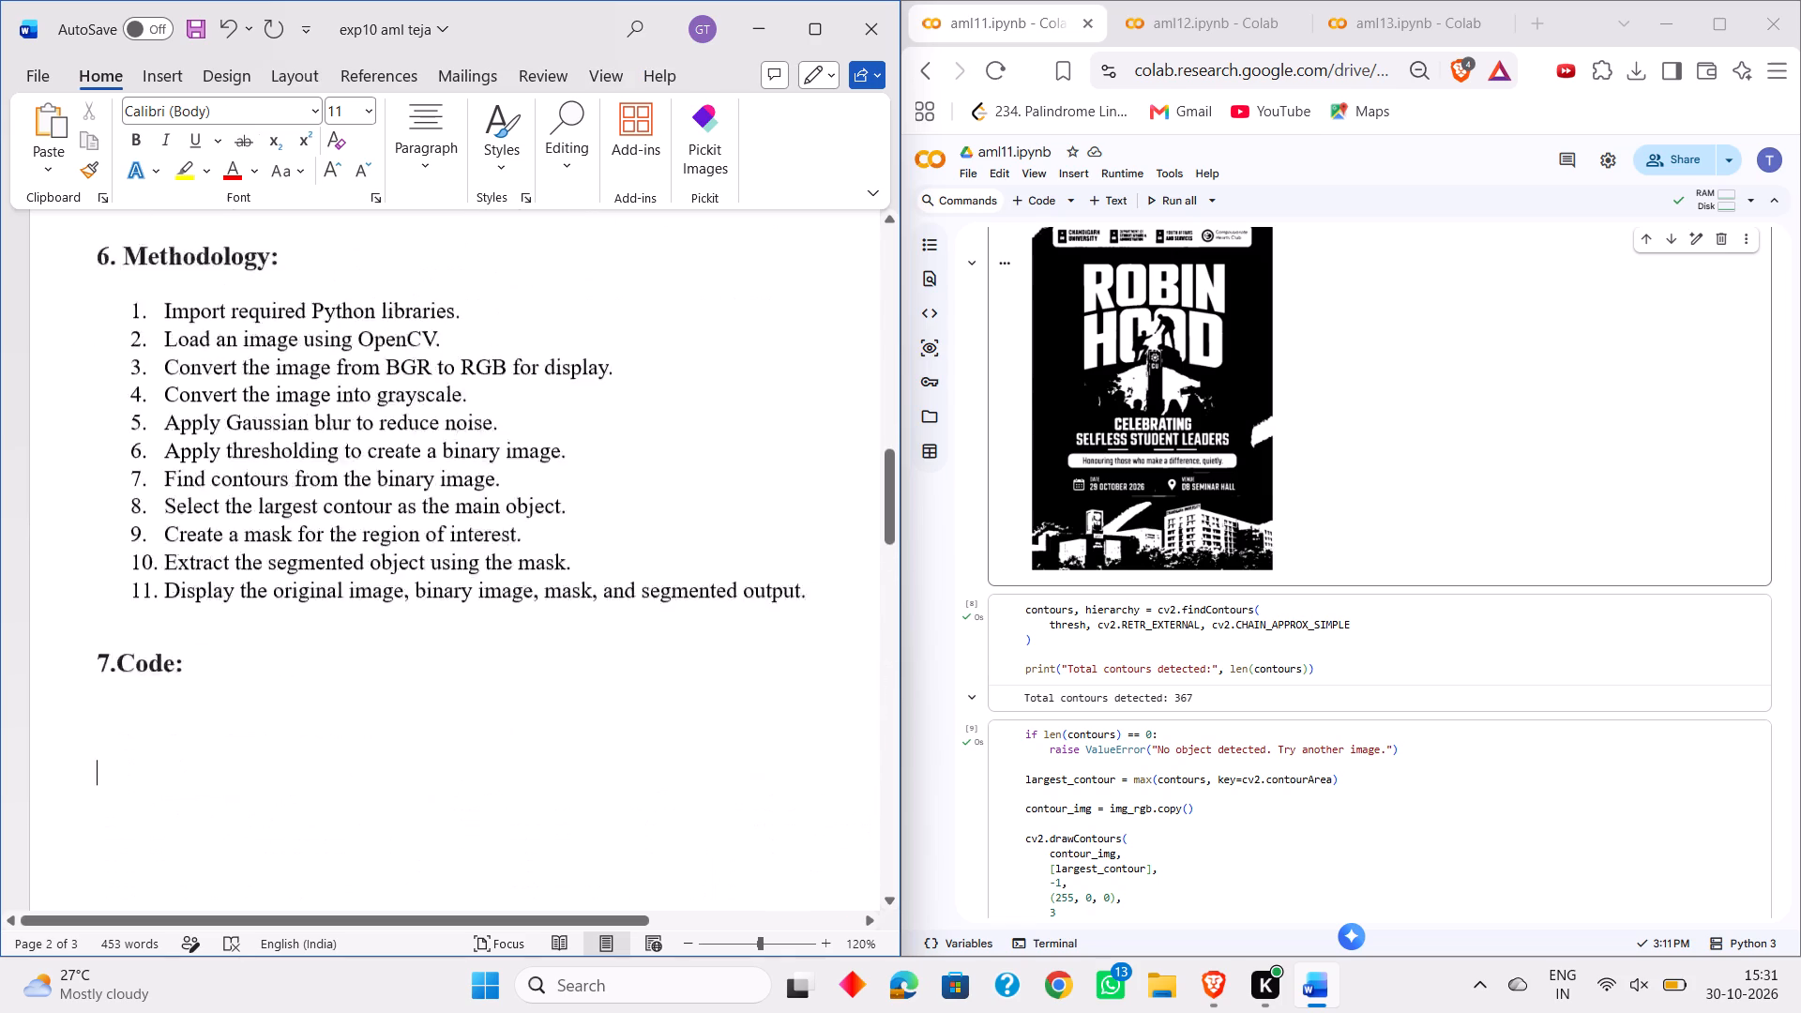
# Snip the aml11.ipynb cells from the pip install through the image upload output and paste the capture under the report's 7.Code heading.
pyautogui.scroll(-2, 405, 688)
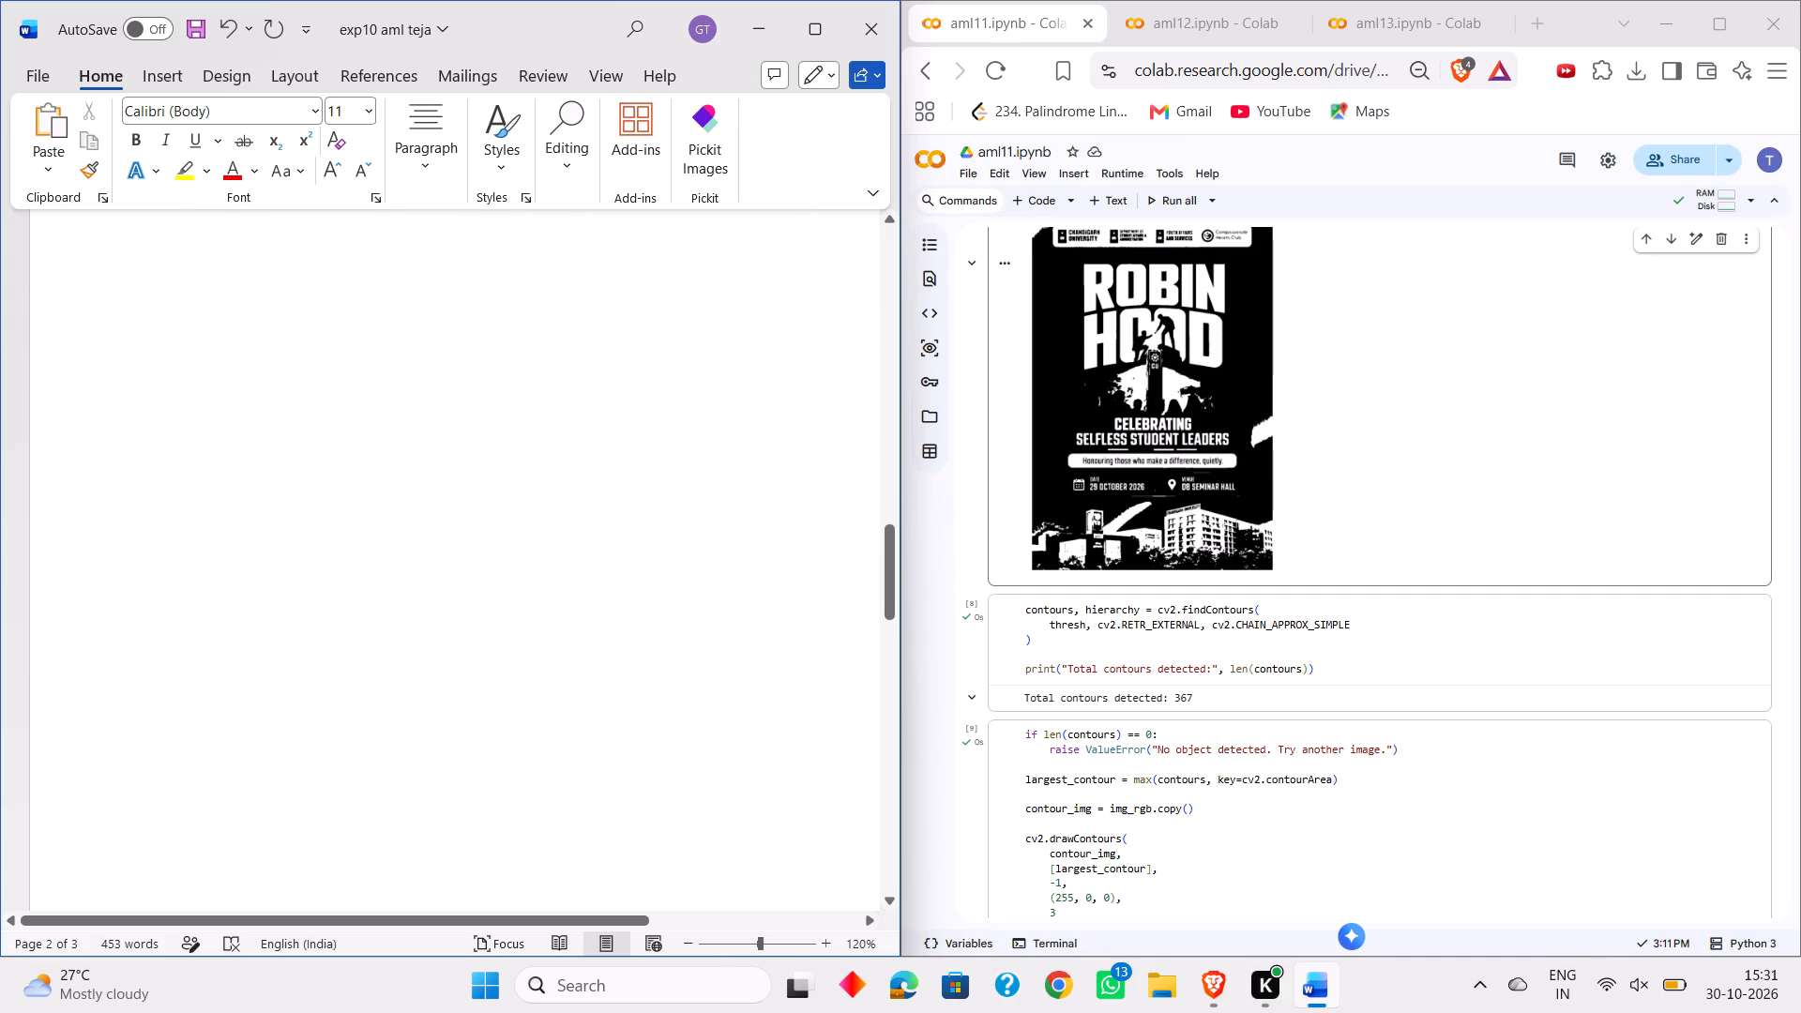
pyautogui.scroll(1, 405, 688)
pyautogui.scroll(10, 1236, 369)
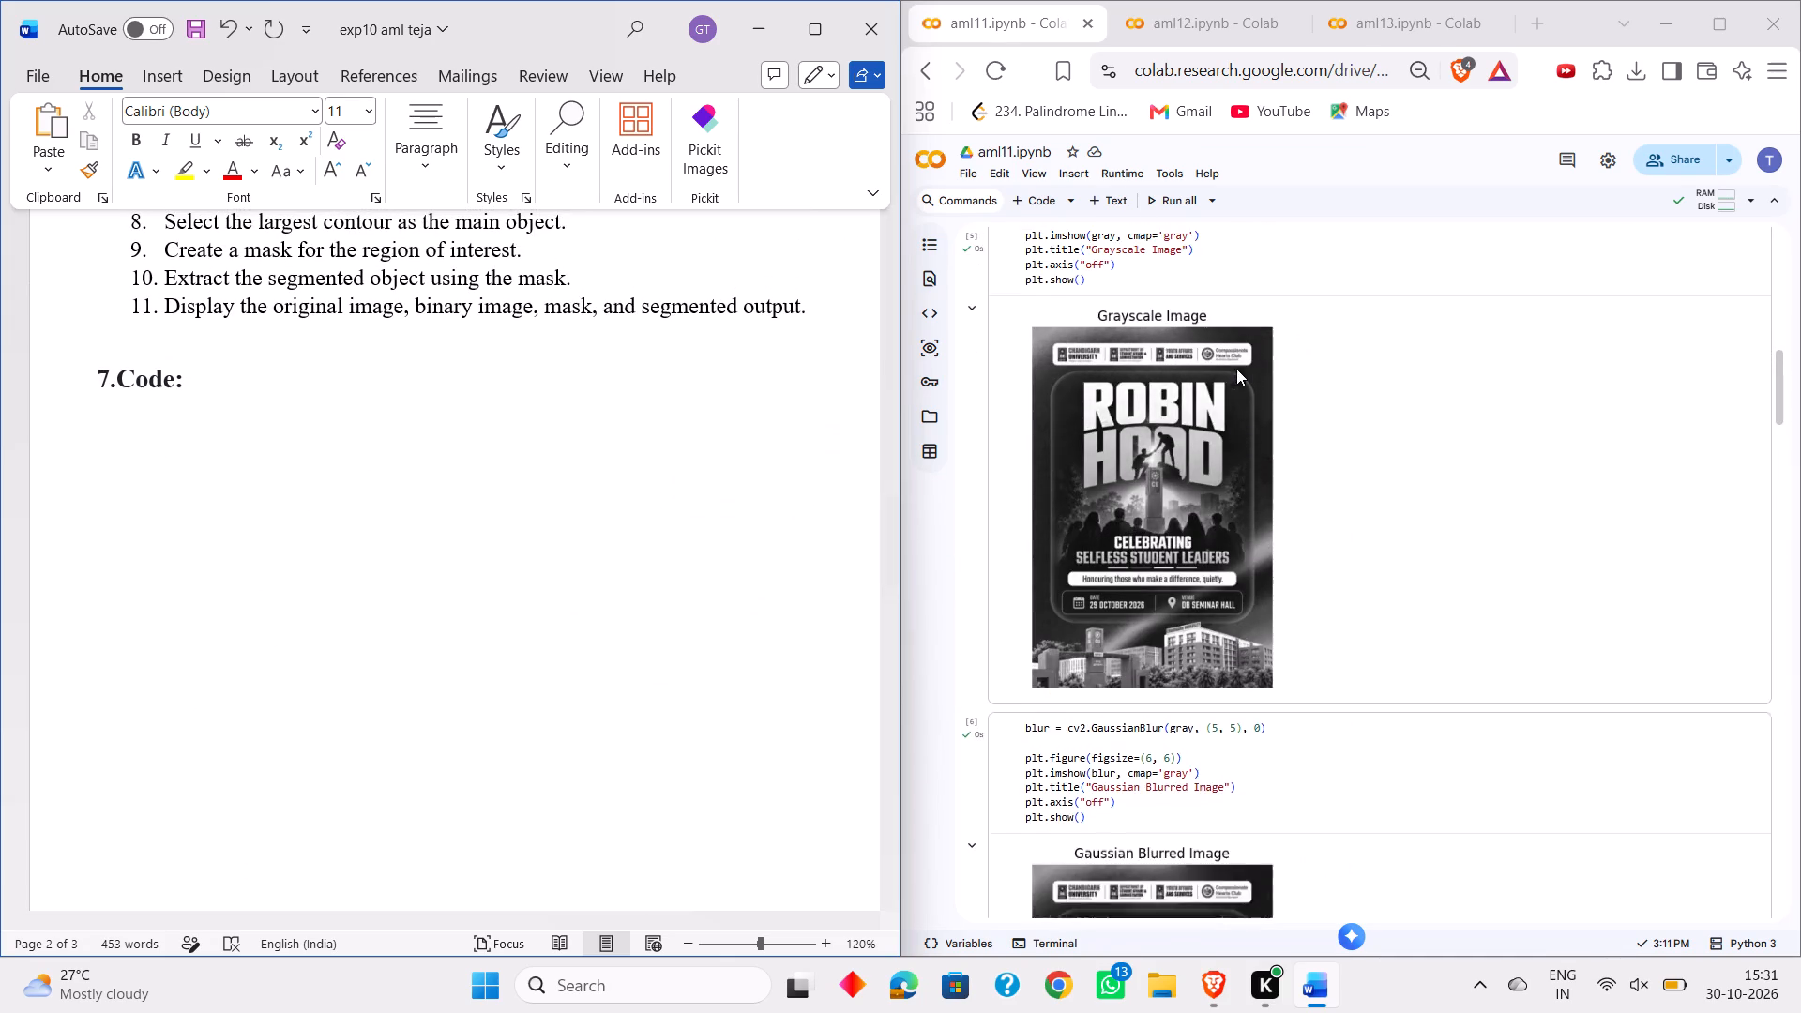
pyautogui.scroll(10, 1236, 369)
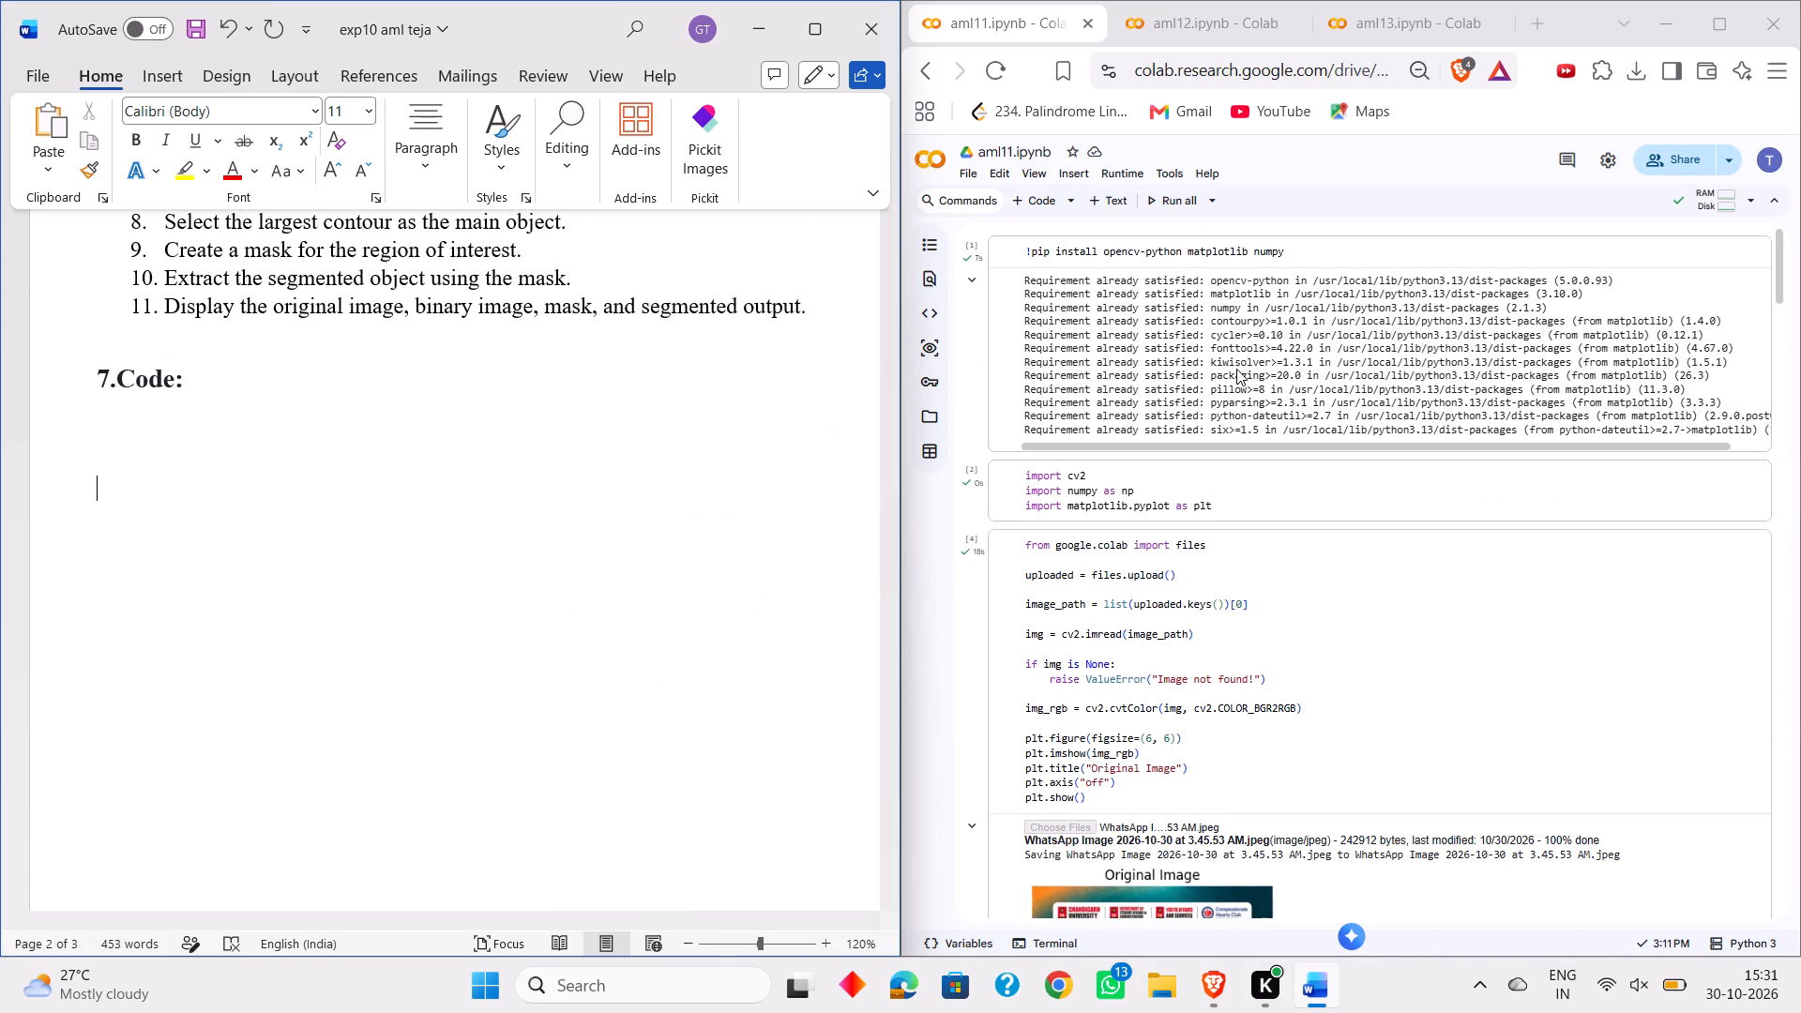
pyautogui.press('Print')
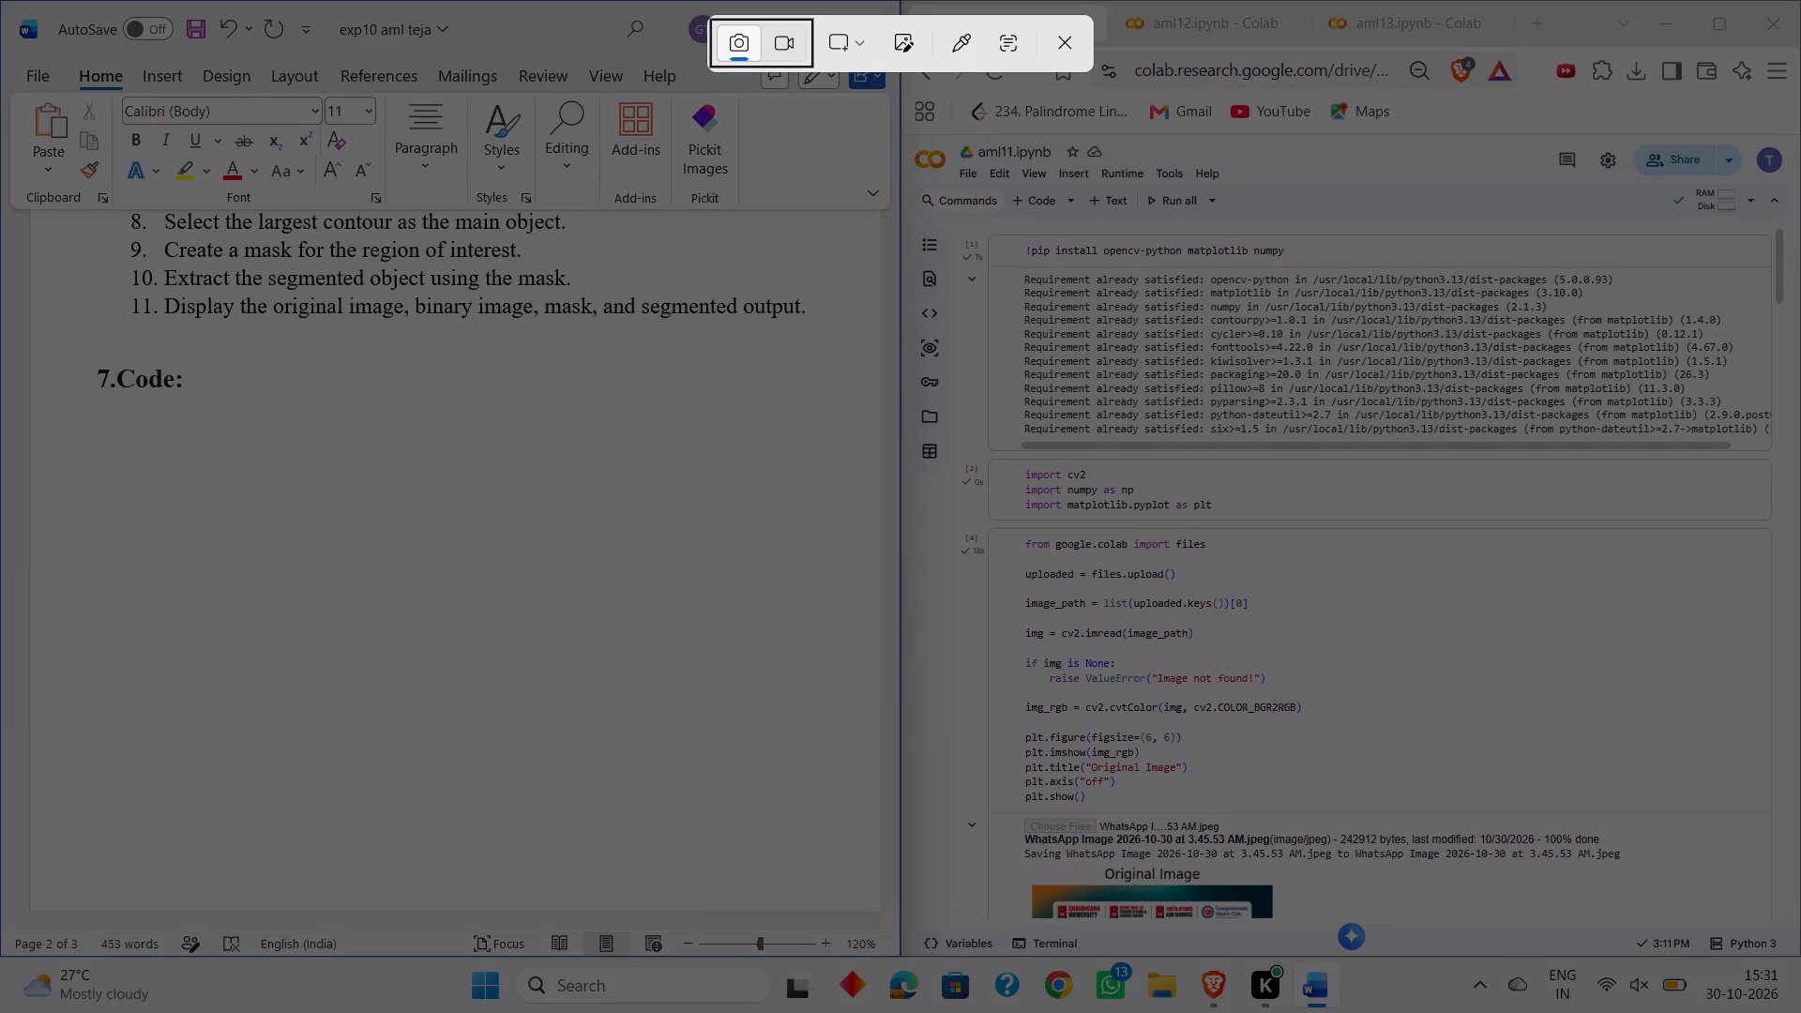
pyautogui.moveTo(943, 226); pyautogui.dragTo(1419, 923)
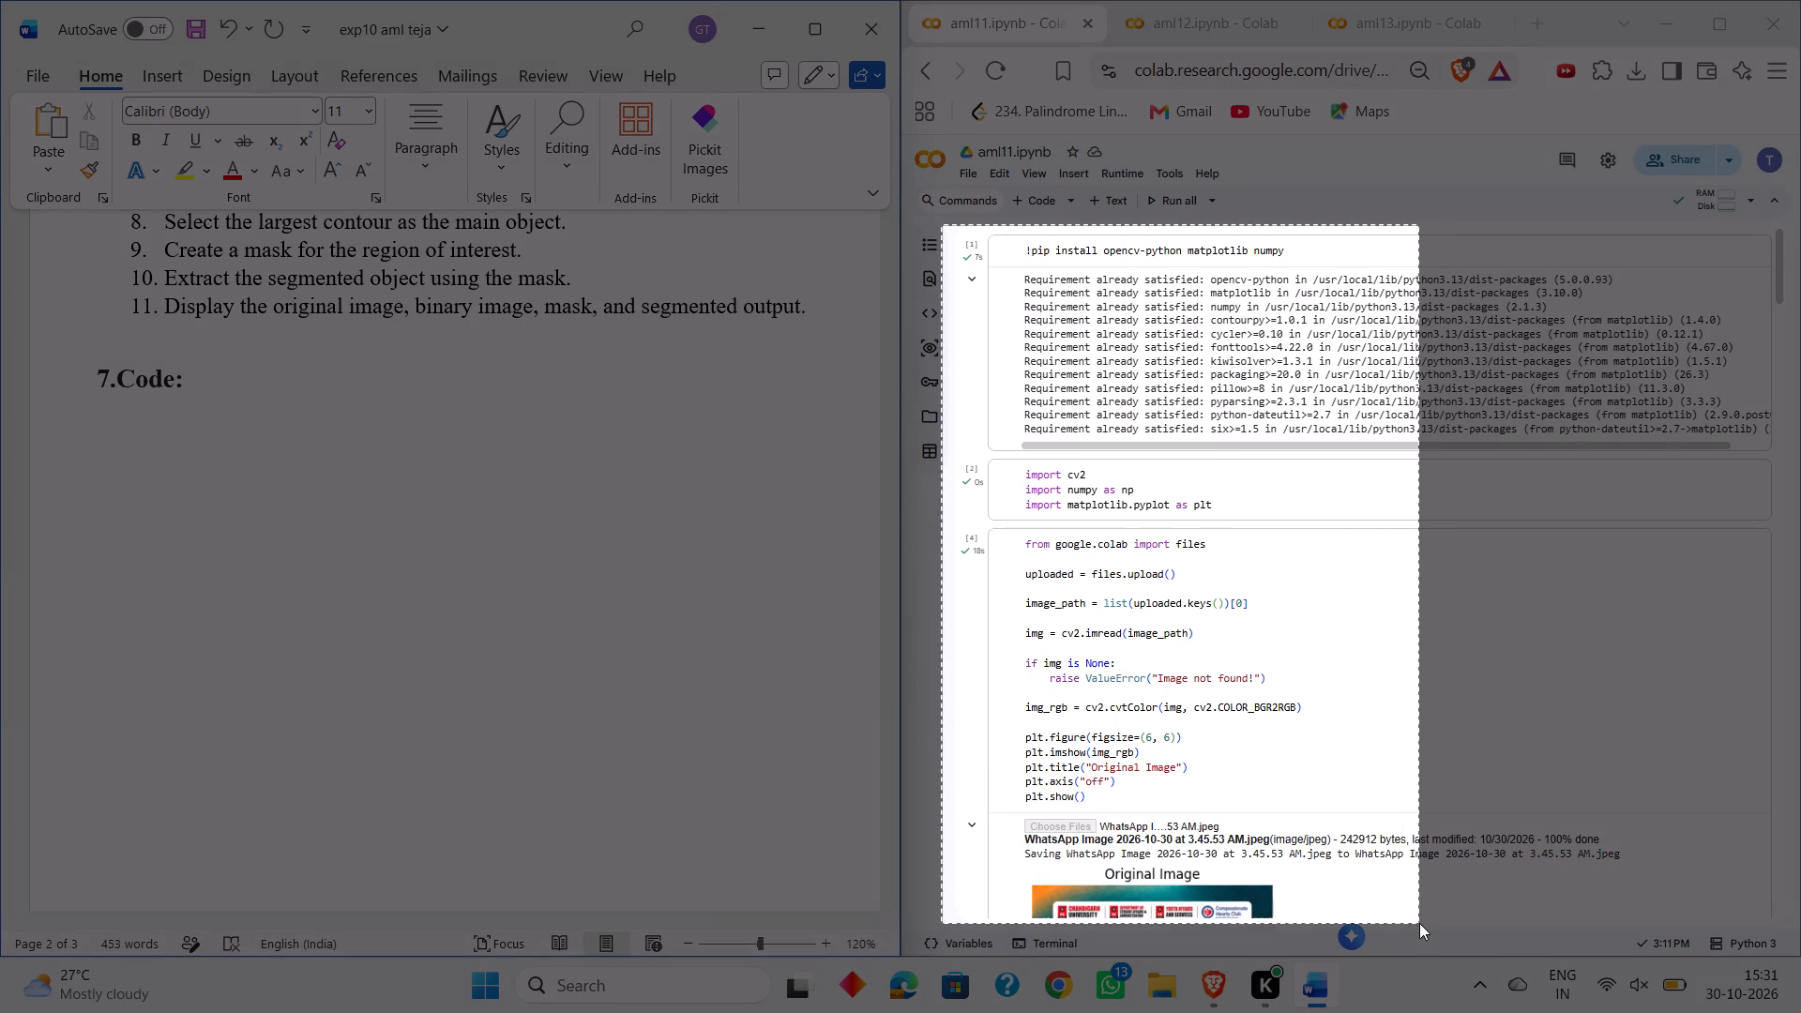
pyautogui.moveTo(1419, 923); pyautogui.dragTo(1363, 883)
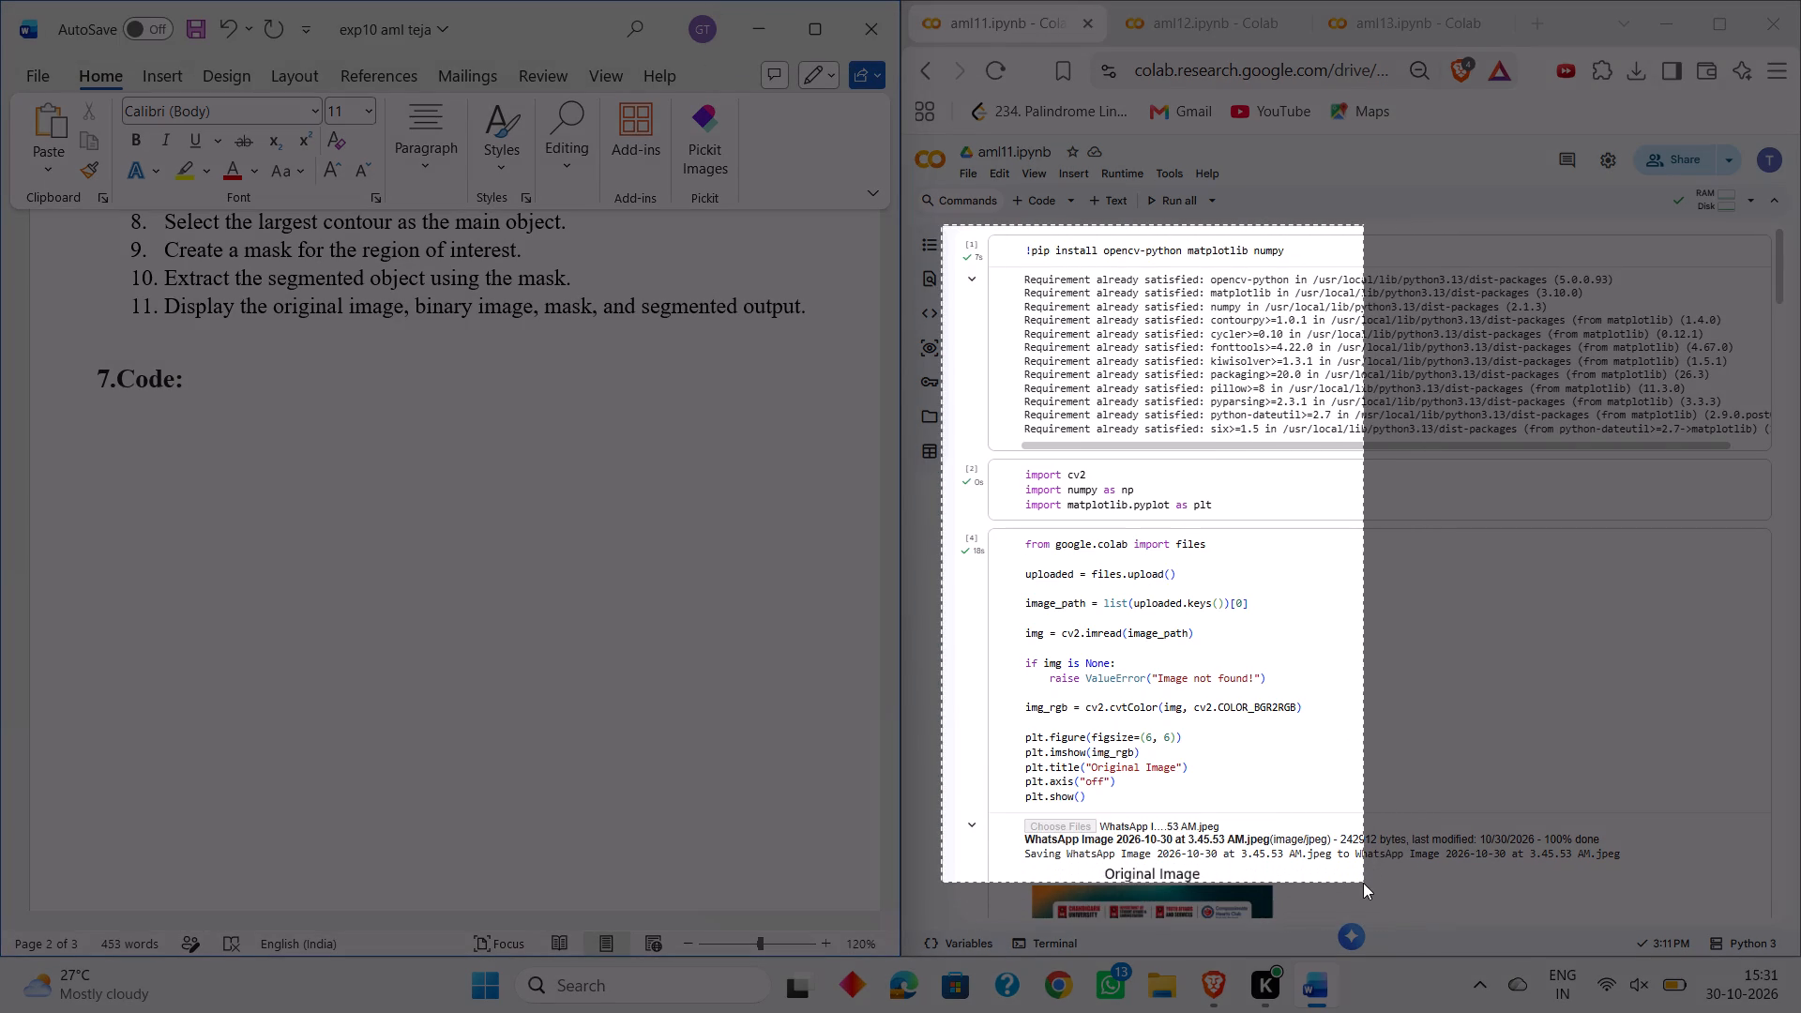
pyautogui.moveTo(1363, 883); pyautogui.dragTo(1349, 863)
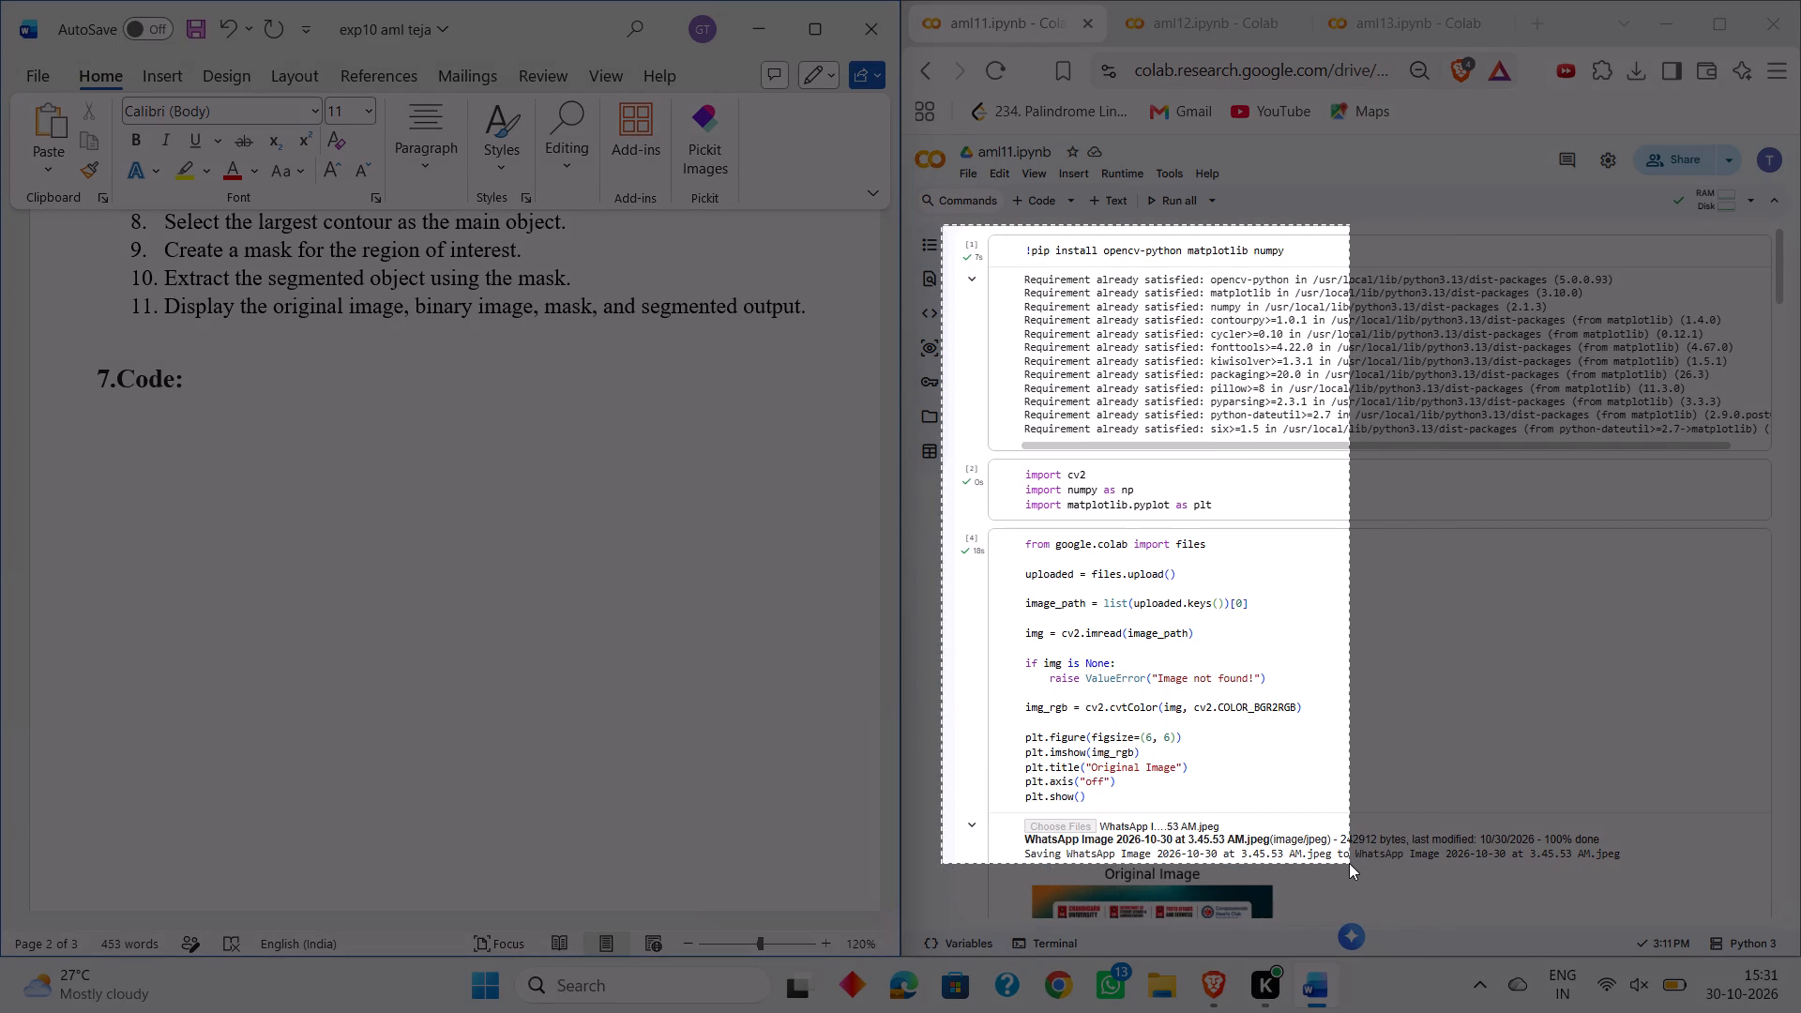
pyautogui.moveTo(1349, 863); pyautogui.dragTo(1737, 862)
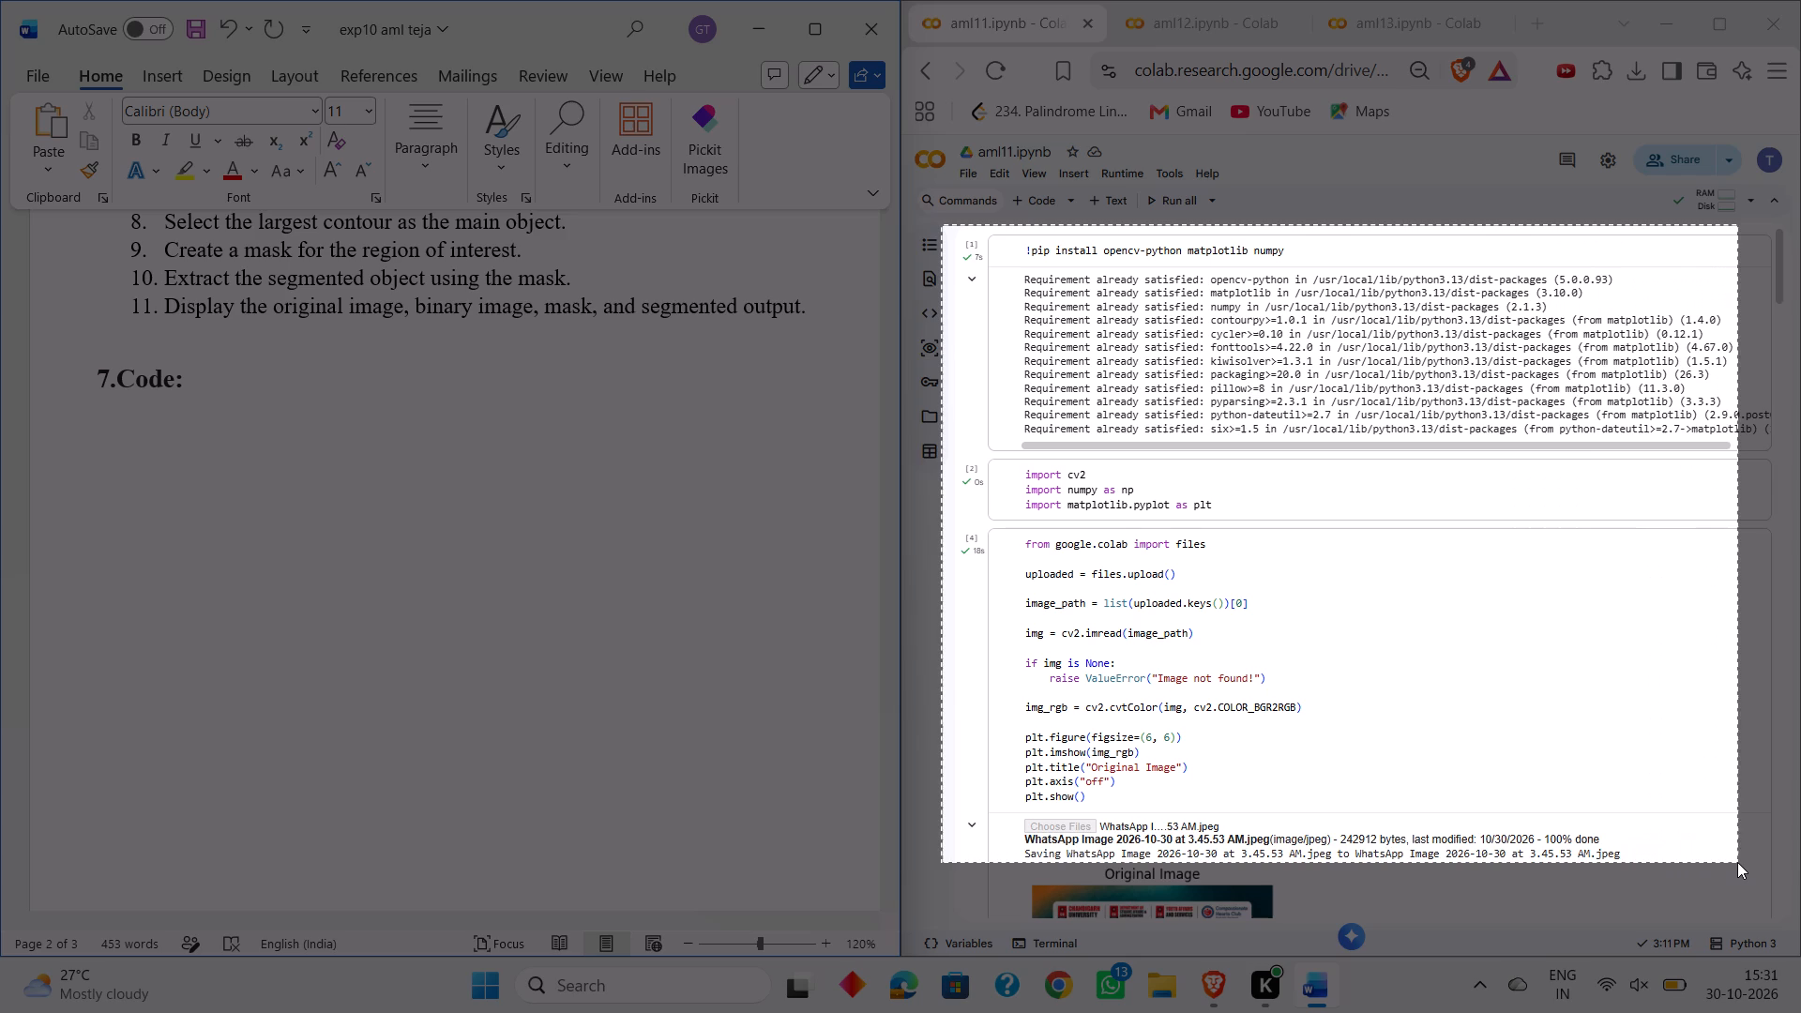
pyautogui.moveTo(1737, 862); pyautogui.dragTo(1784, 859)
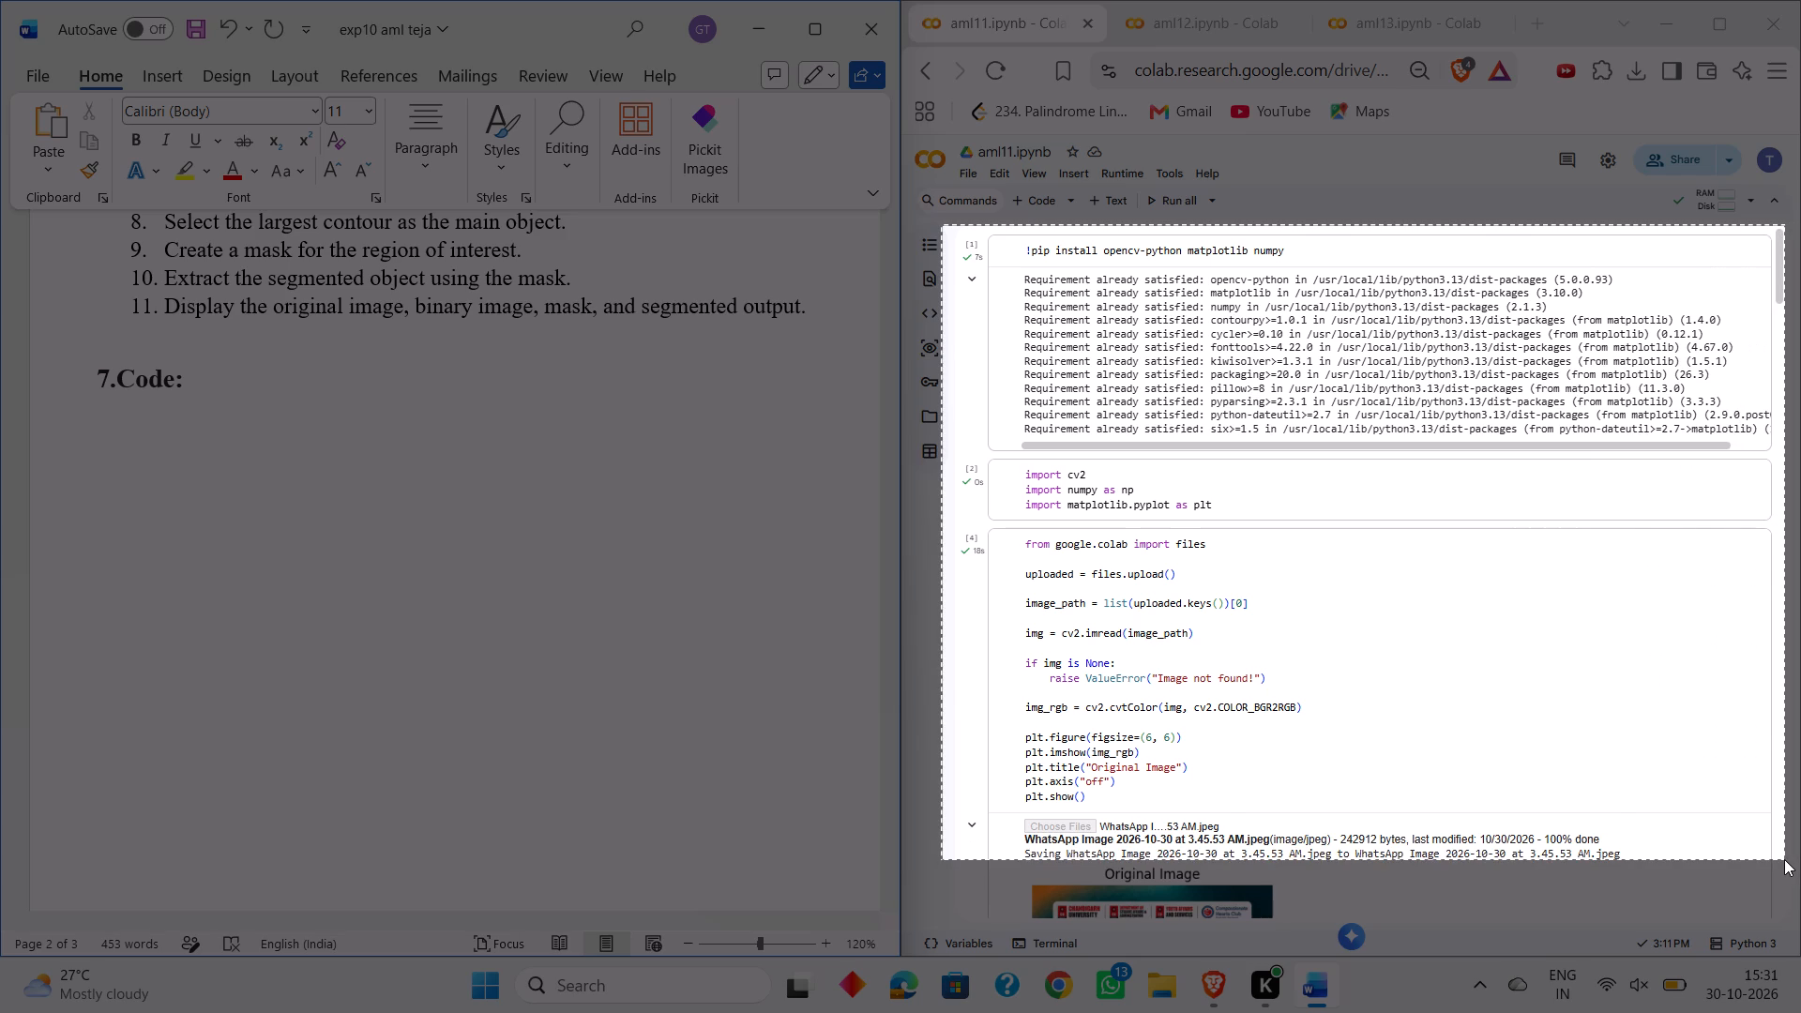
pyautogui.moveTo(1784, 859); pyautogui.dragTo(1782, 859)
pyautogui.moveTo(1782, 859); pyautogui.dragTo(1407, 870)
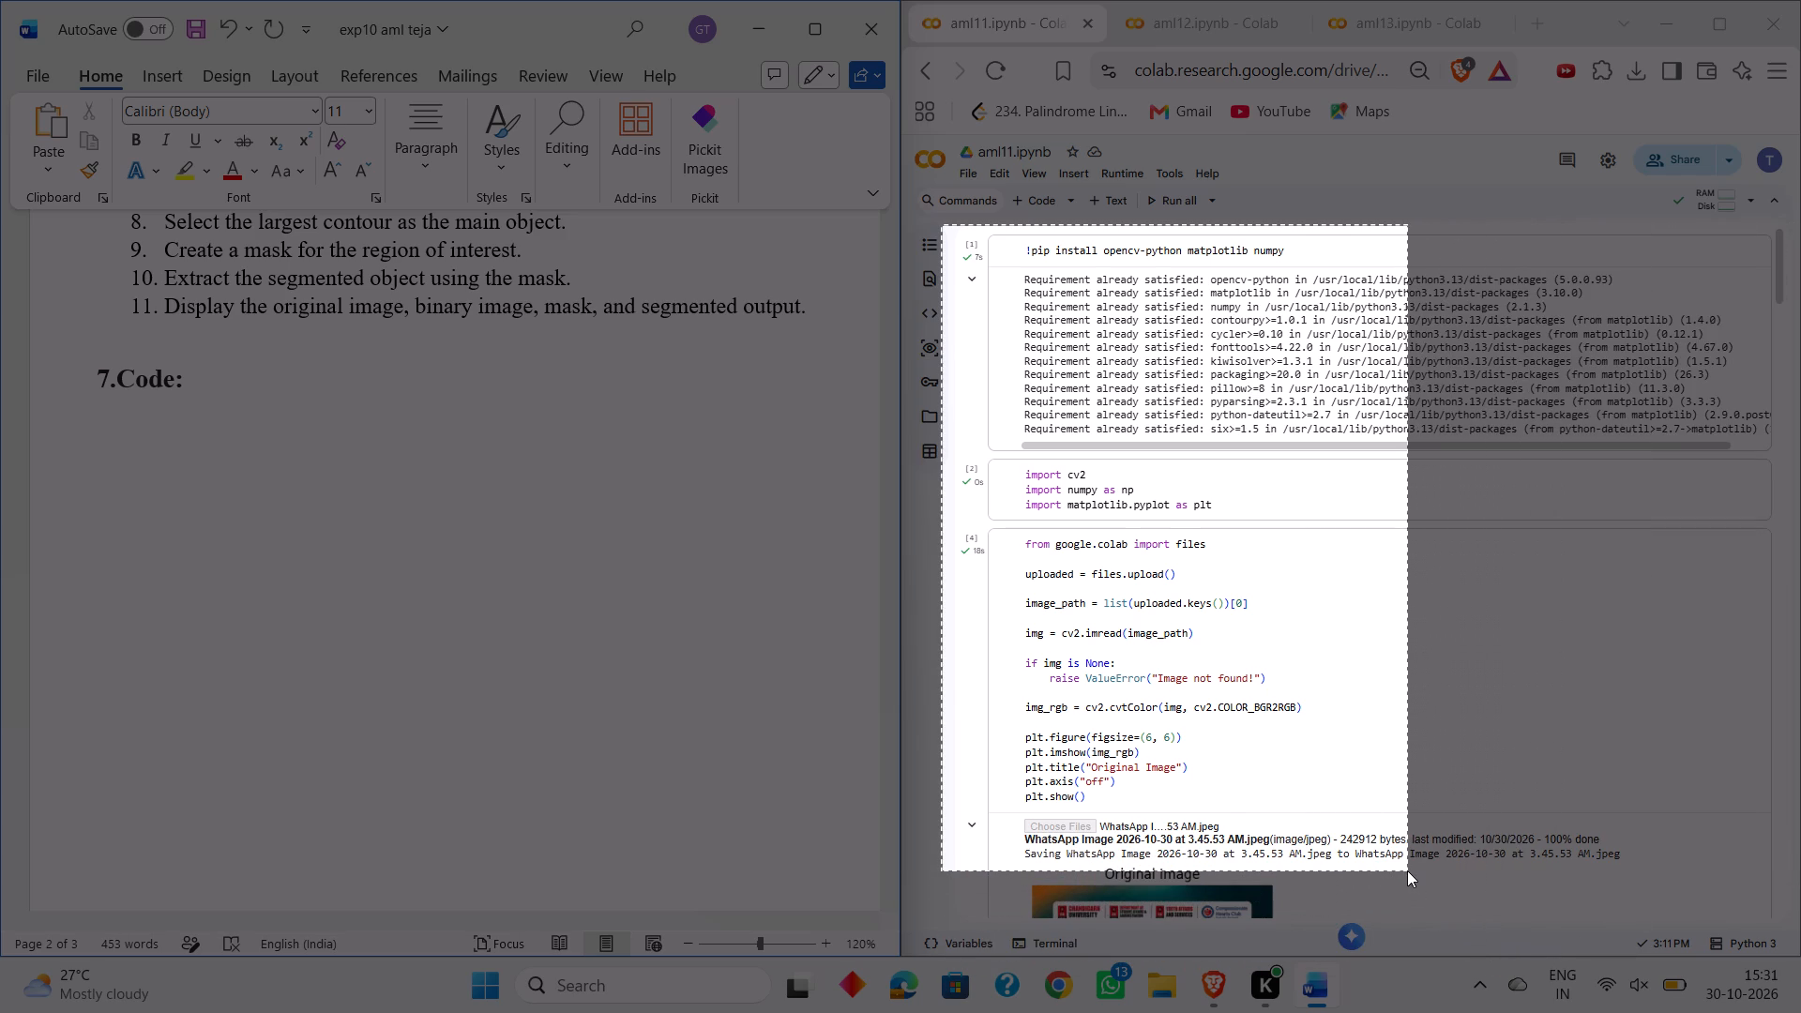
pyautogui.moveTo(1407, 870); pyautogui.dragTo(1368, 880)
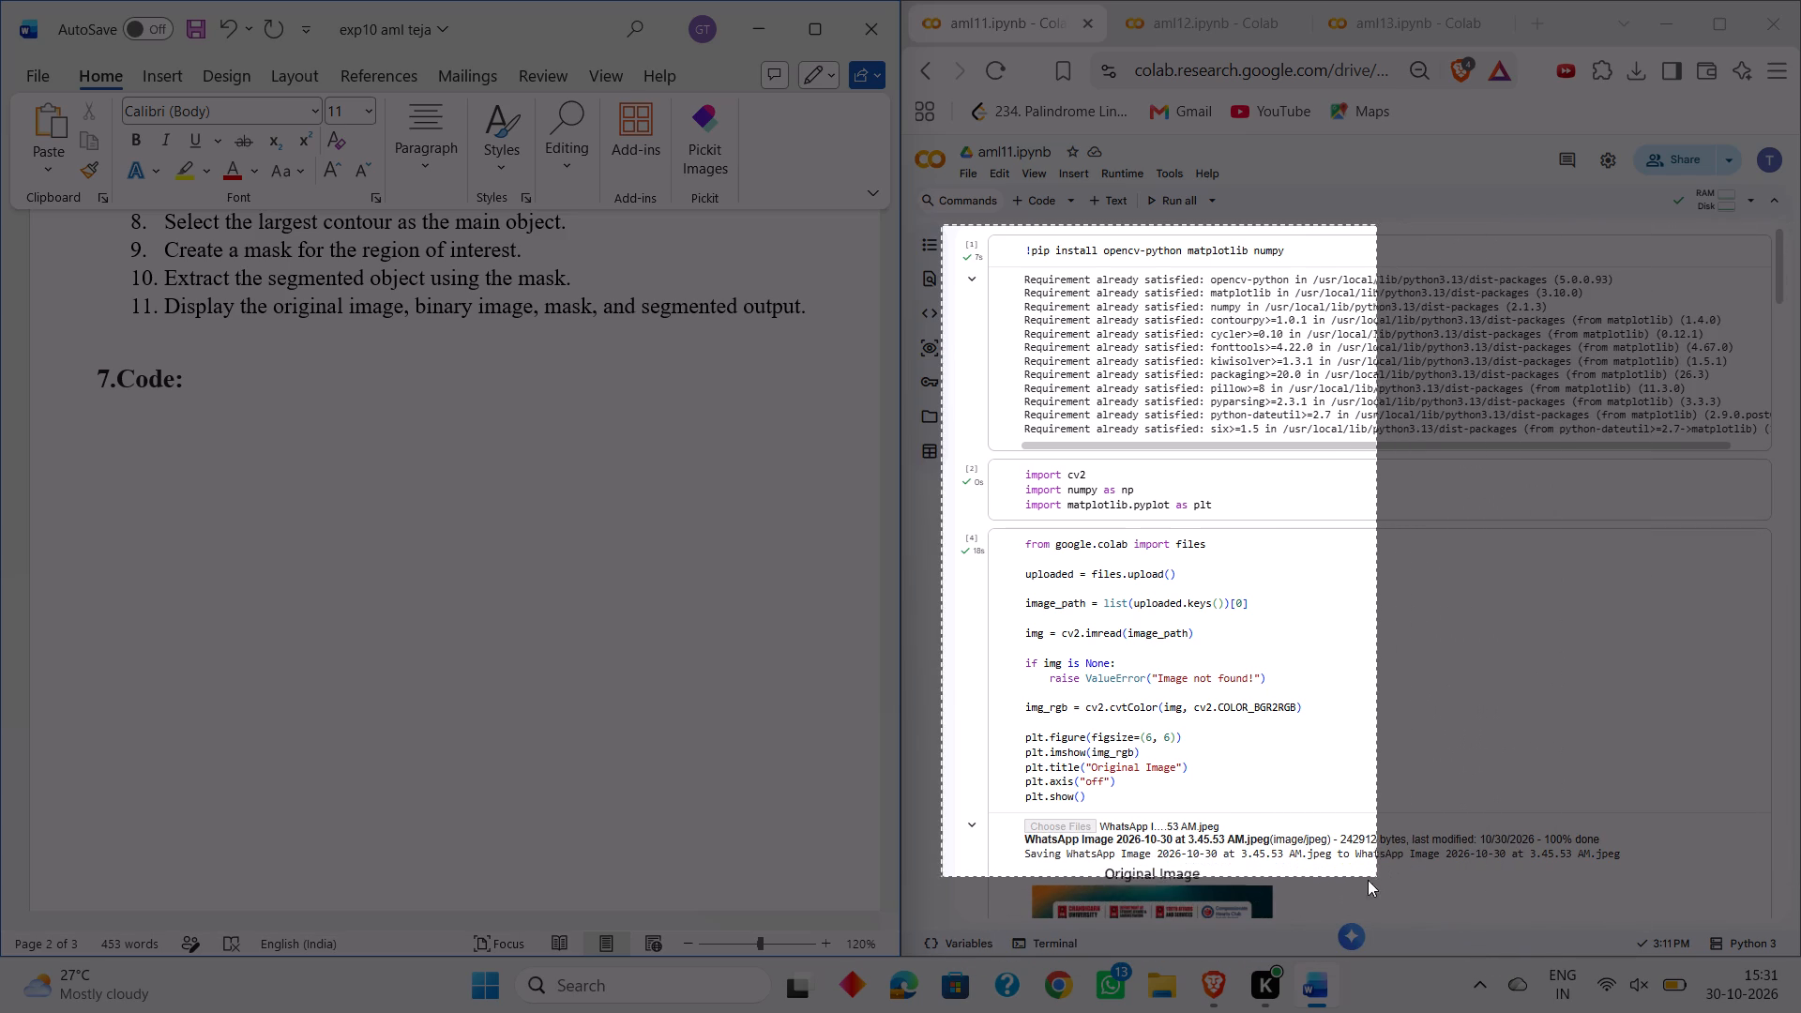
pyautogui.moveTo(1368, 880); pyautogui.dragTo(1322, 856)
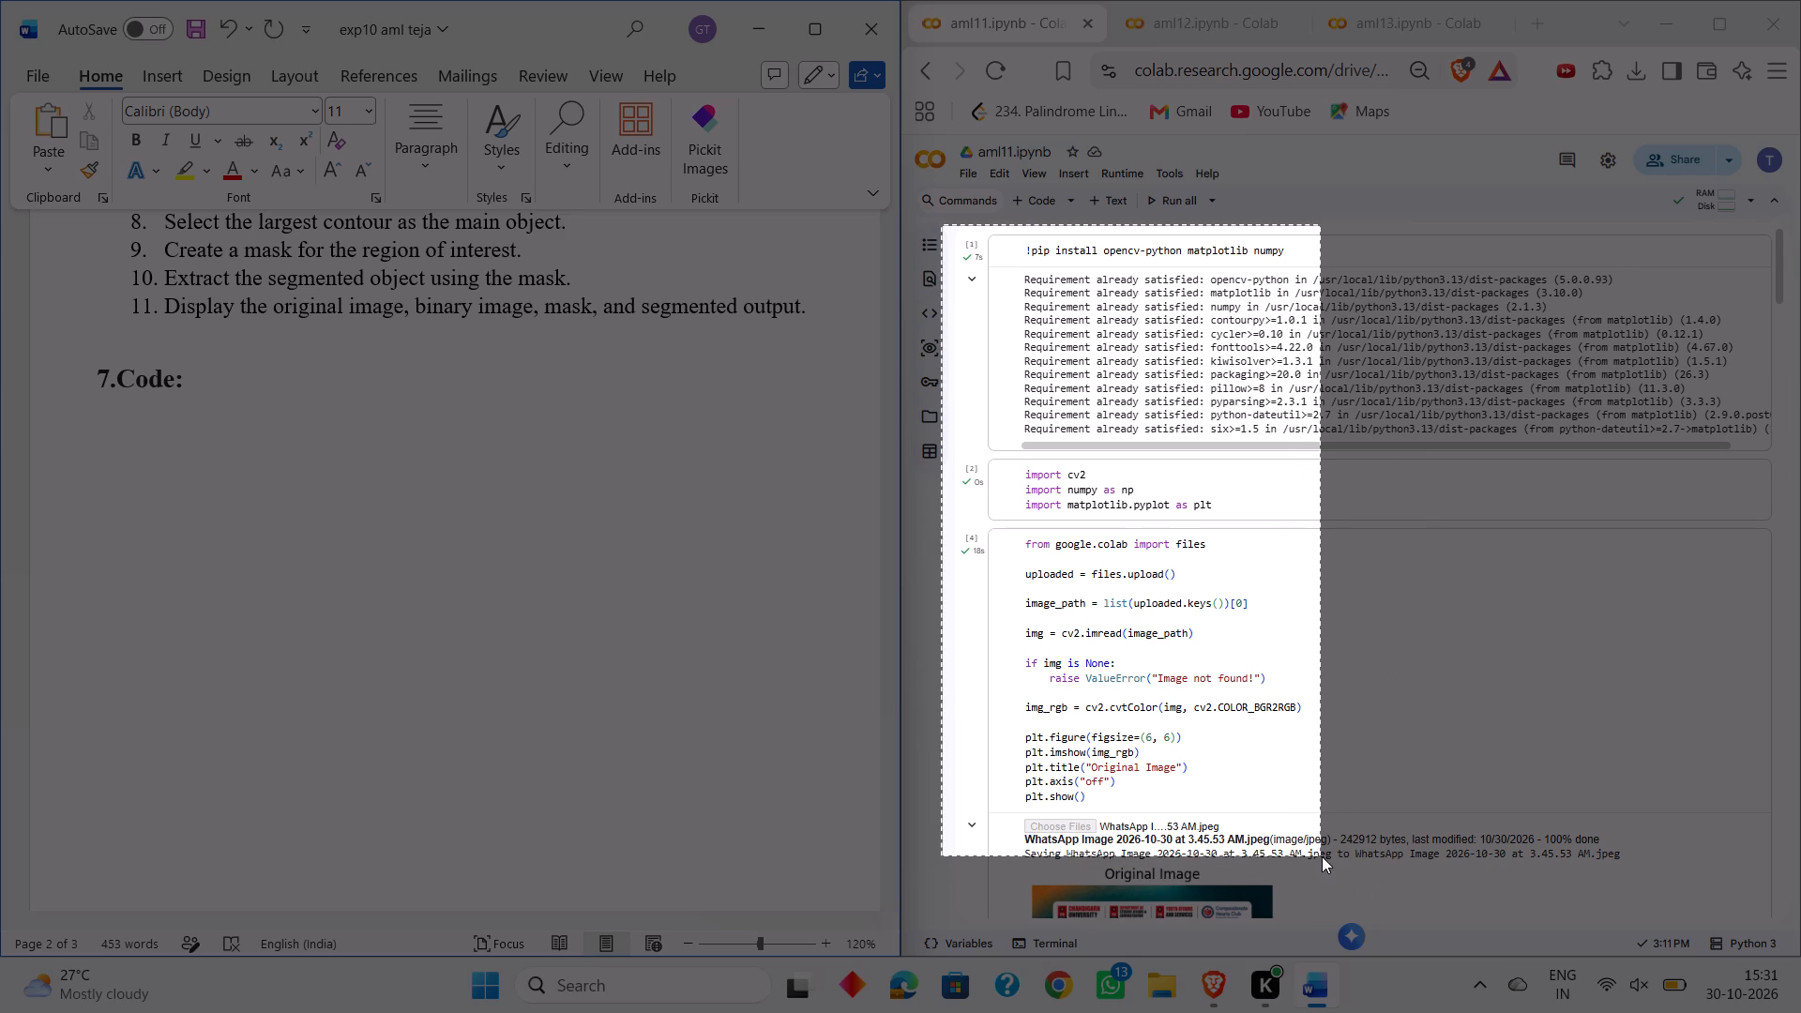
pyautogui.moveTo(1322, 856); pyautogui.dragTo(1332, 860)
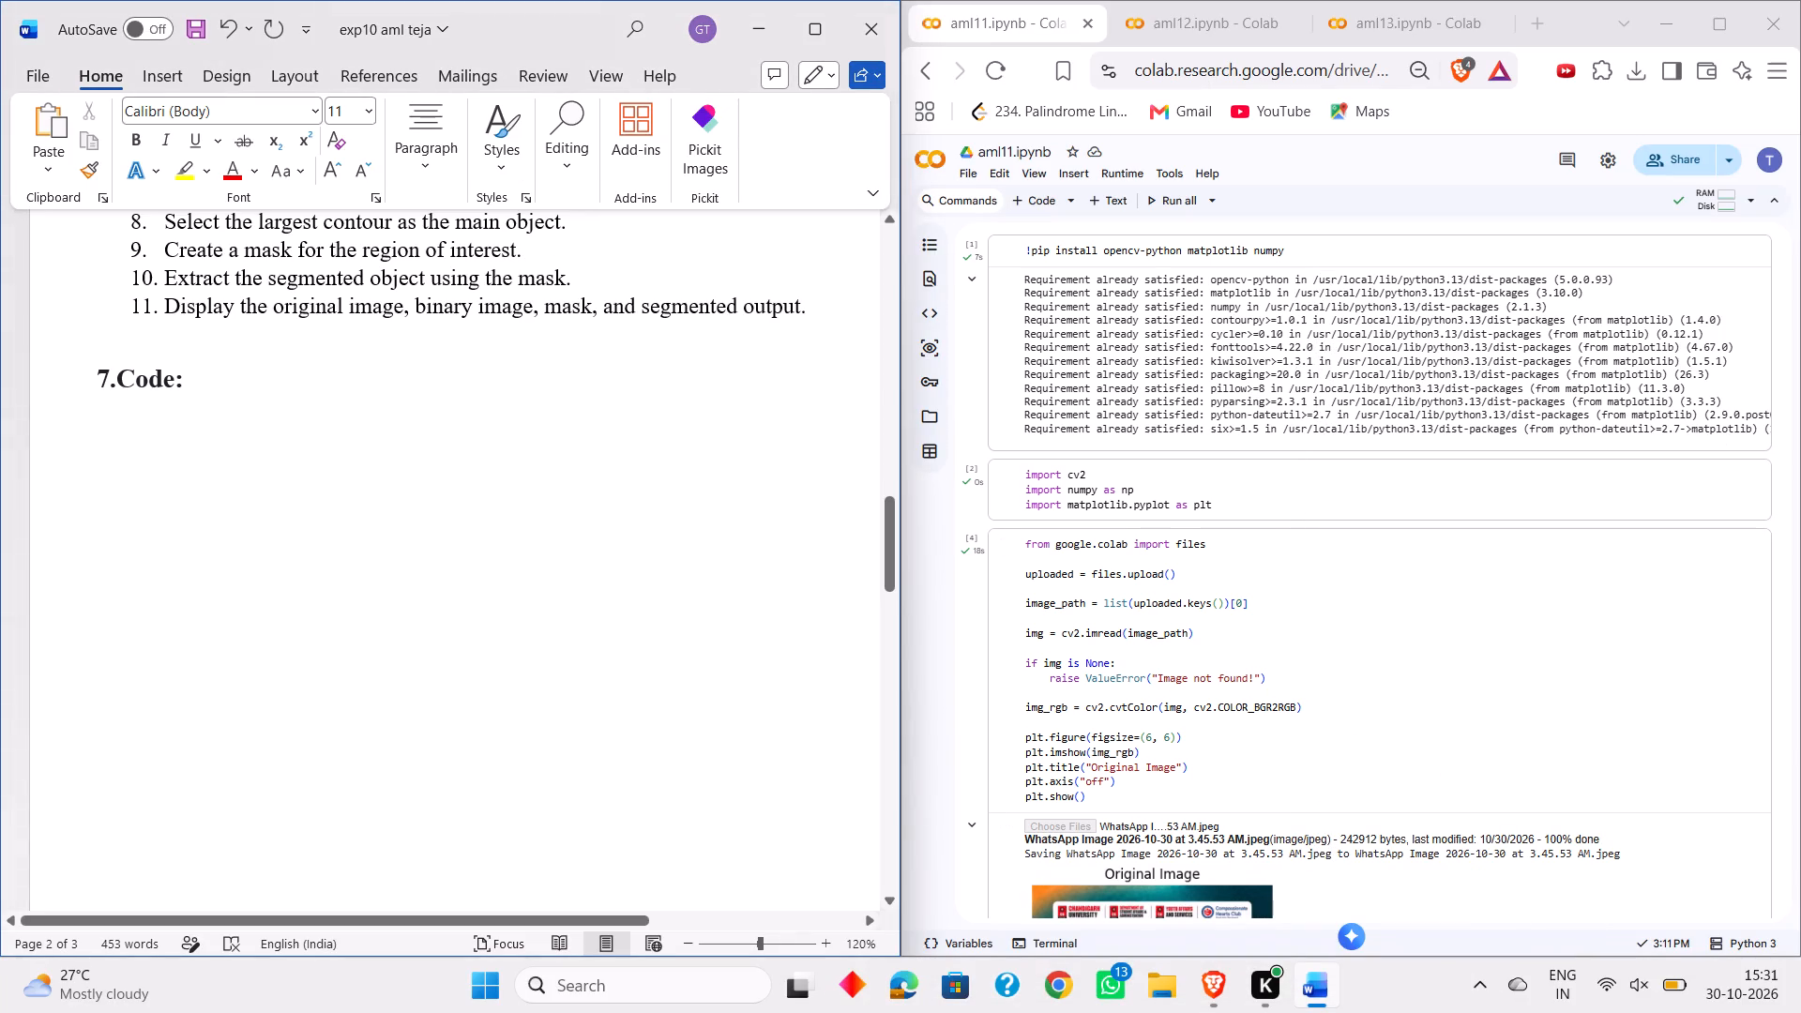
pyautogui.hotkey('ctrl', 'v')
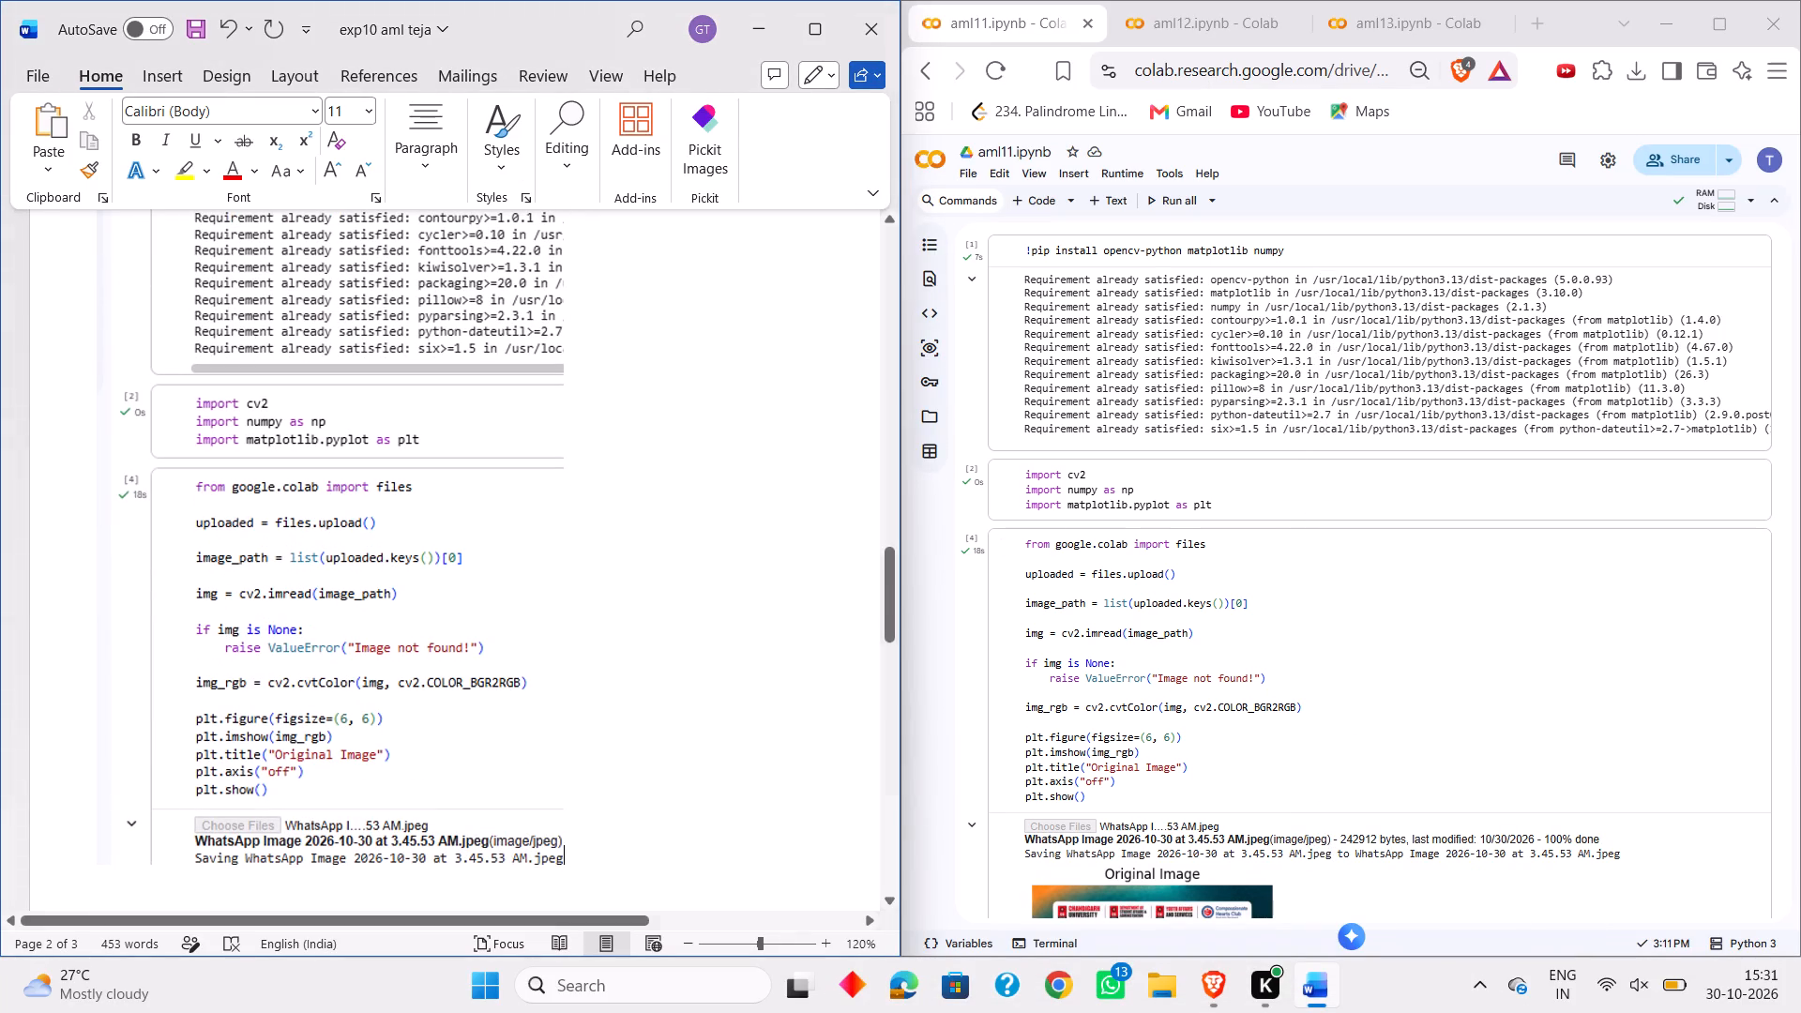
# Capture the Original Image output with the grayscale cell and its output from aml11.ipynb, and paste it beside the first code screenshot.
pyautogui.scroll(-4, 1047, 684)
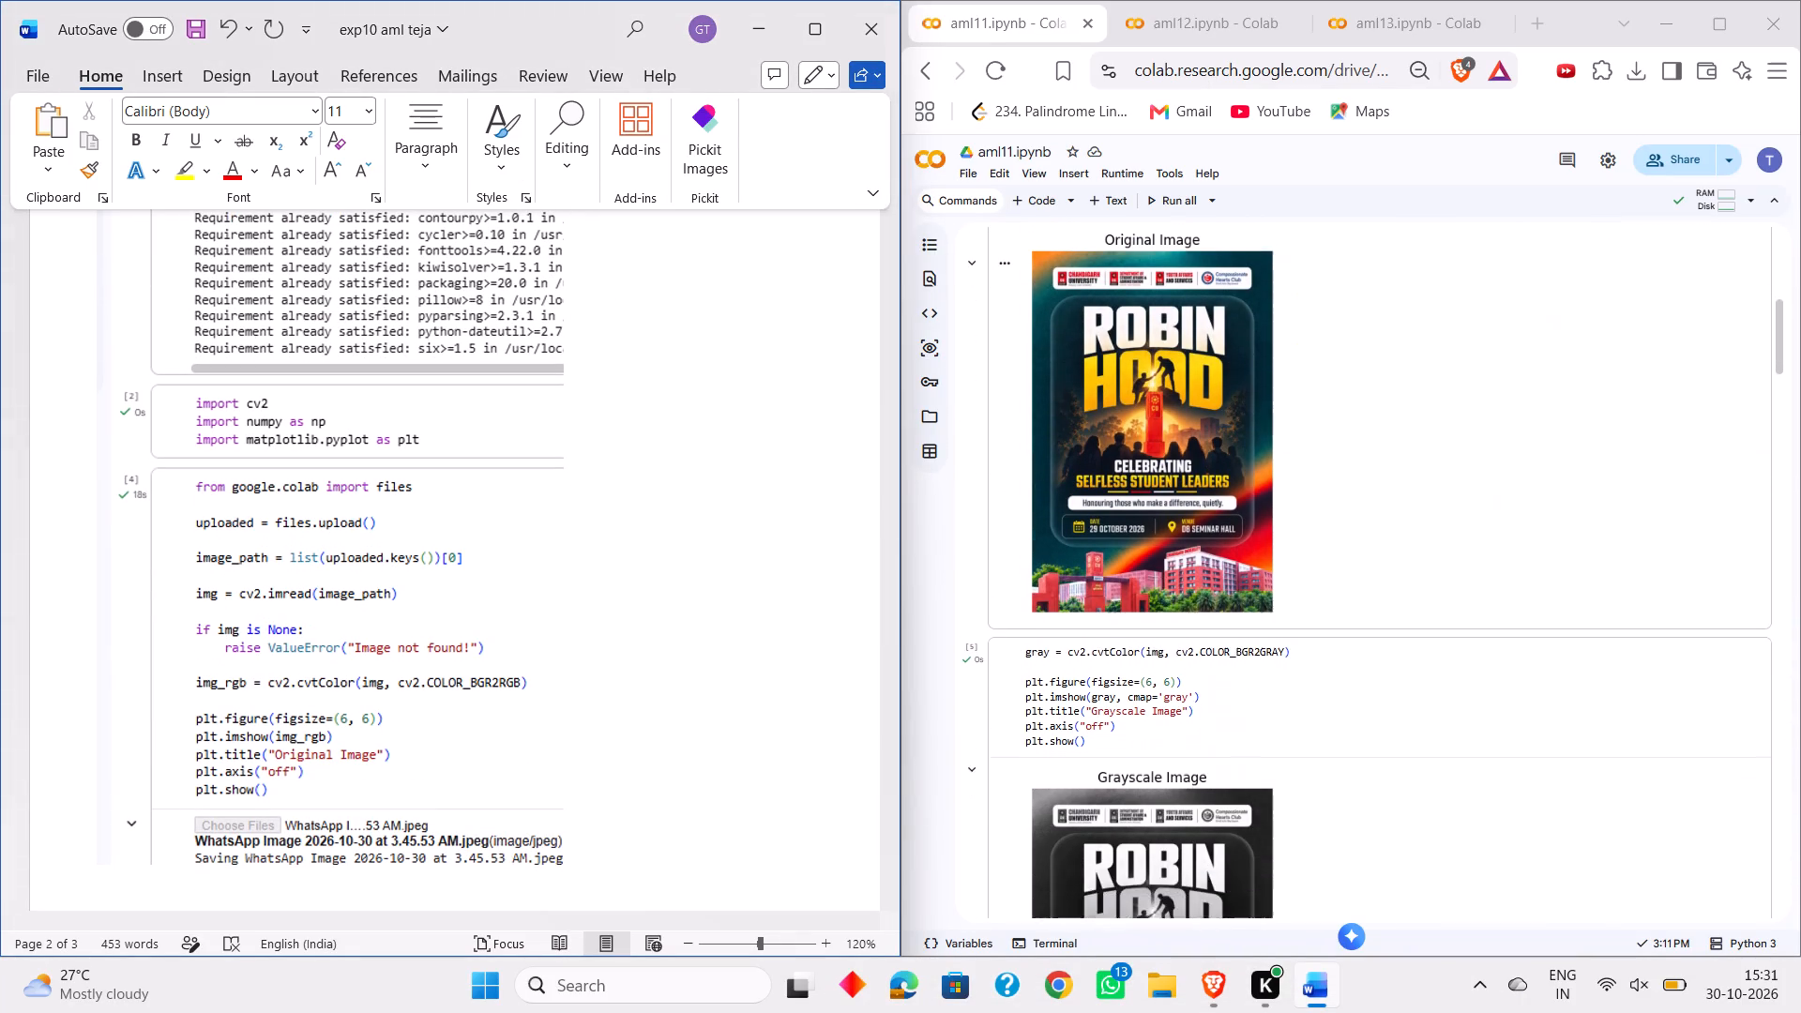
pyautogui.scroll(-1, 1047, 684)
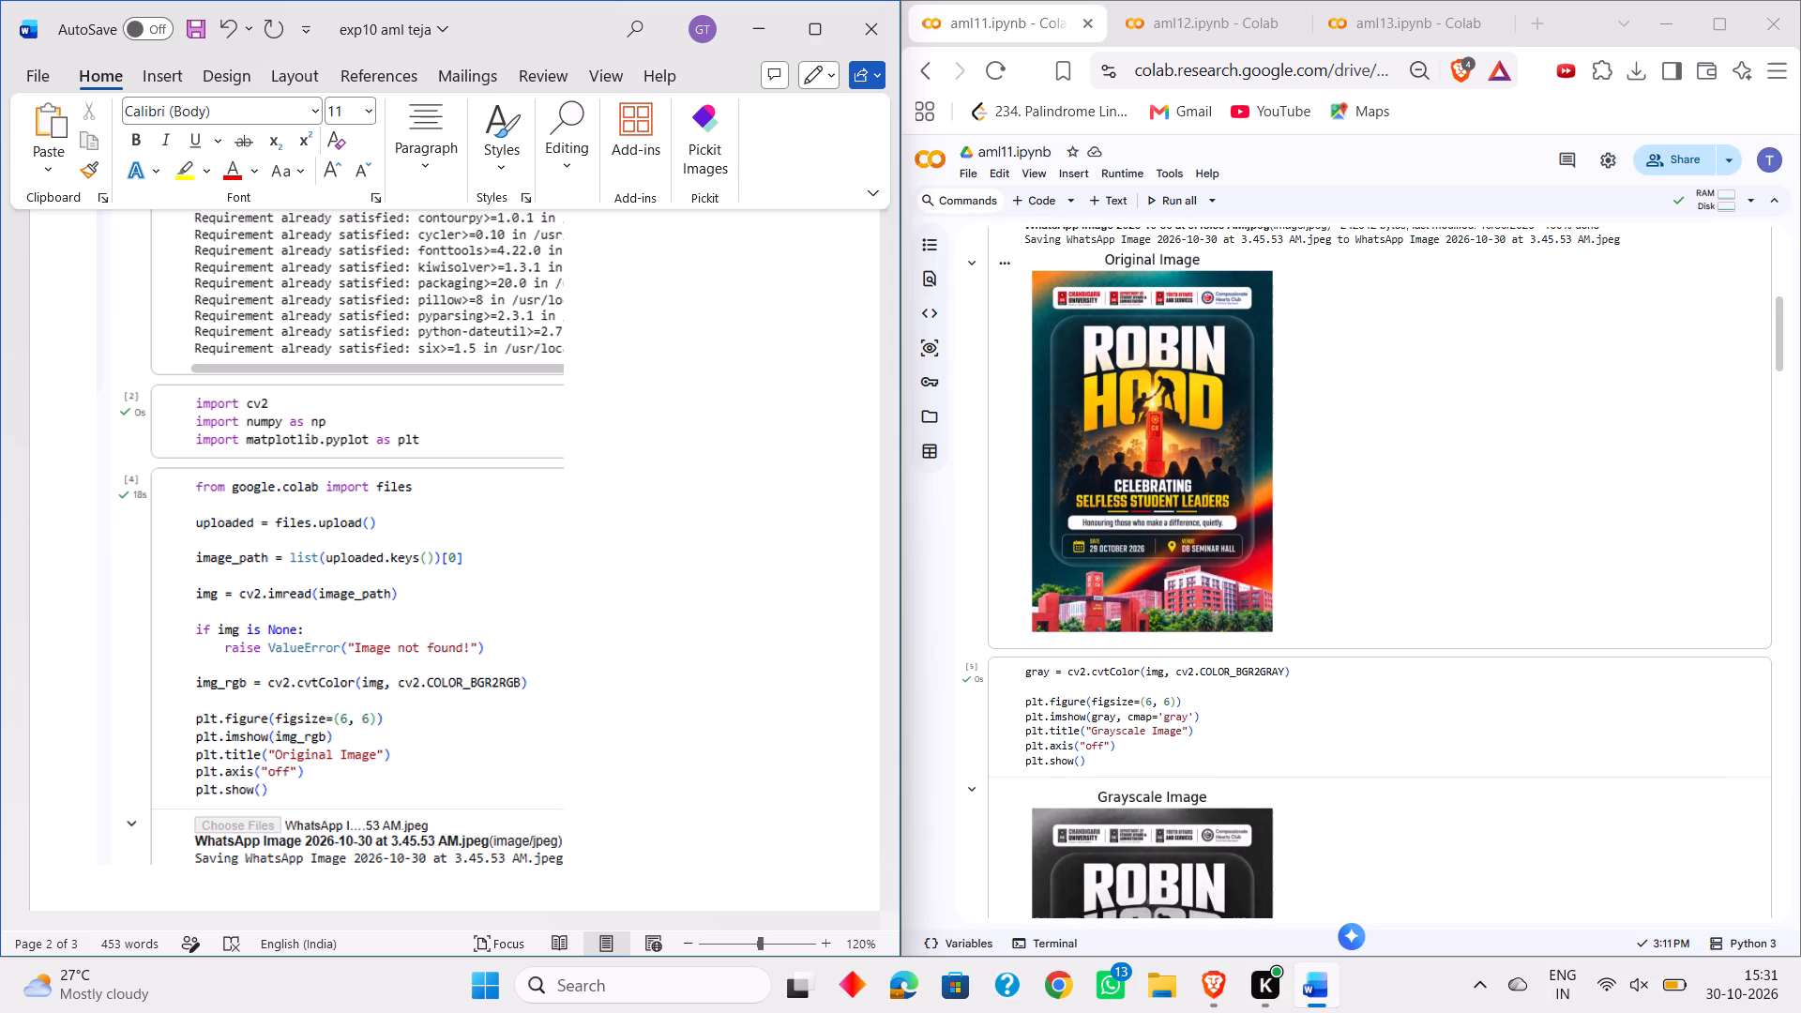
pyautogui.hotkey('ctrl', '-')
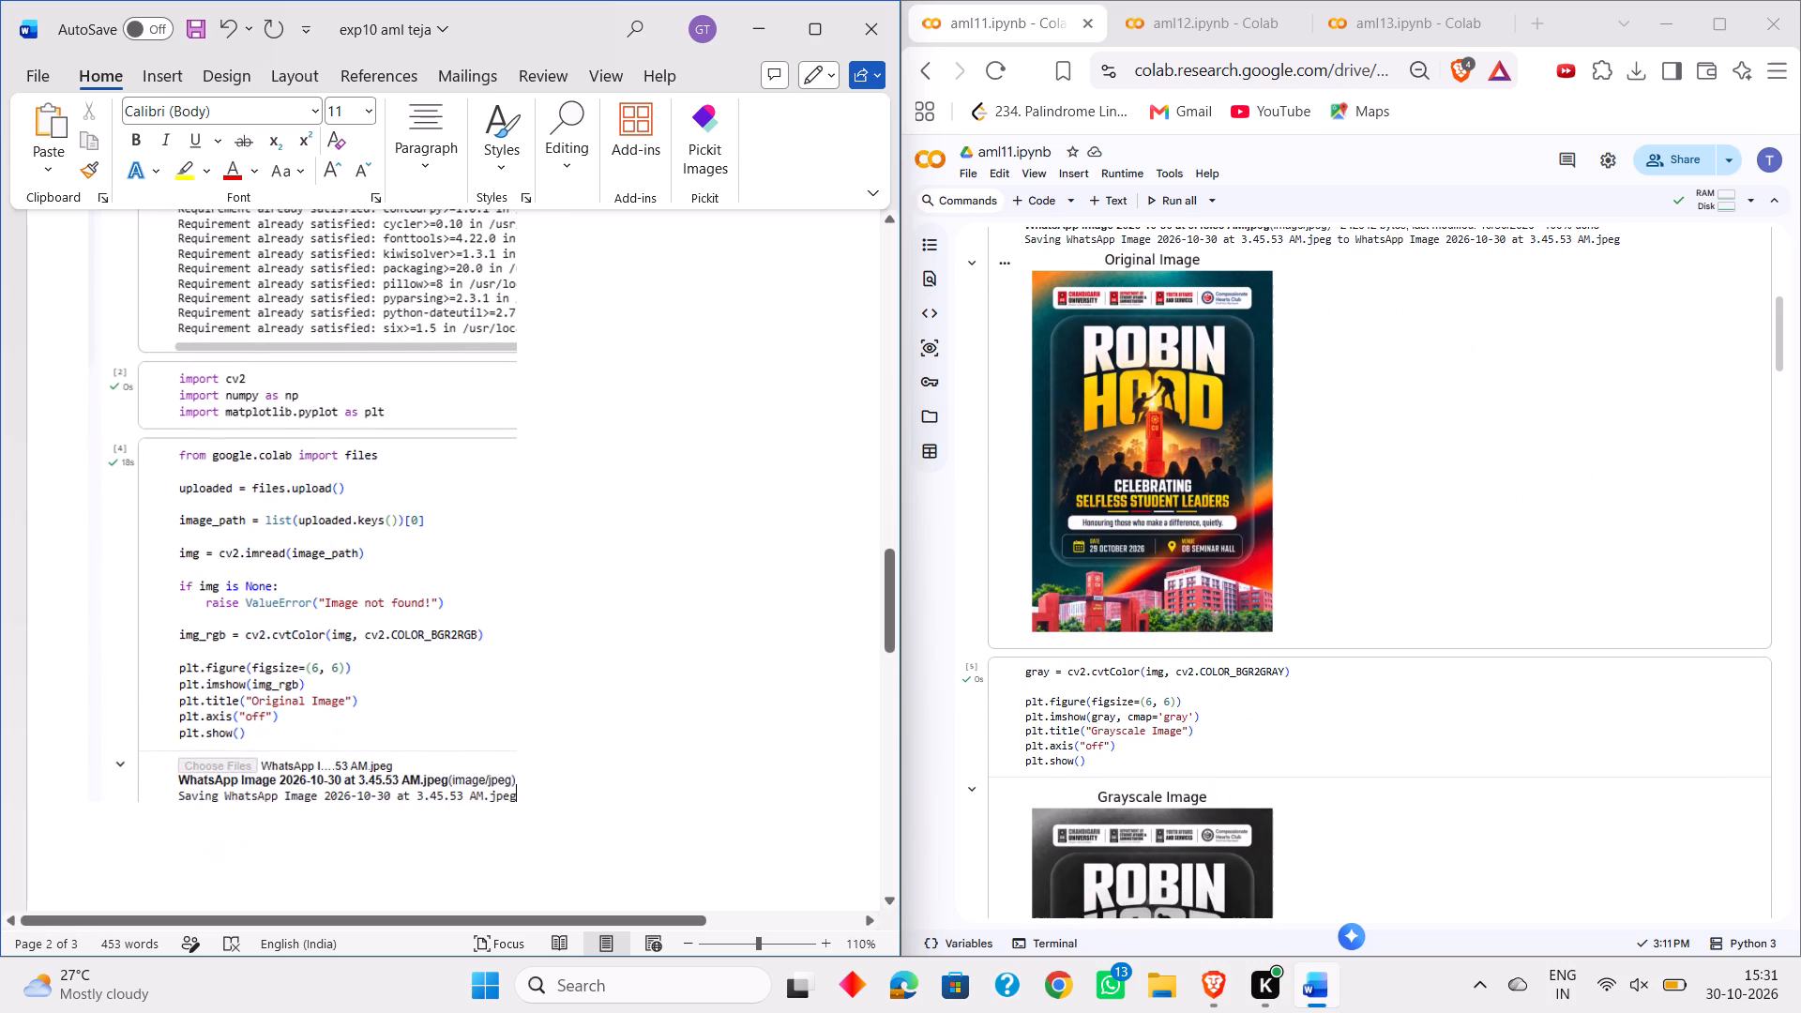
pyautogui.hotkey('ctrl', '-')
pyautogui.click(1628, 569)
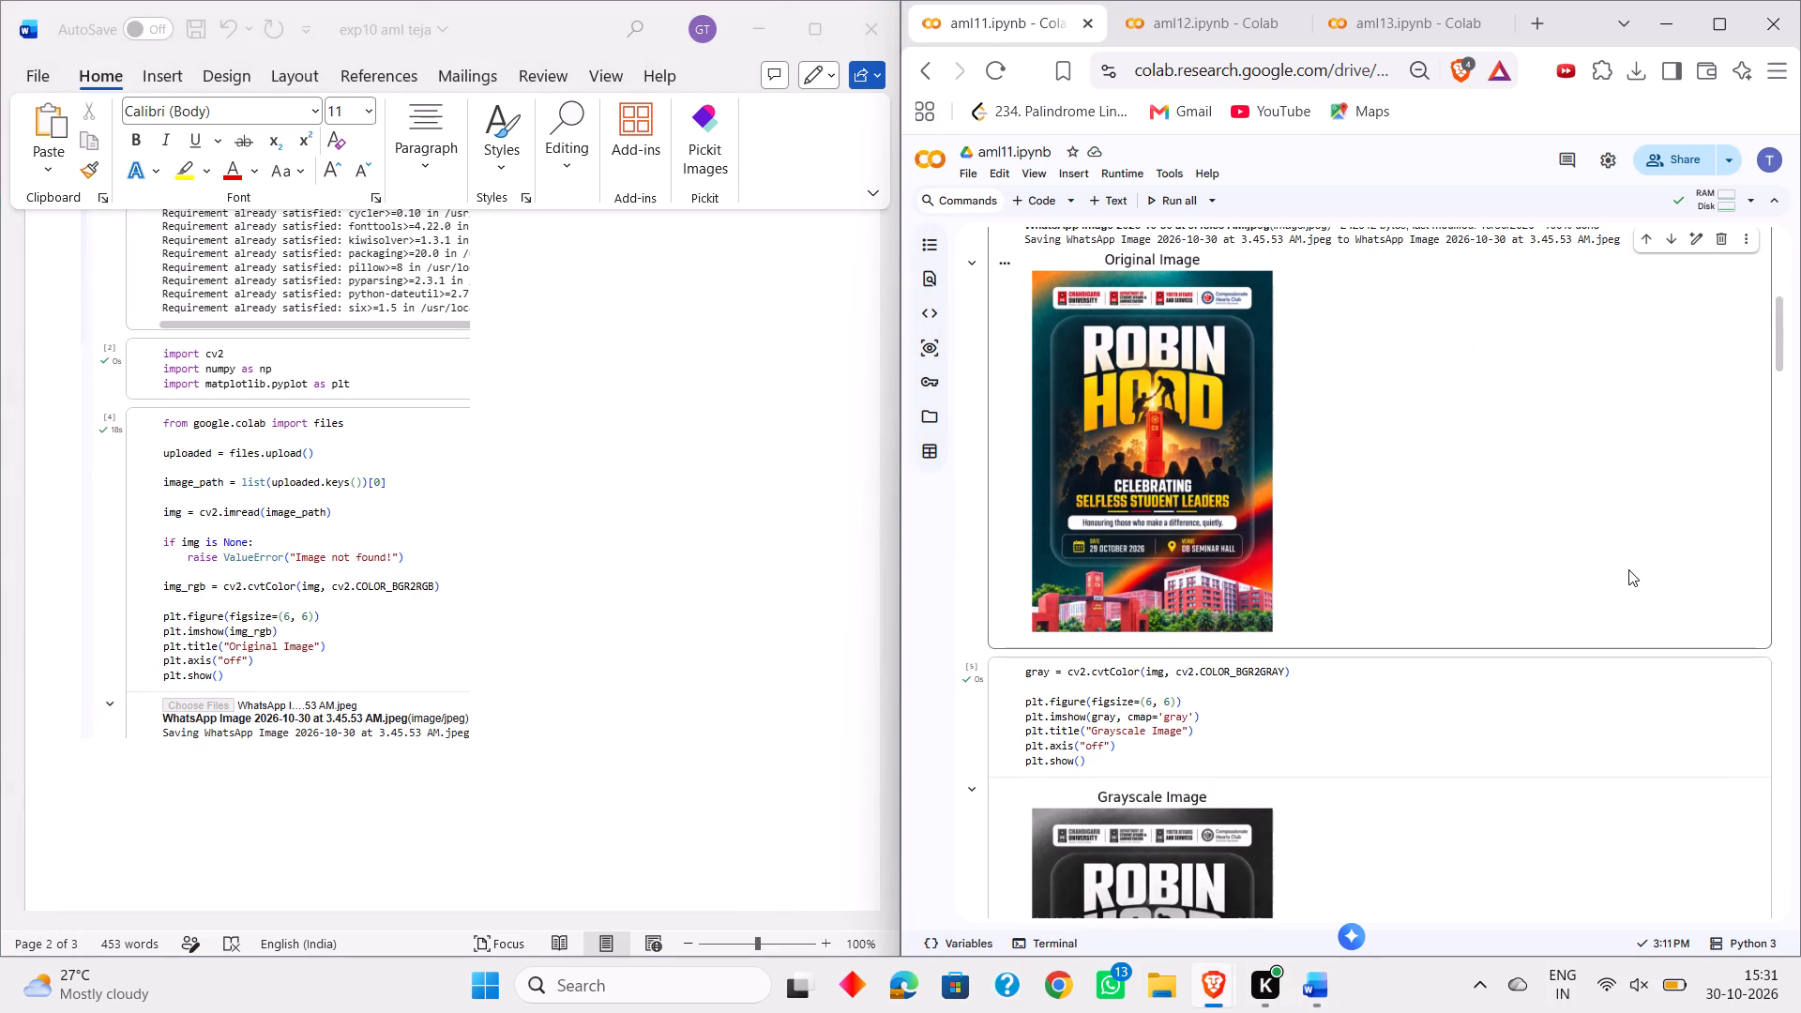
pyautogui.hotkey('ctrl', '-')
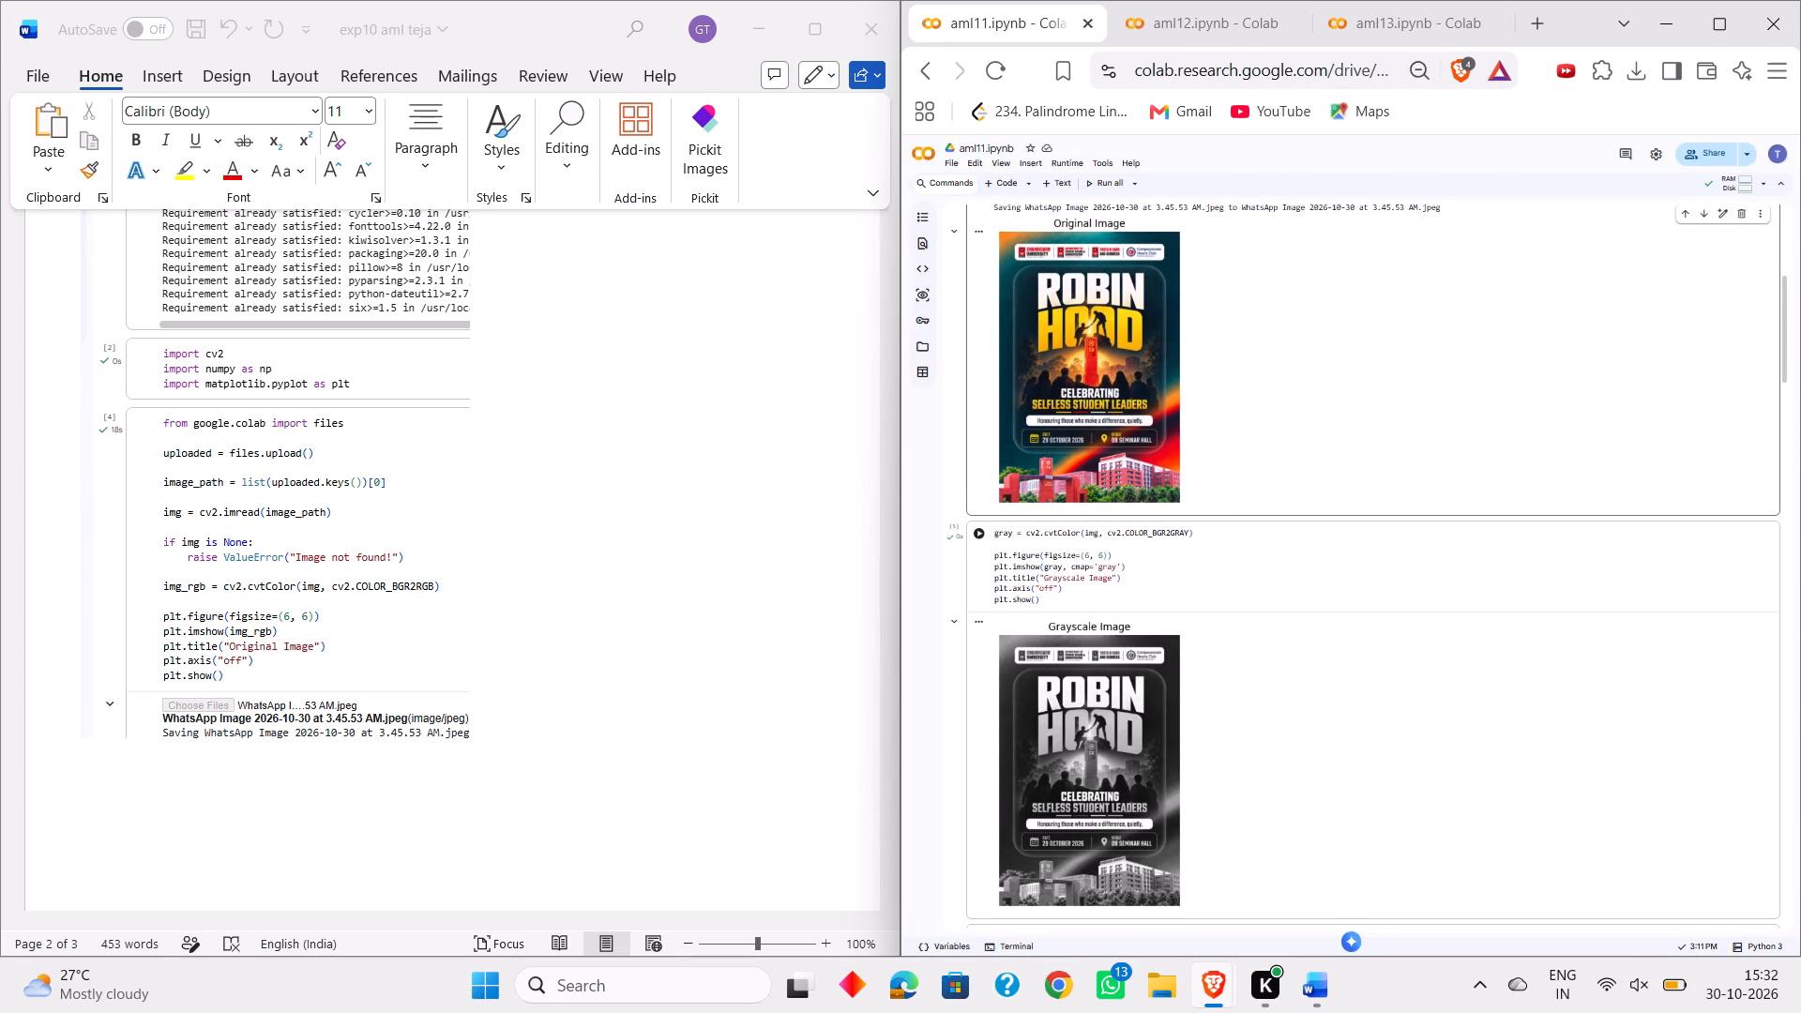
pyautogui.press('Print')
pyautogui.moveTo(941, 202); pyautogui.dragTo(1242, 924)
pyautogui.click(574, 708)
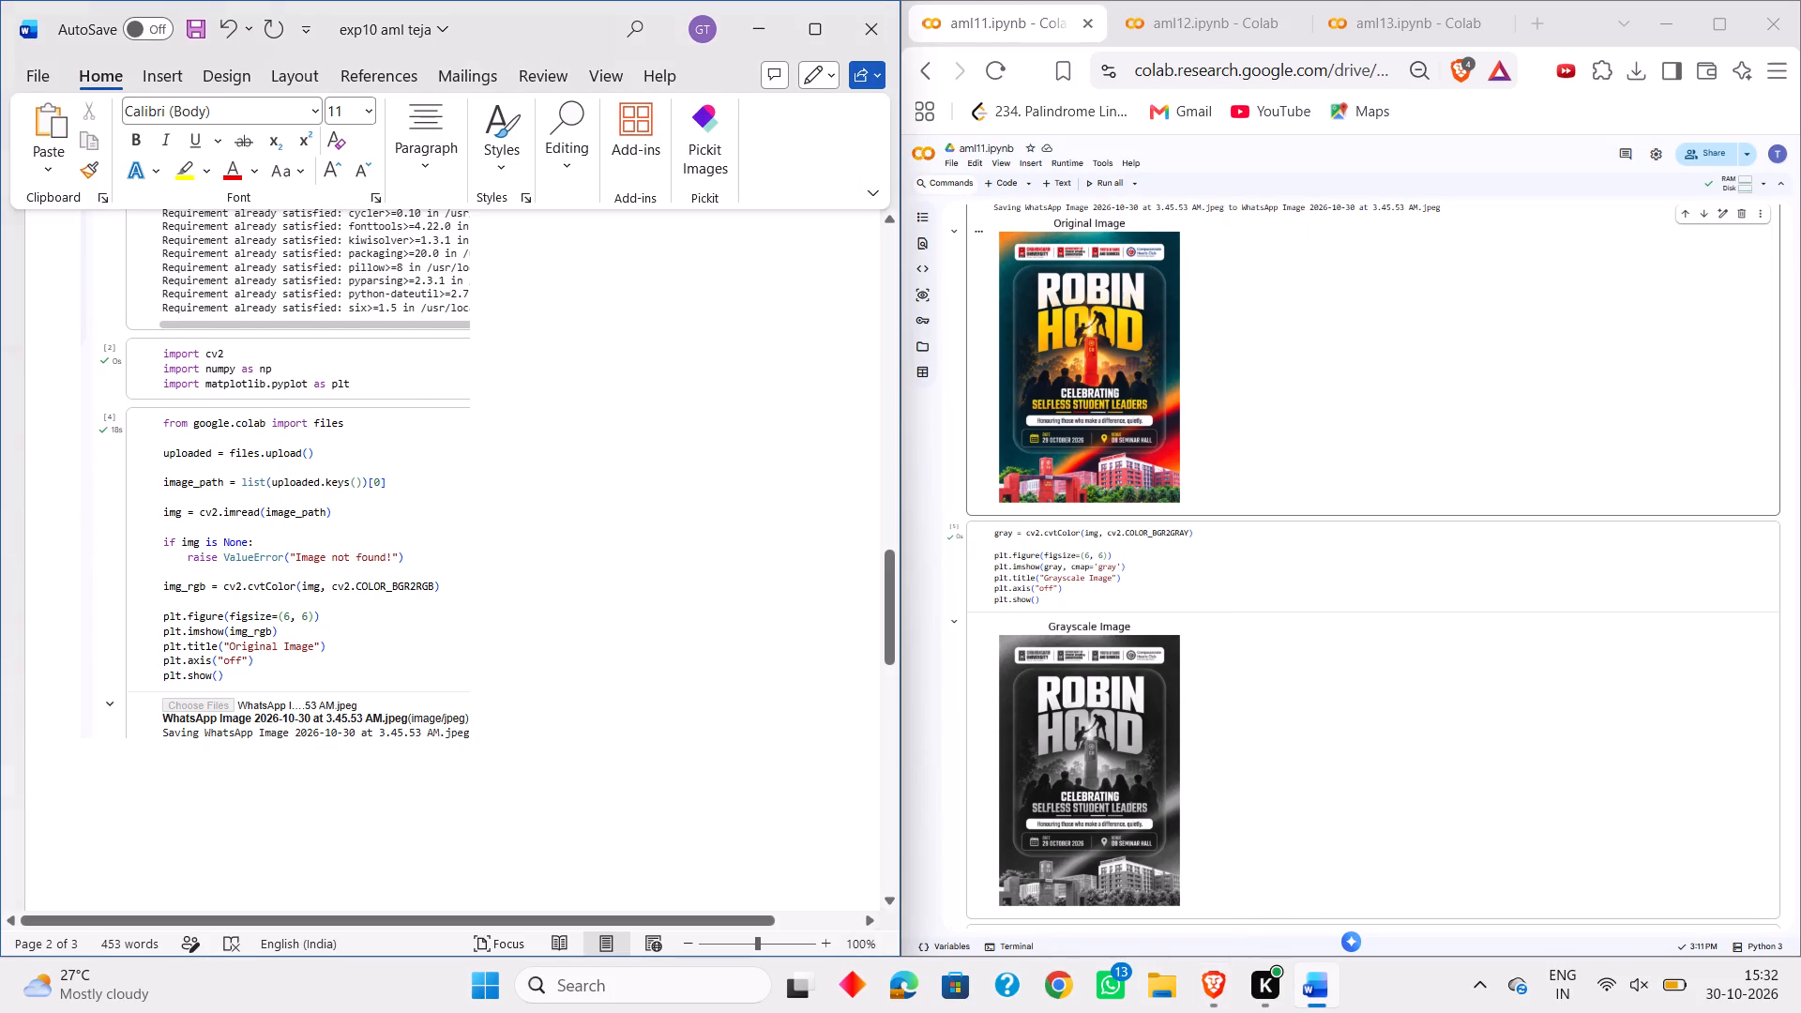
pyautogui.hotkey('ctrl', 'v')
pyautogui.scroll(1, 655, 715)
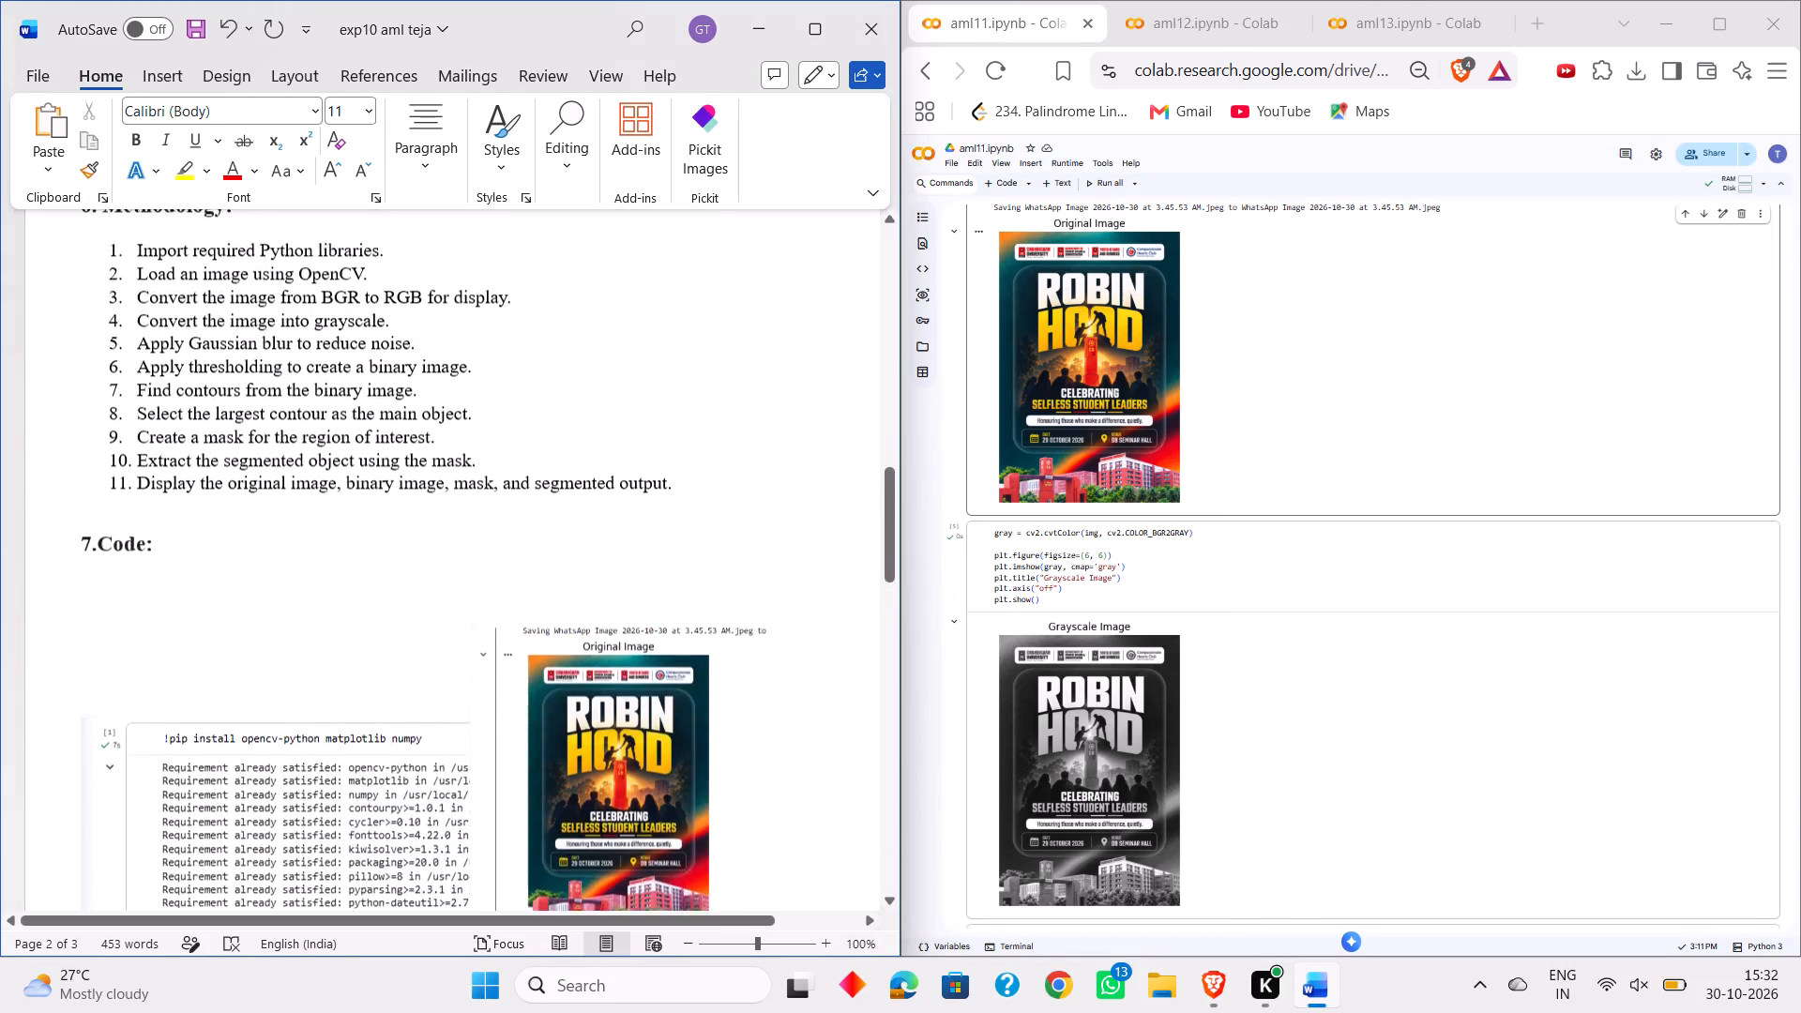
pyautogui.scroll(1, 655, 715)
pyautogui.scroll(-2, 655, 715)
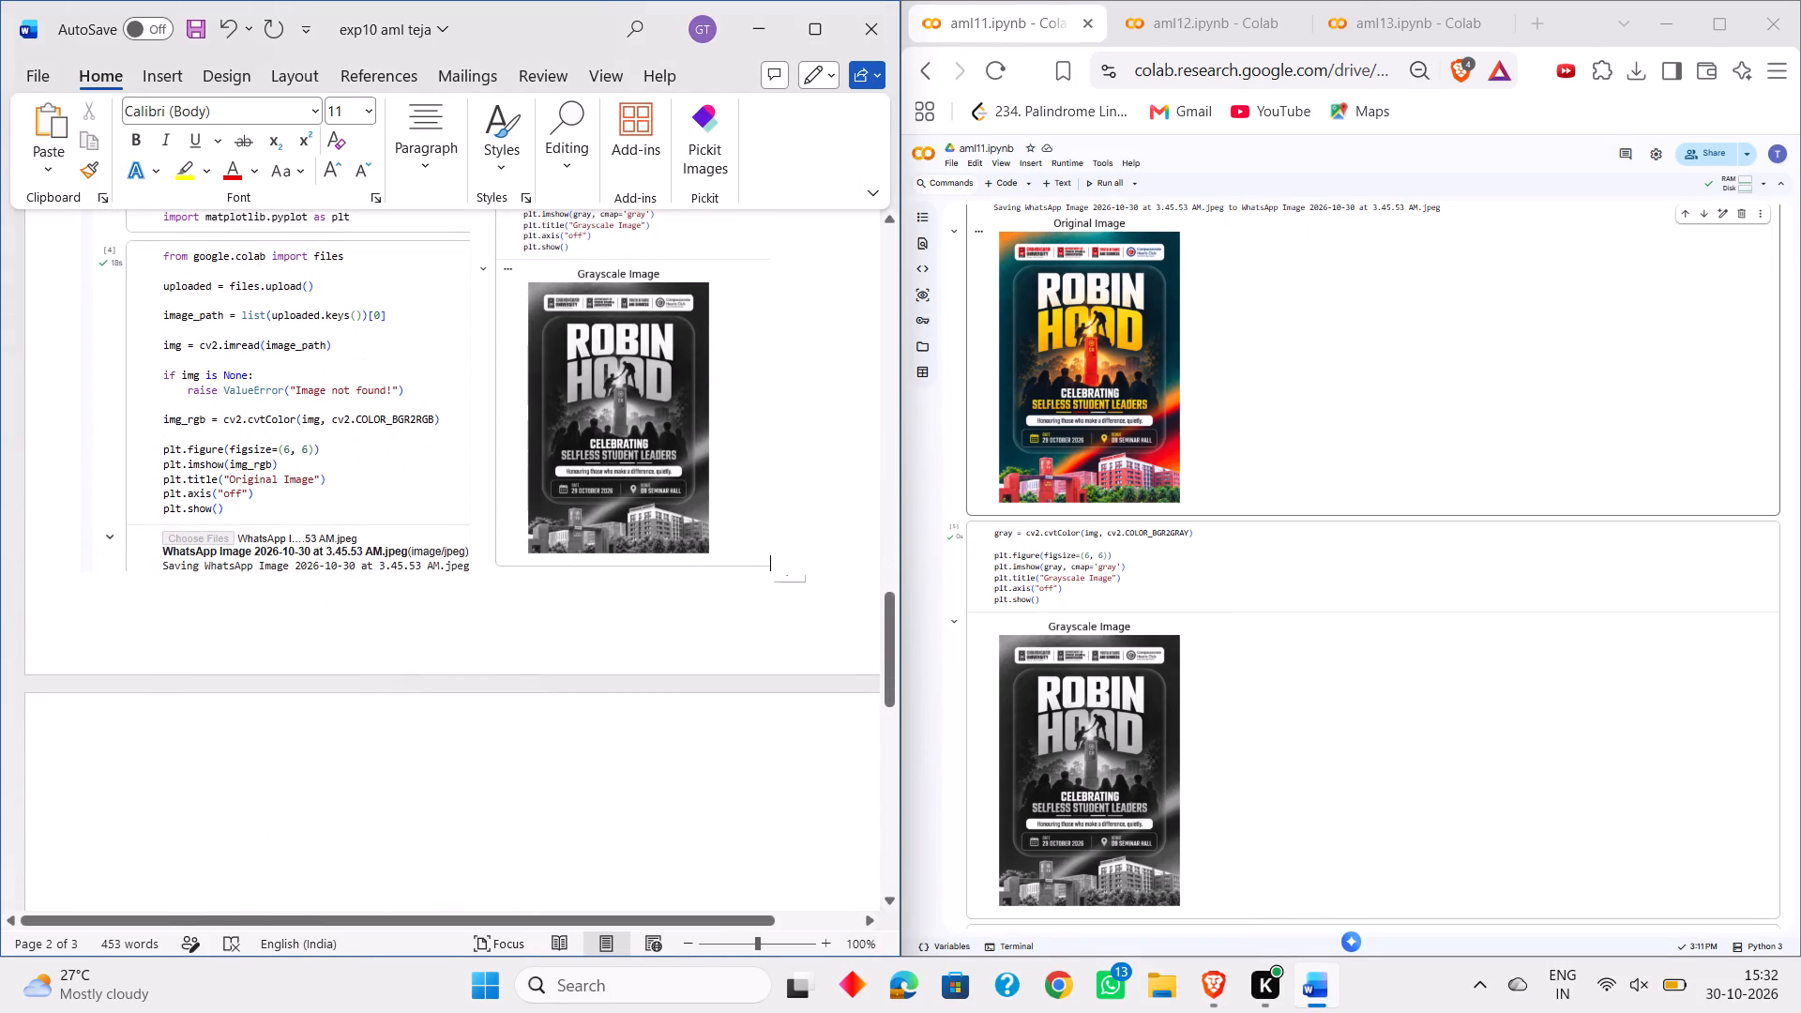
# Add two line breaks after the pasted screenshots, then snip the Gaussian blur cell with its output and paste it on the report's third page.
pyautogui.press('Return')
pyautogui.press('Return')
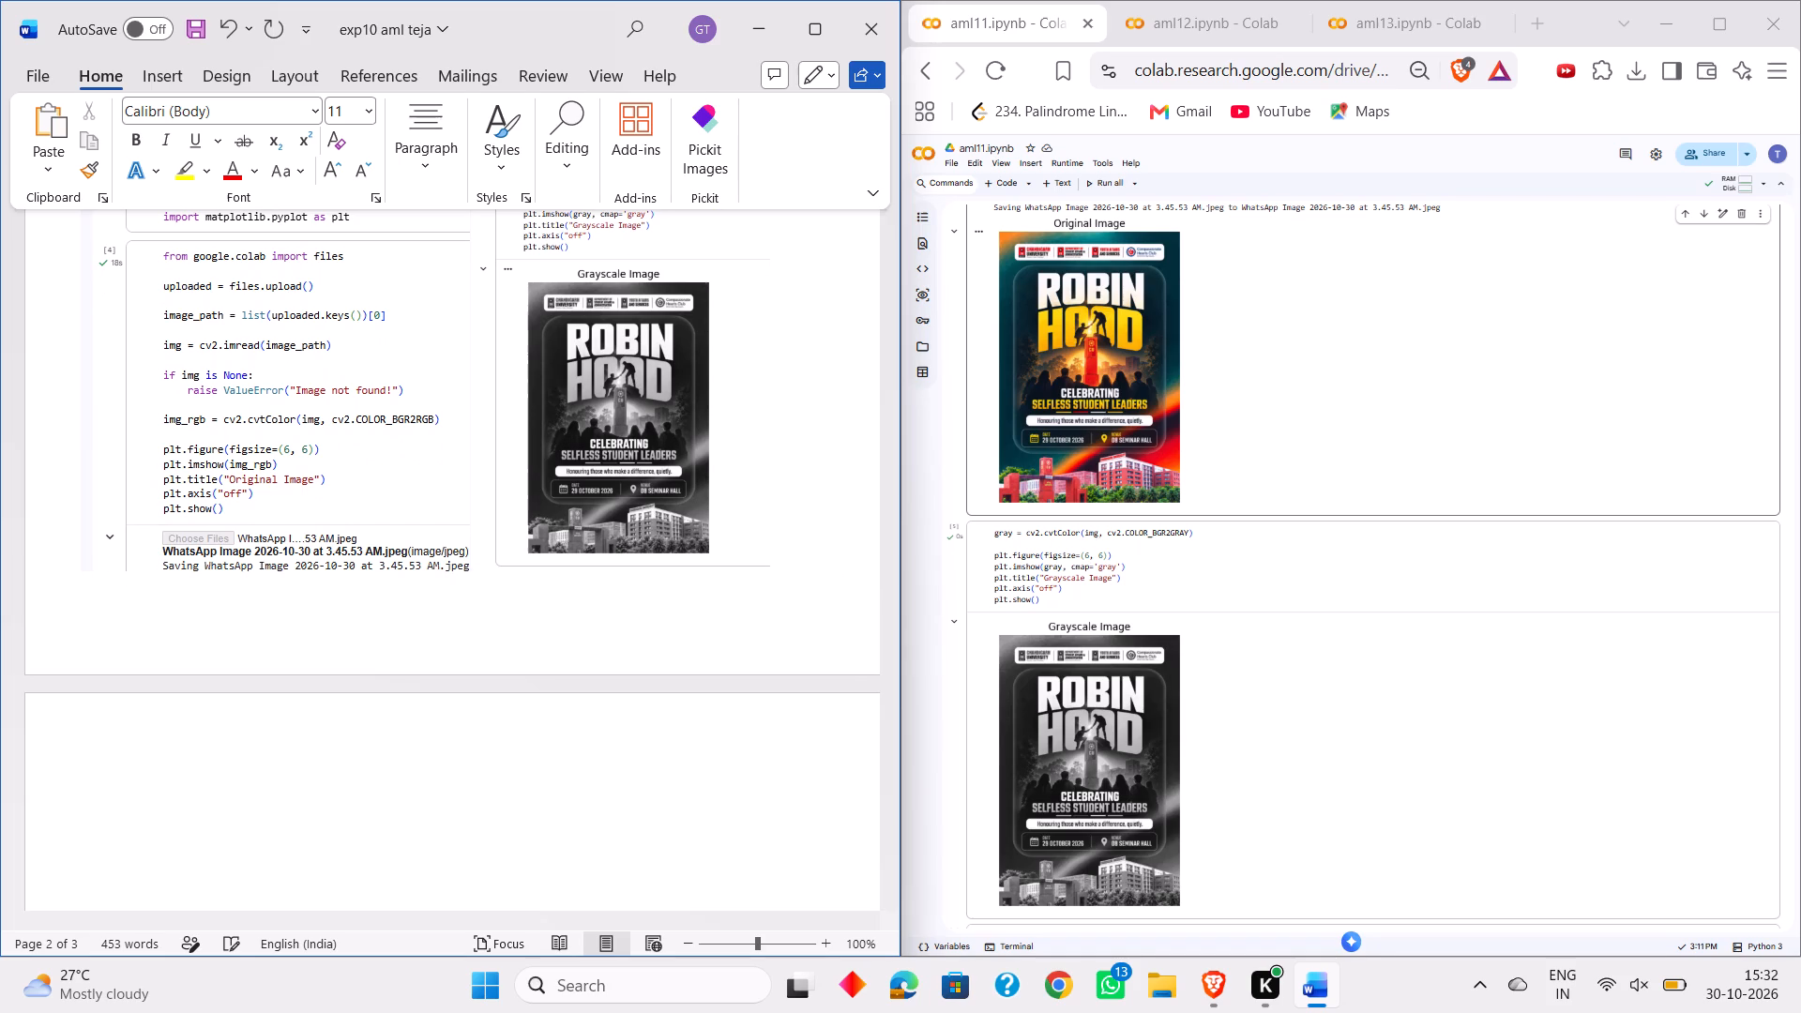
pyautogui.scroll(-6, 1076, 688)
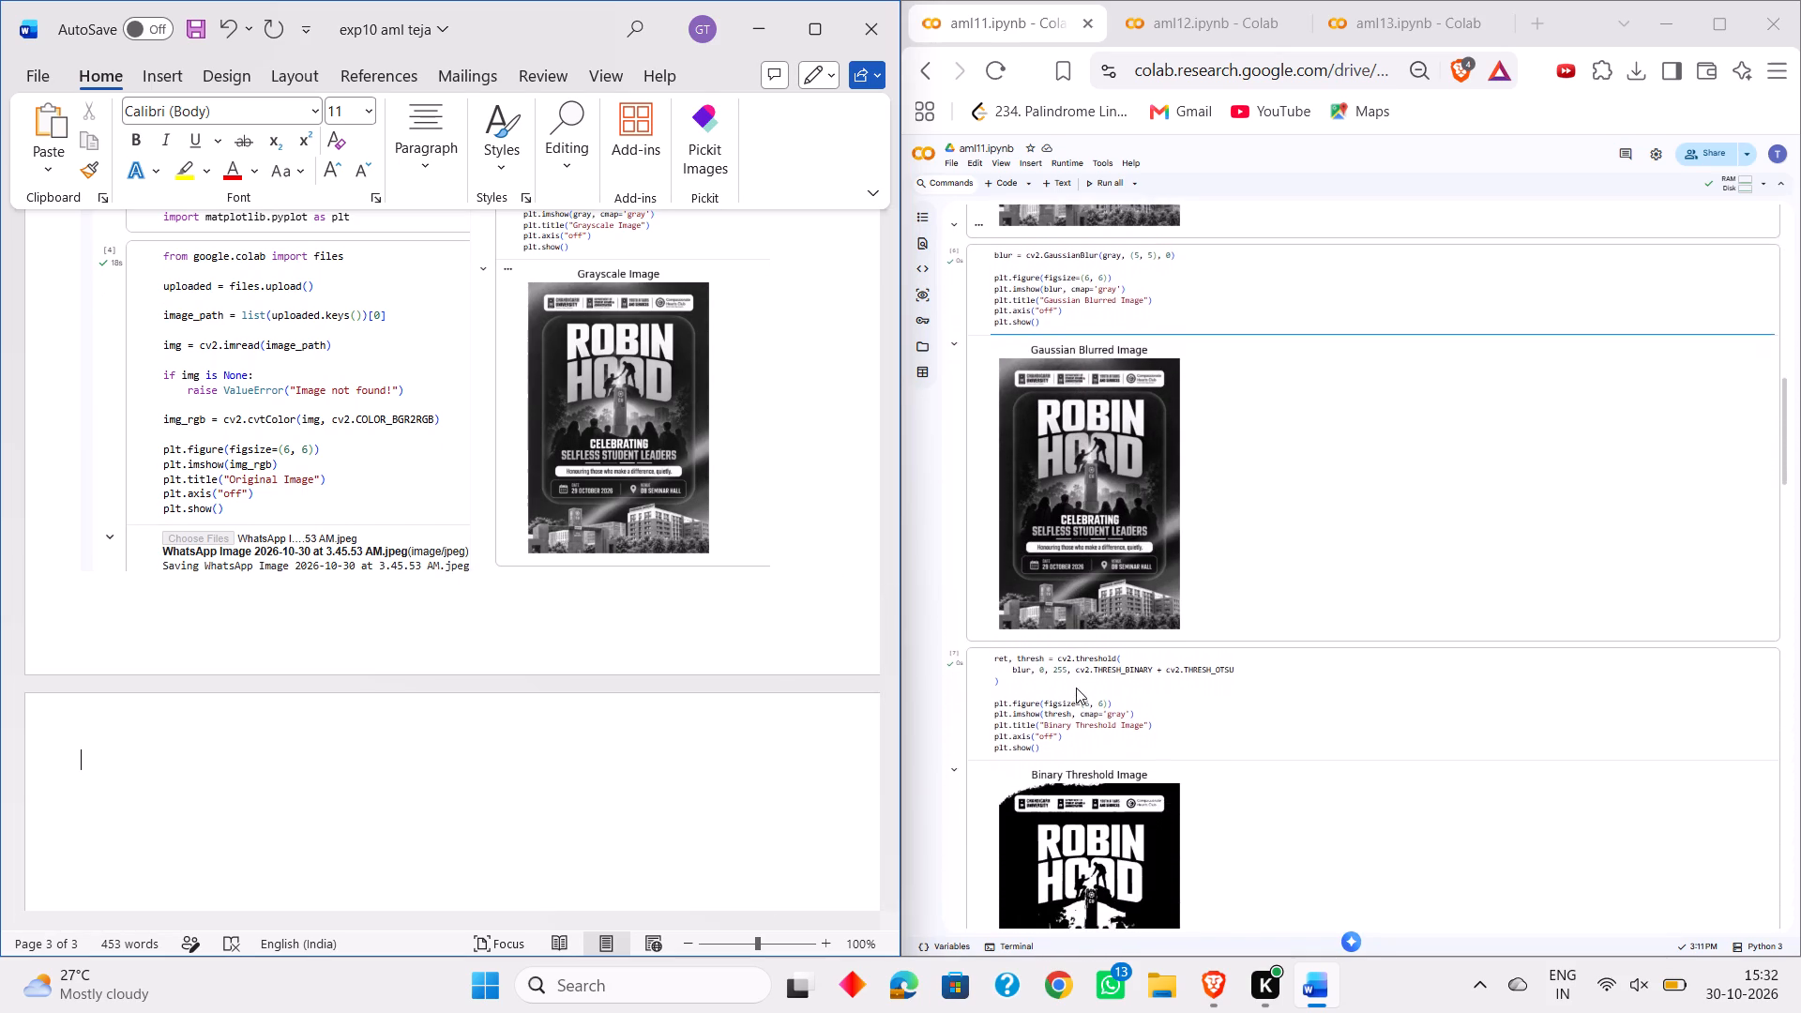
pyautogui.scroll(-2, 1076, 688)
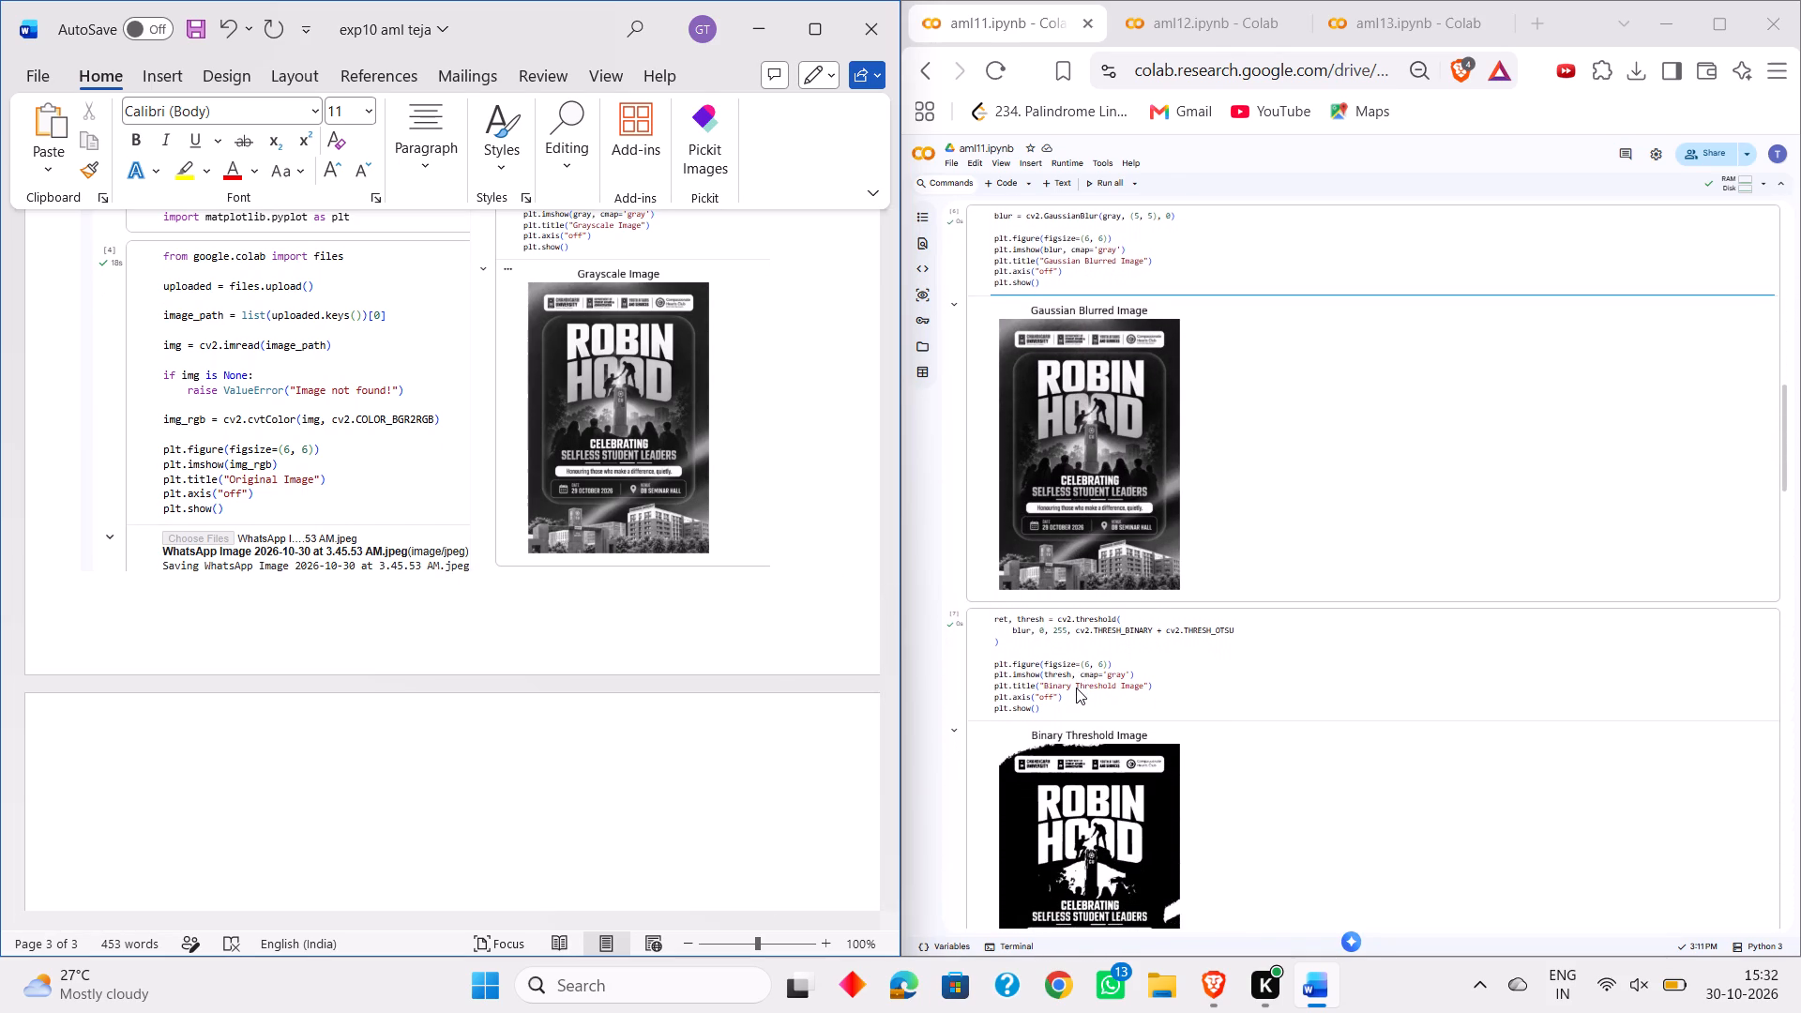
pyautogui.press('Print')
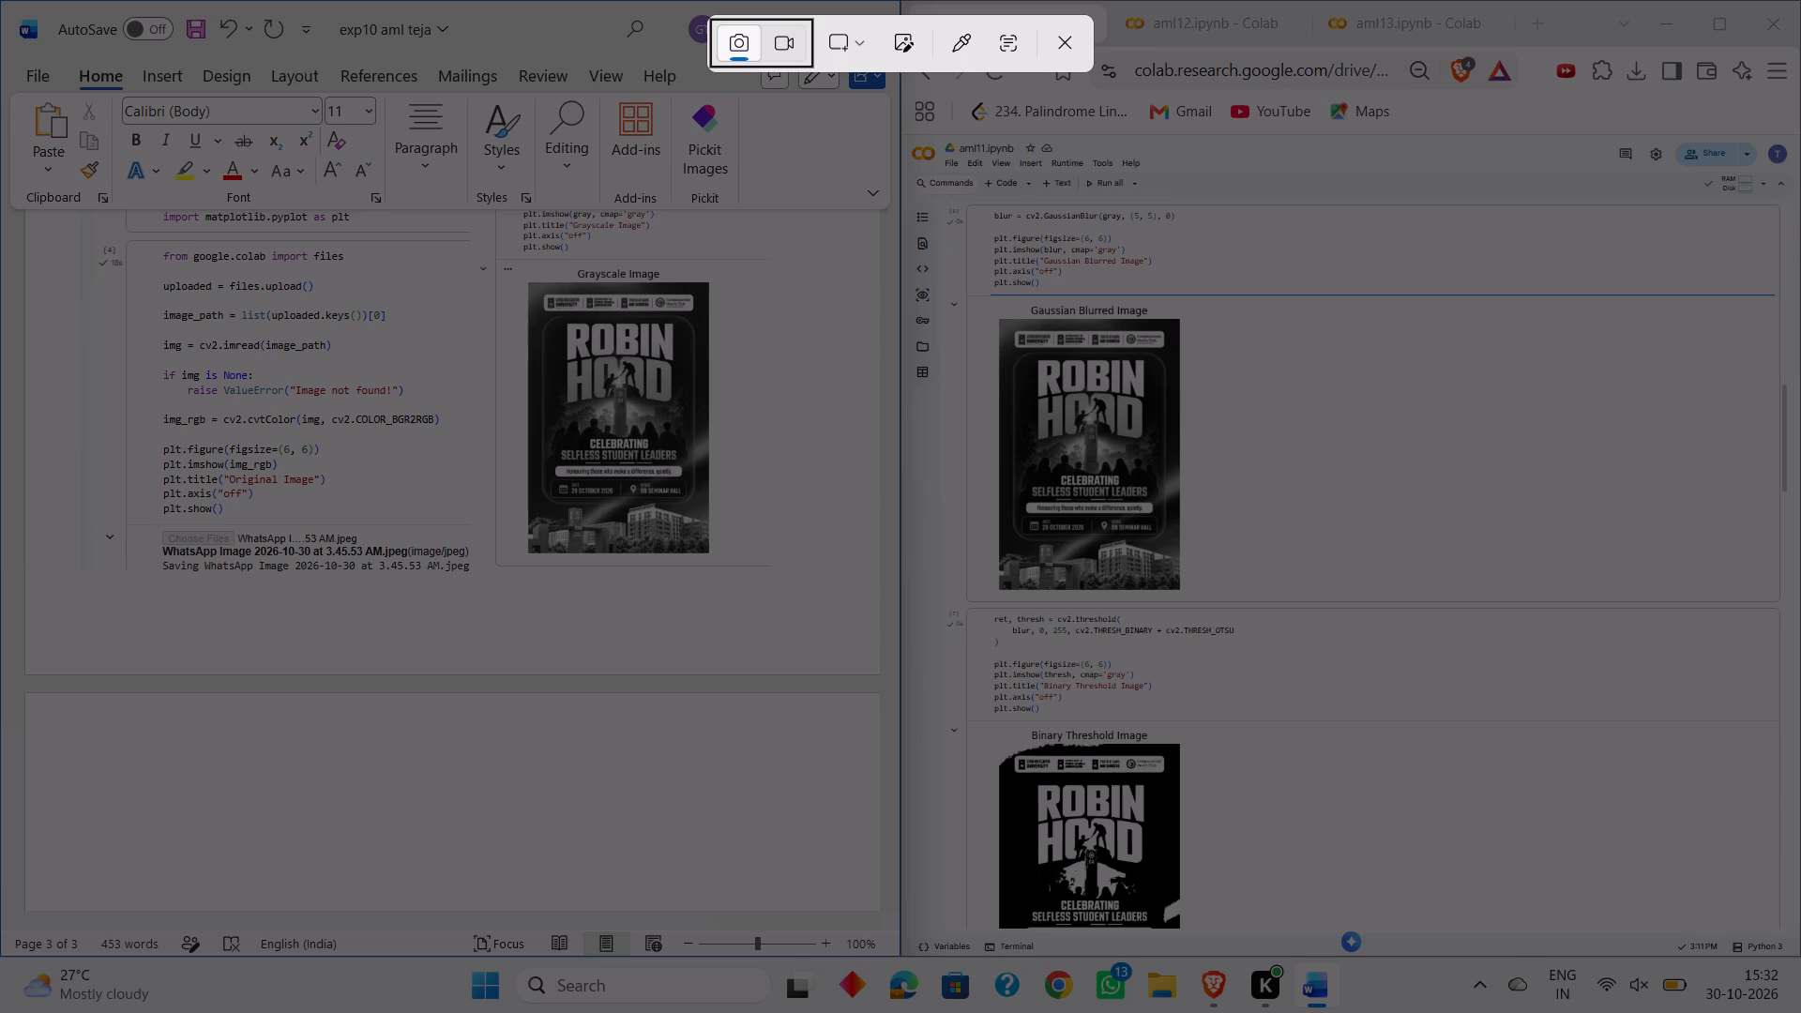
pyautogui.moveTo(943, 198); pyautogui.dragTo(1234, 636)
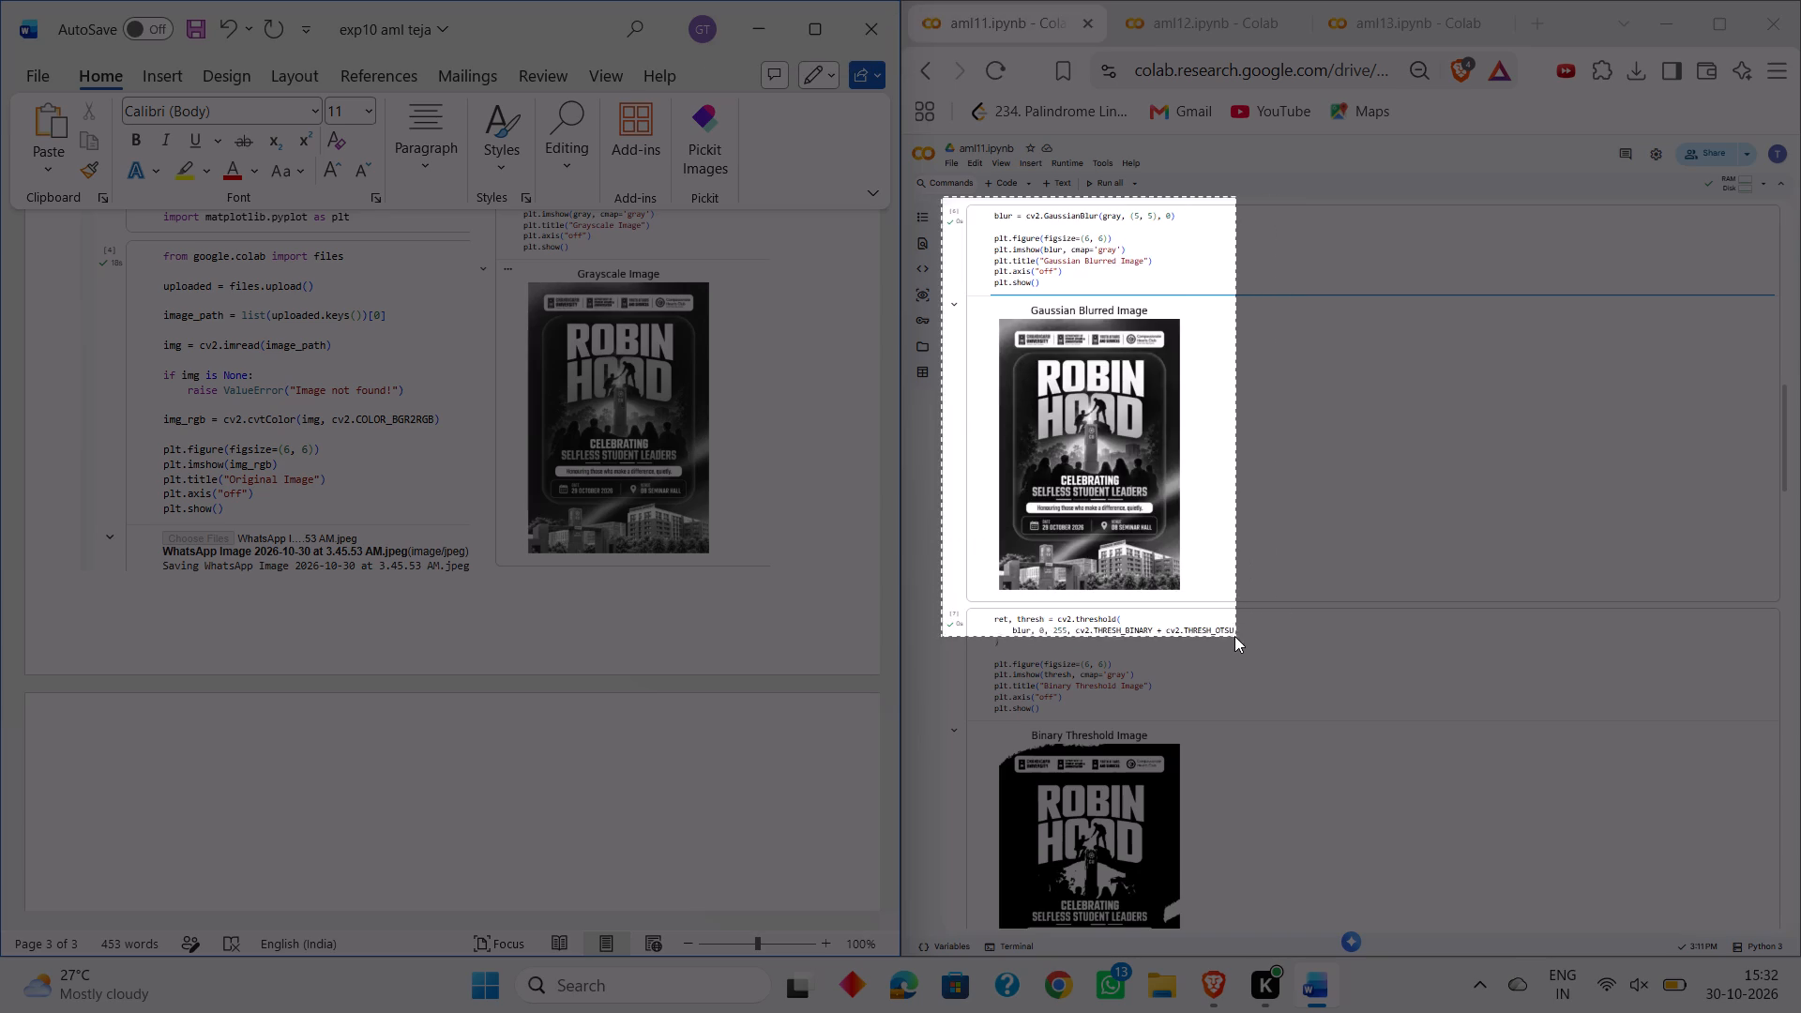
pyautogui.moveTo(1234, 636); pyautogui.dragTo(1214, 610)
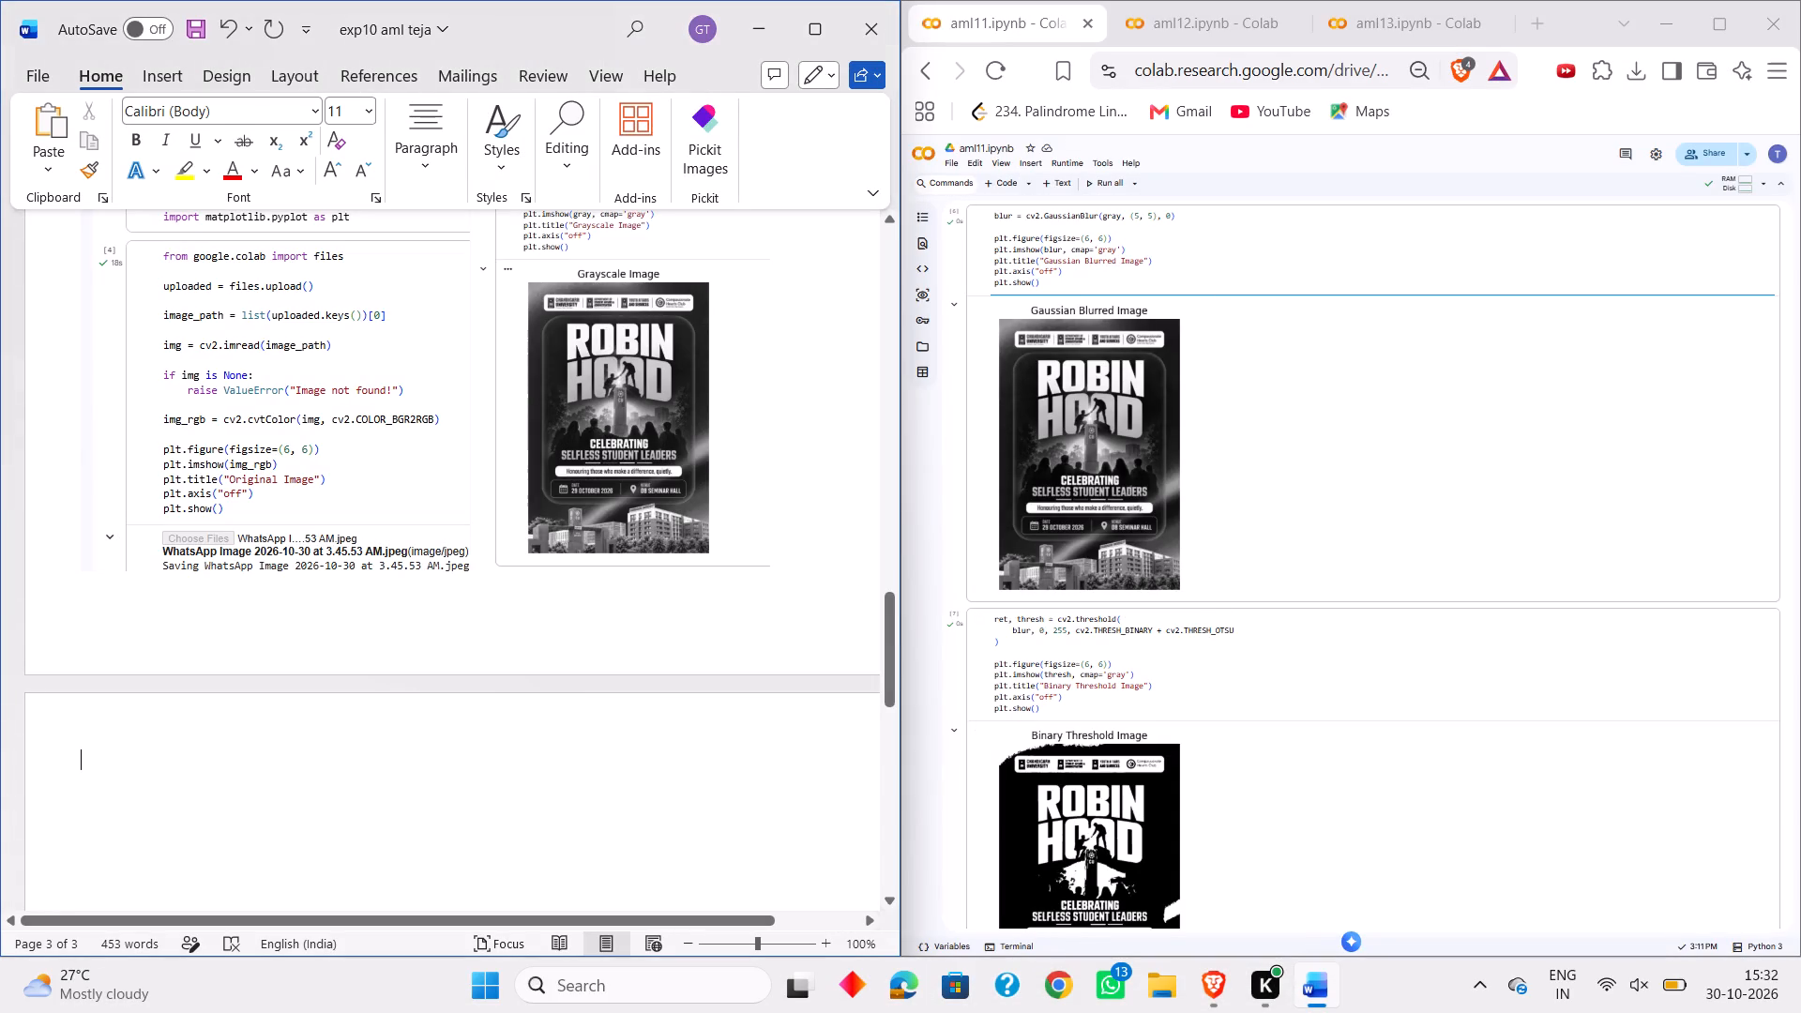
pyautogui.hotkey('ctrl', 'v')
pyautogui.scroll(-1, 1180, 820)
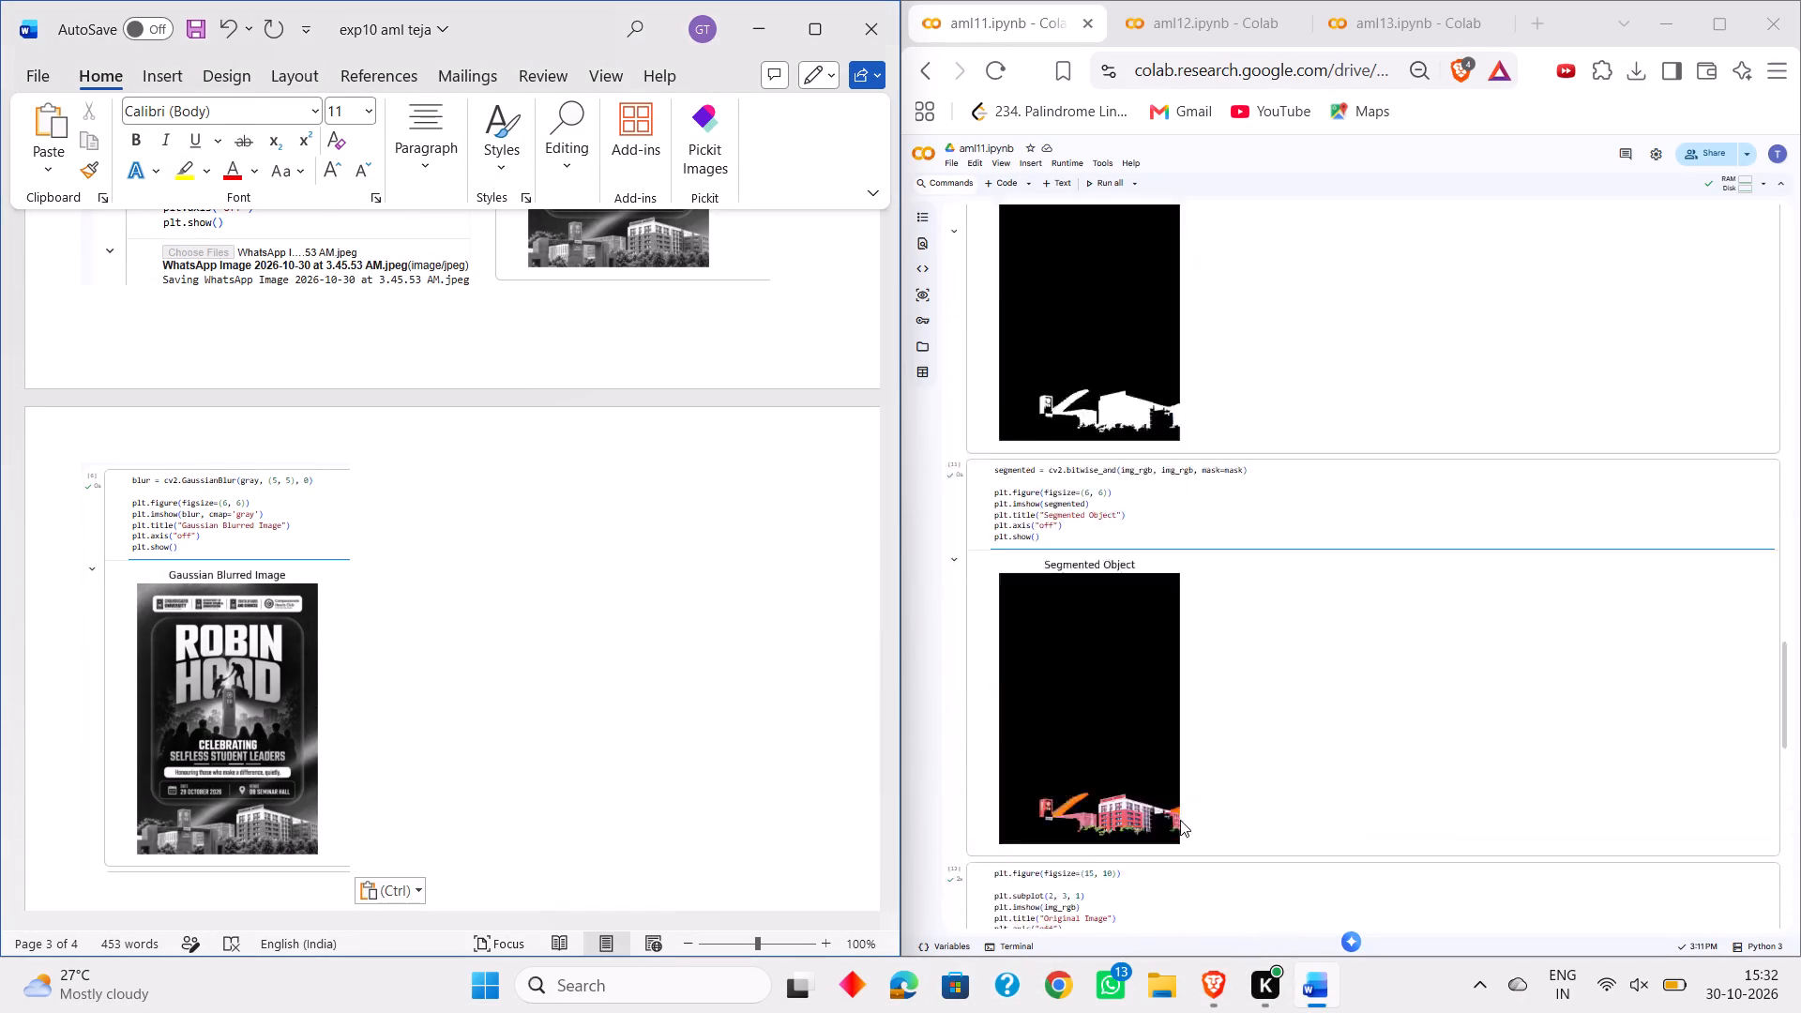
# Snip the binary threshold cell through the contour-count cell with their outputs from aml11.ipynb, and paste the capture beside the Gaussian blur screenshot.
pyautogui.scroll(8, 1180, 820)
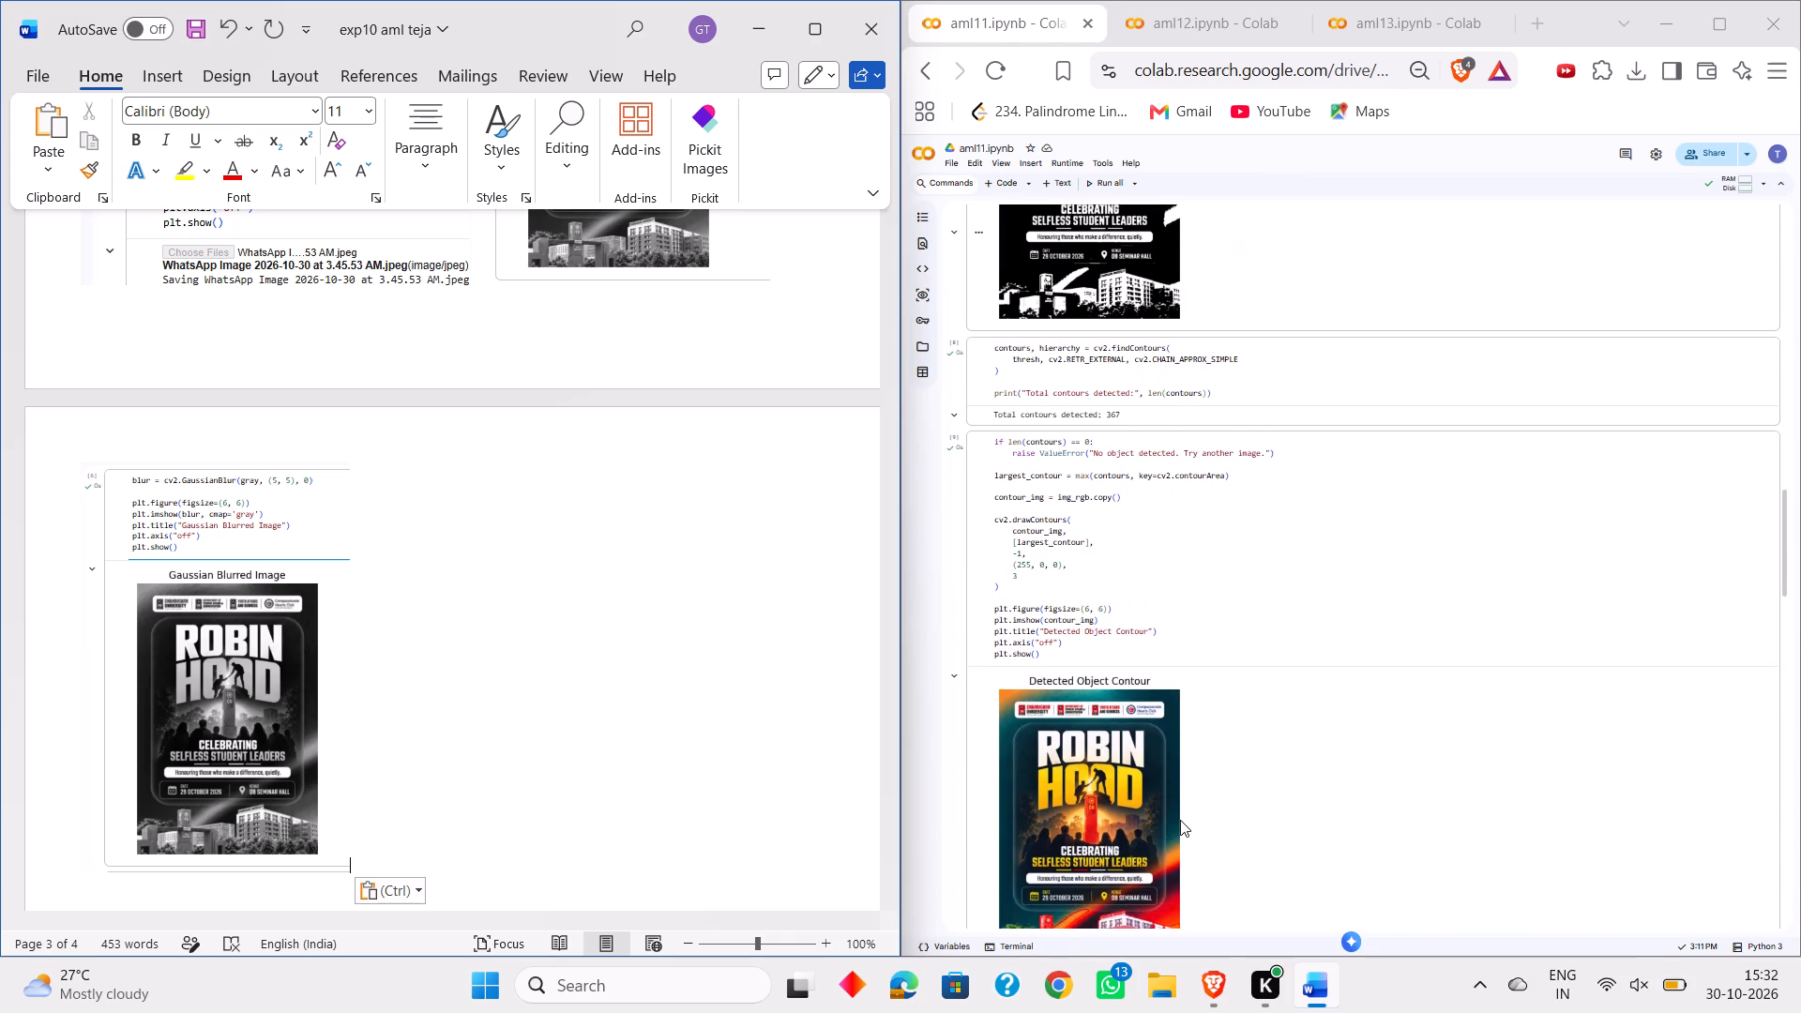
pyautogui.scroll(3, 1180, 820)
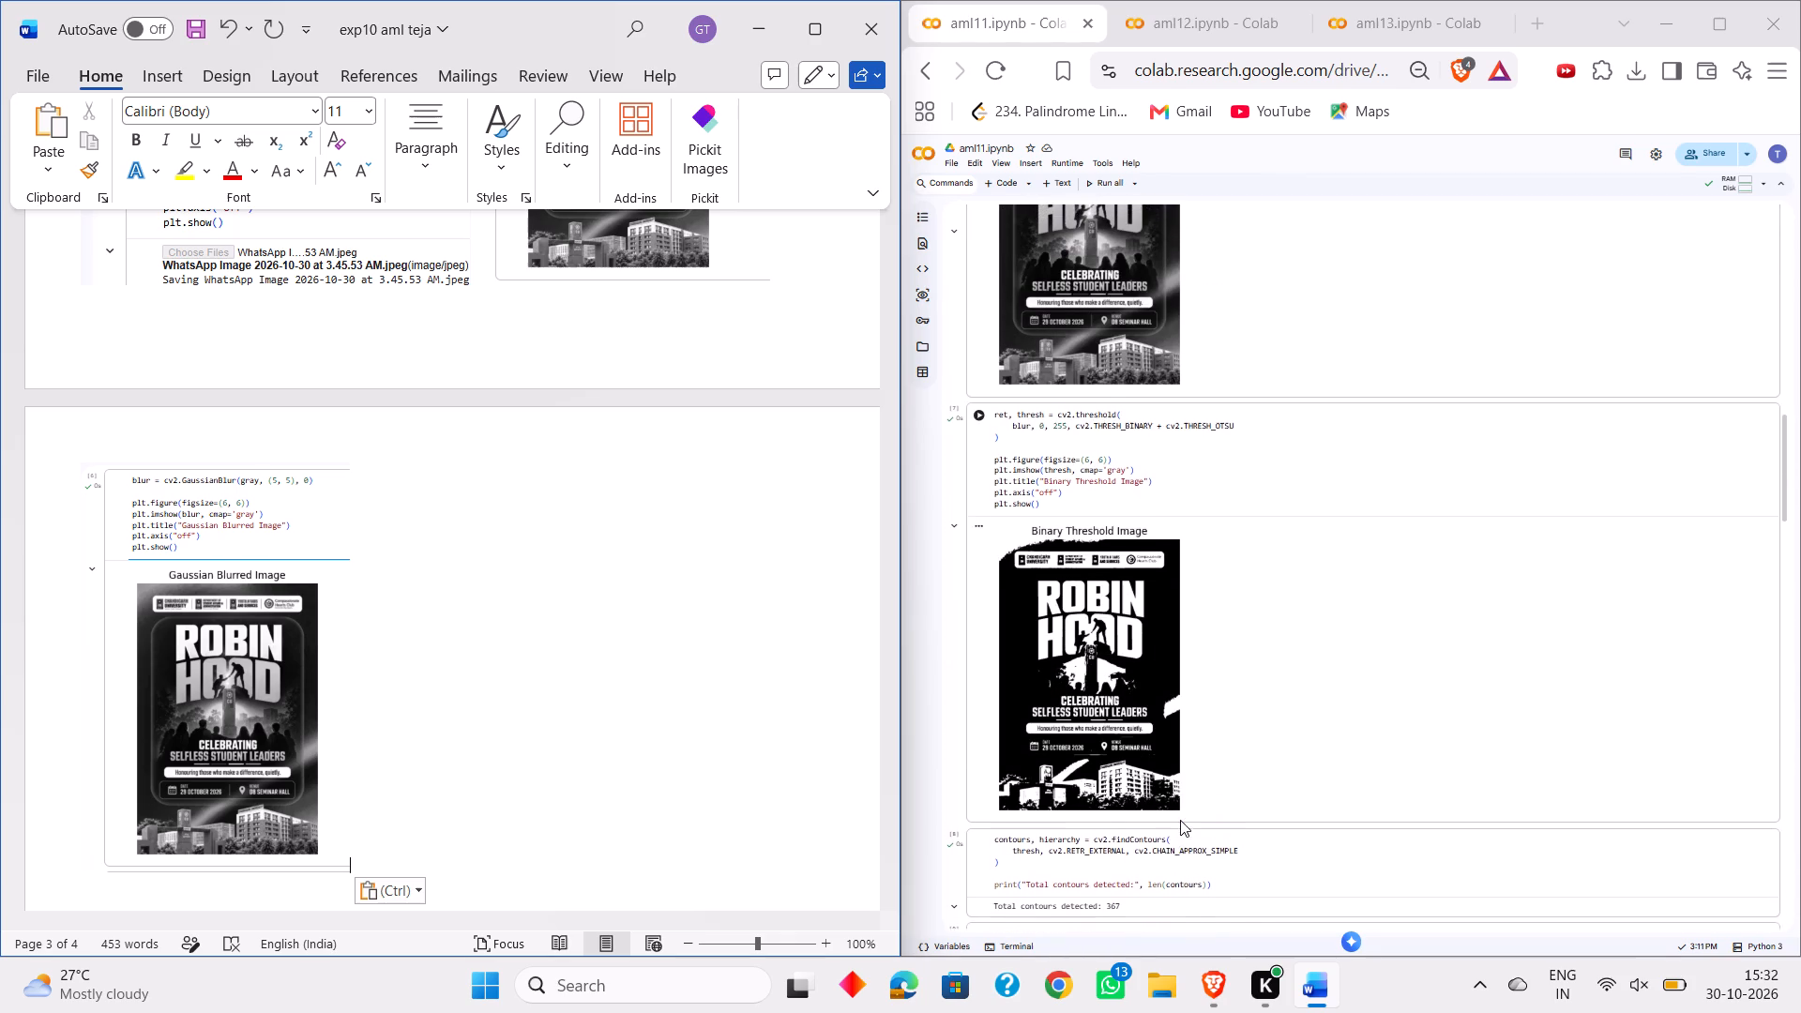
pyautogui.scroll(1, 1180, 820)
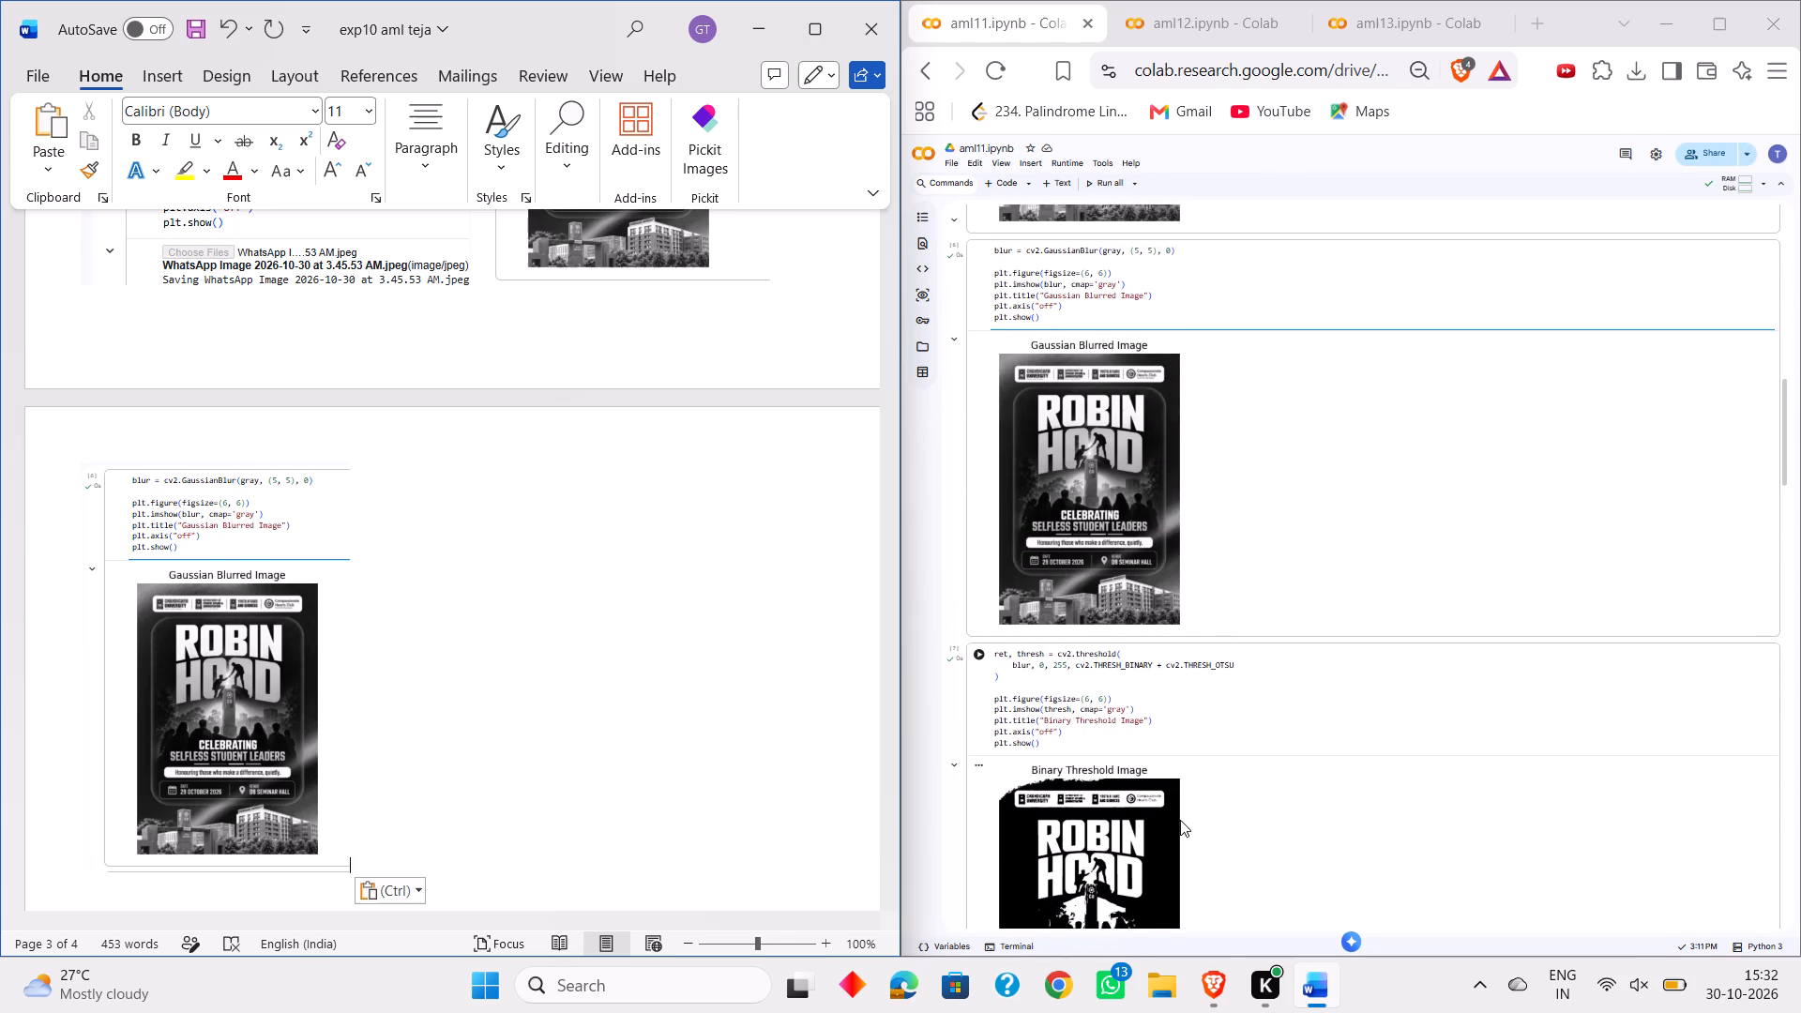
pyautogui.scroll(1, 1180, 820)
pyautogui.scroll(-2, 1180, 820)
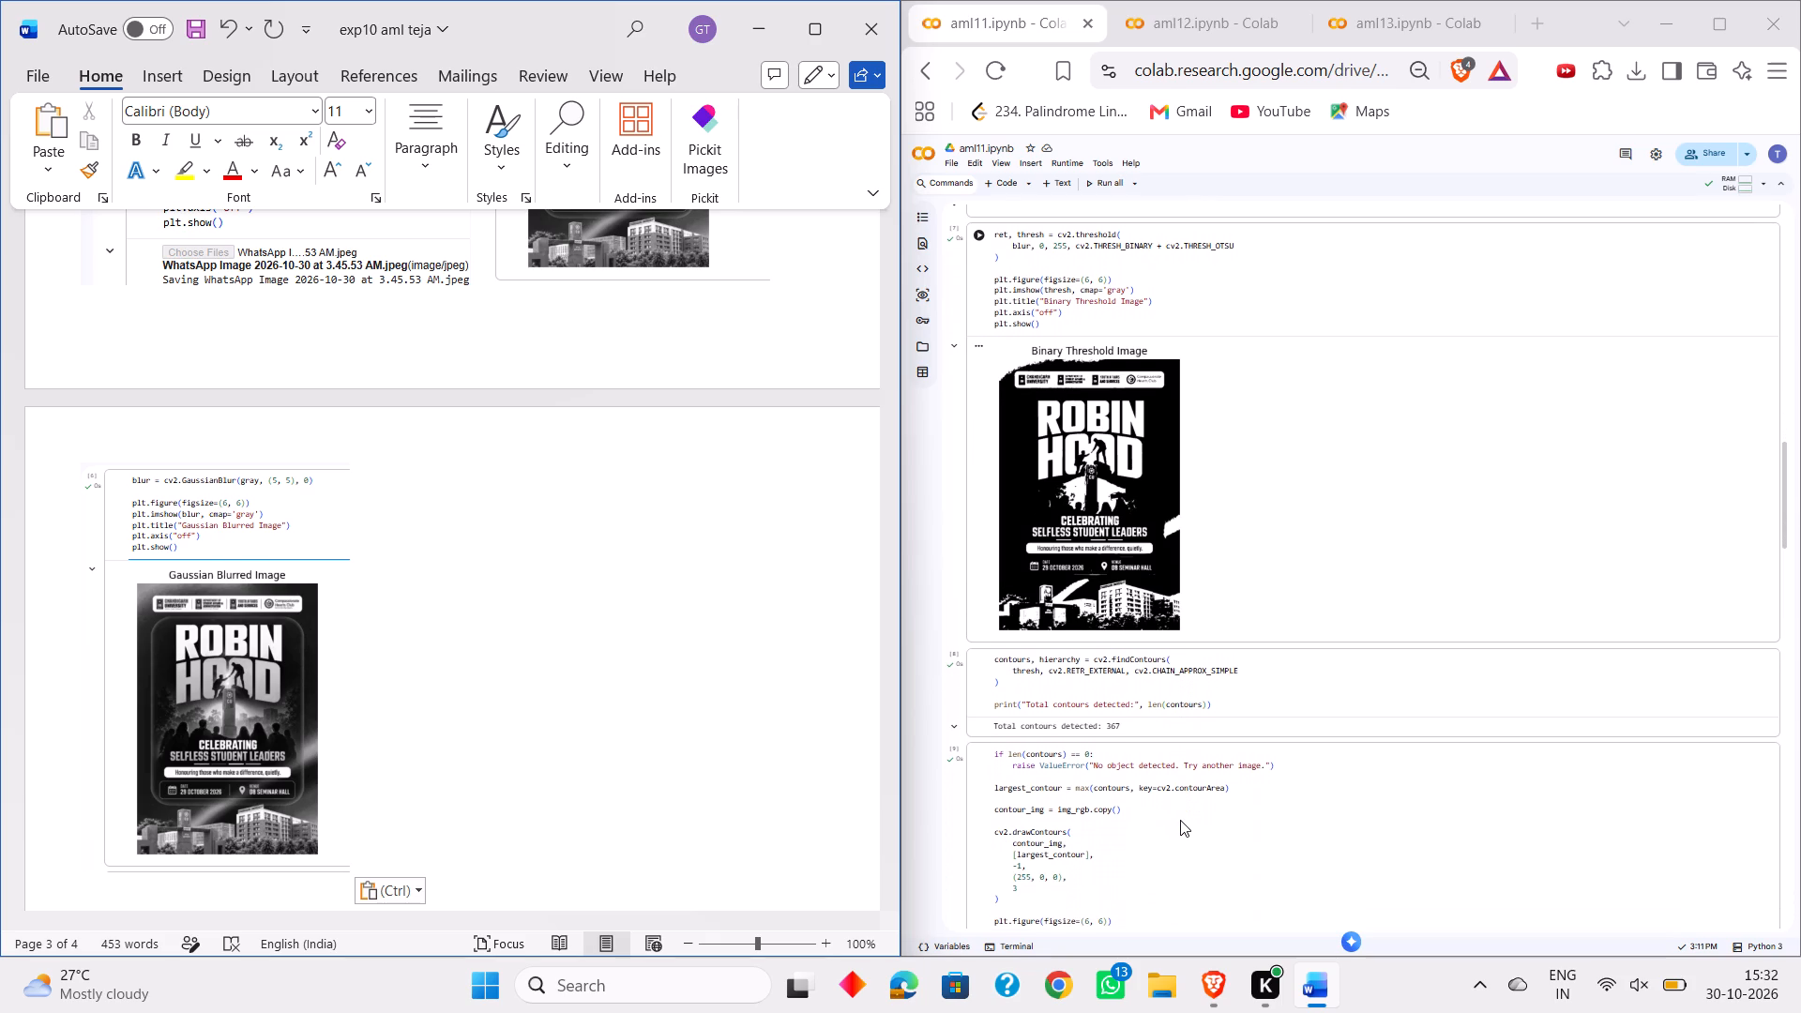
pyautogui.press('Print')
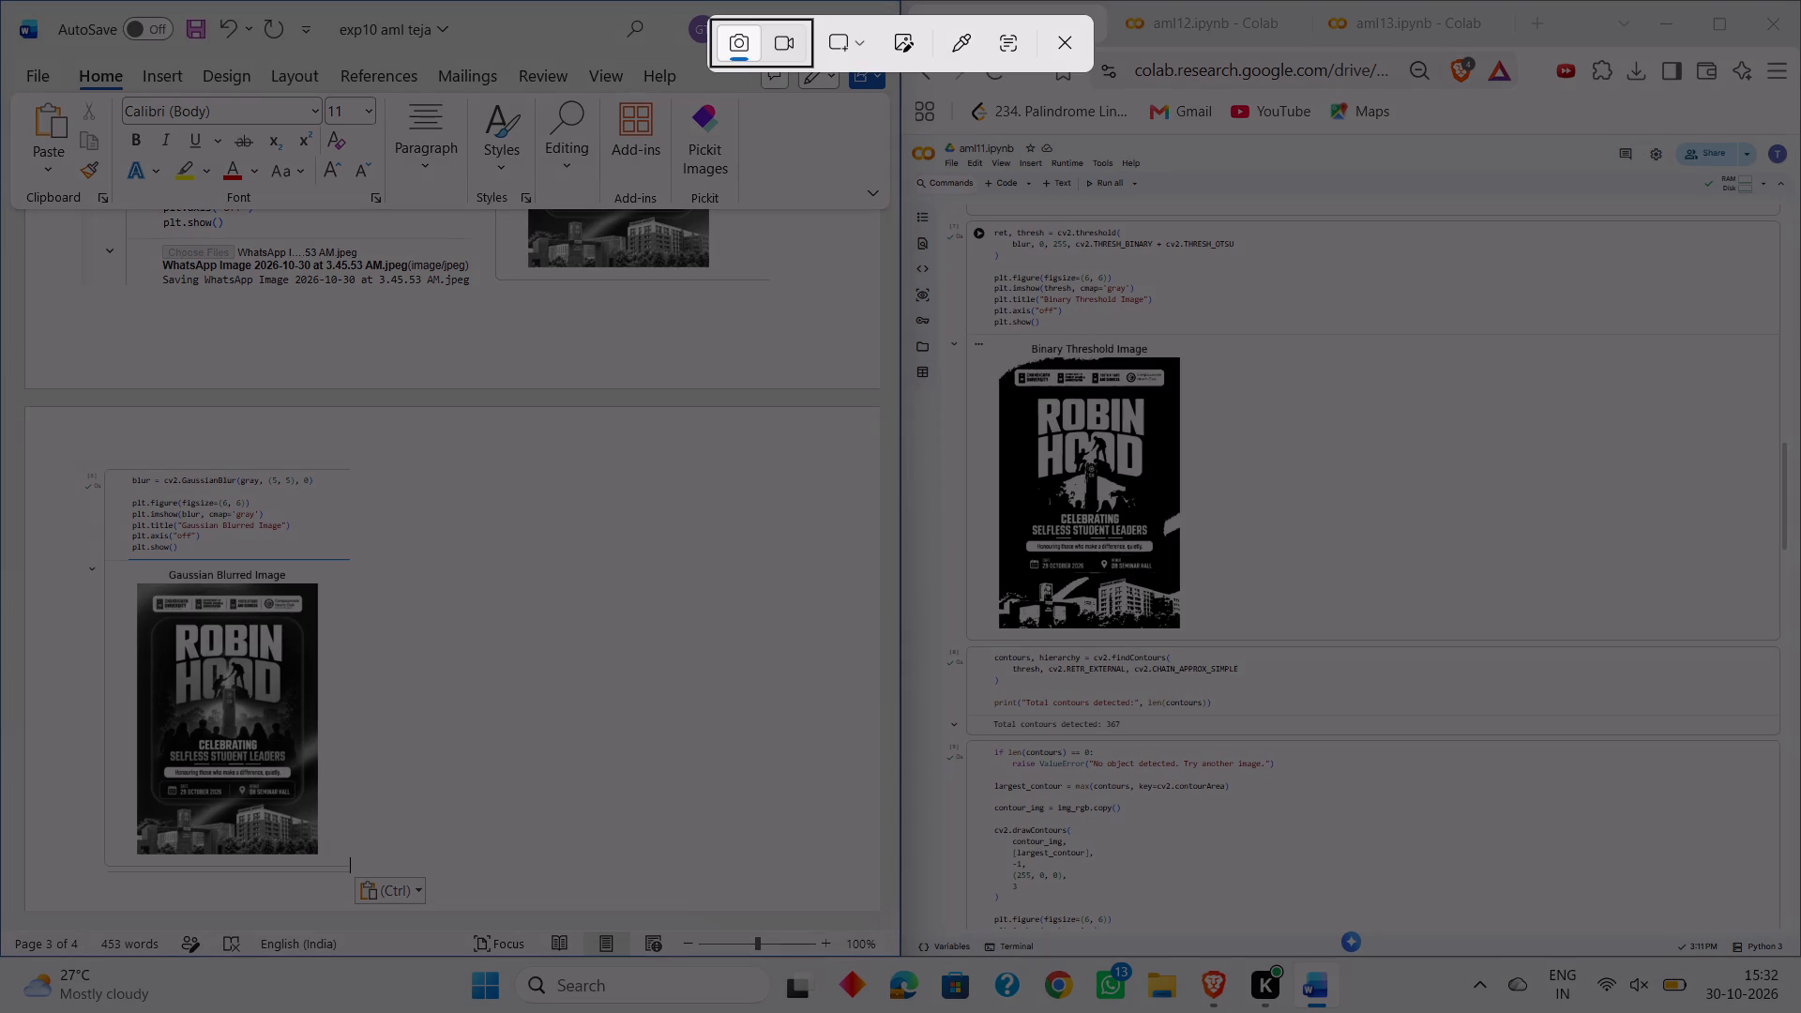
pyautogui.moveTo(940, 215); pyautogui.dragTo(1279, 747)
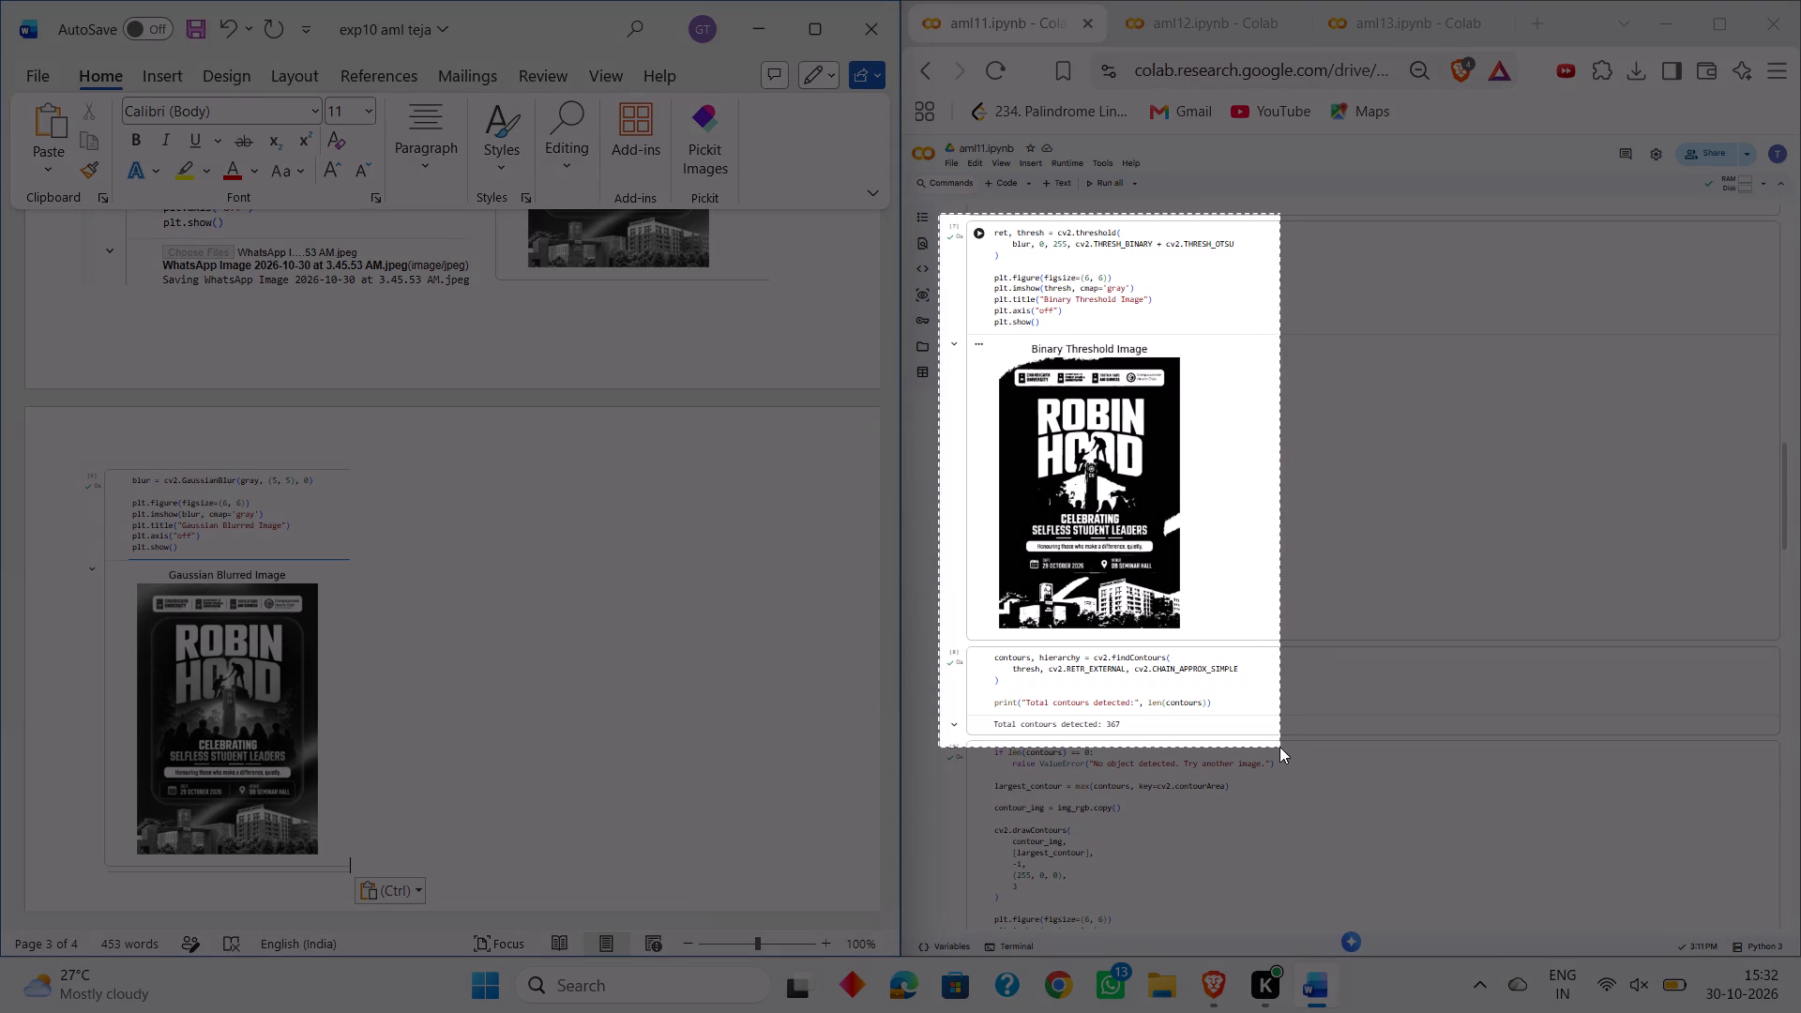
pyautogui.moveTo(1279, 747); pyautogui.dragTo(1279, 746)
pyautogui.hotkey('ctrl', 'v')
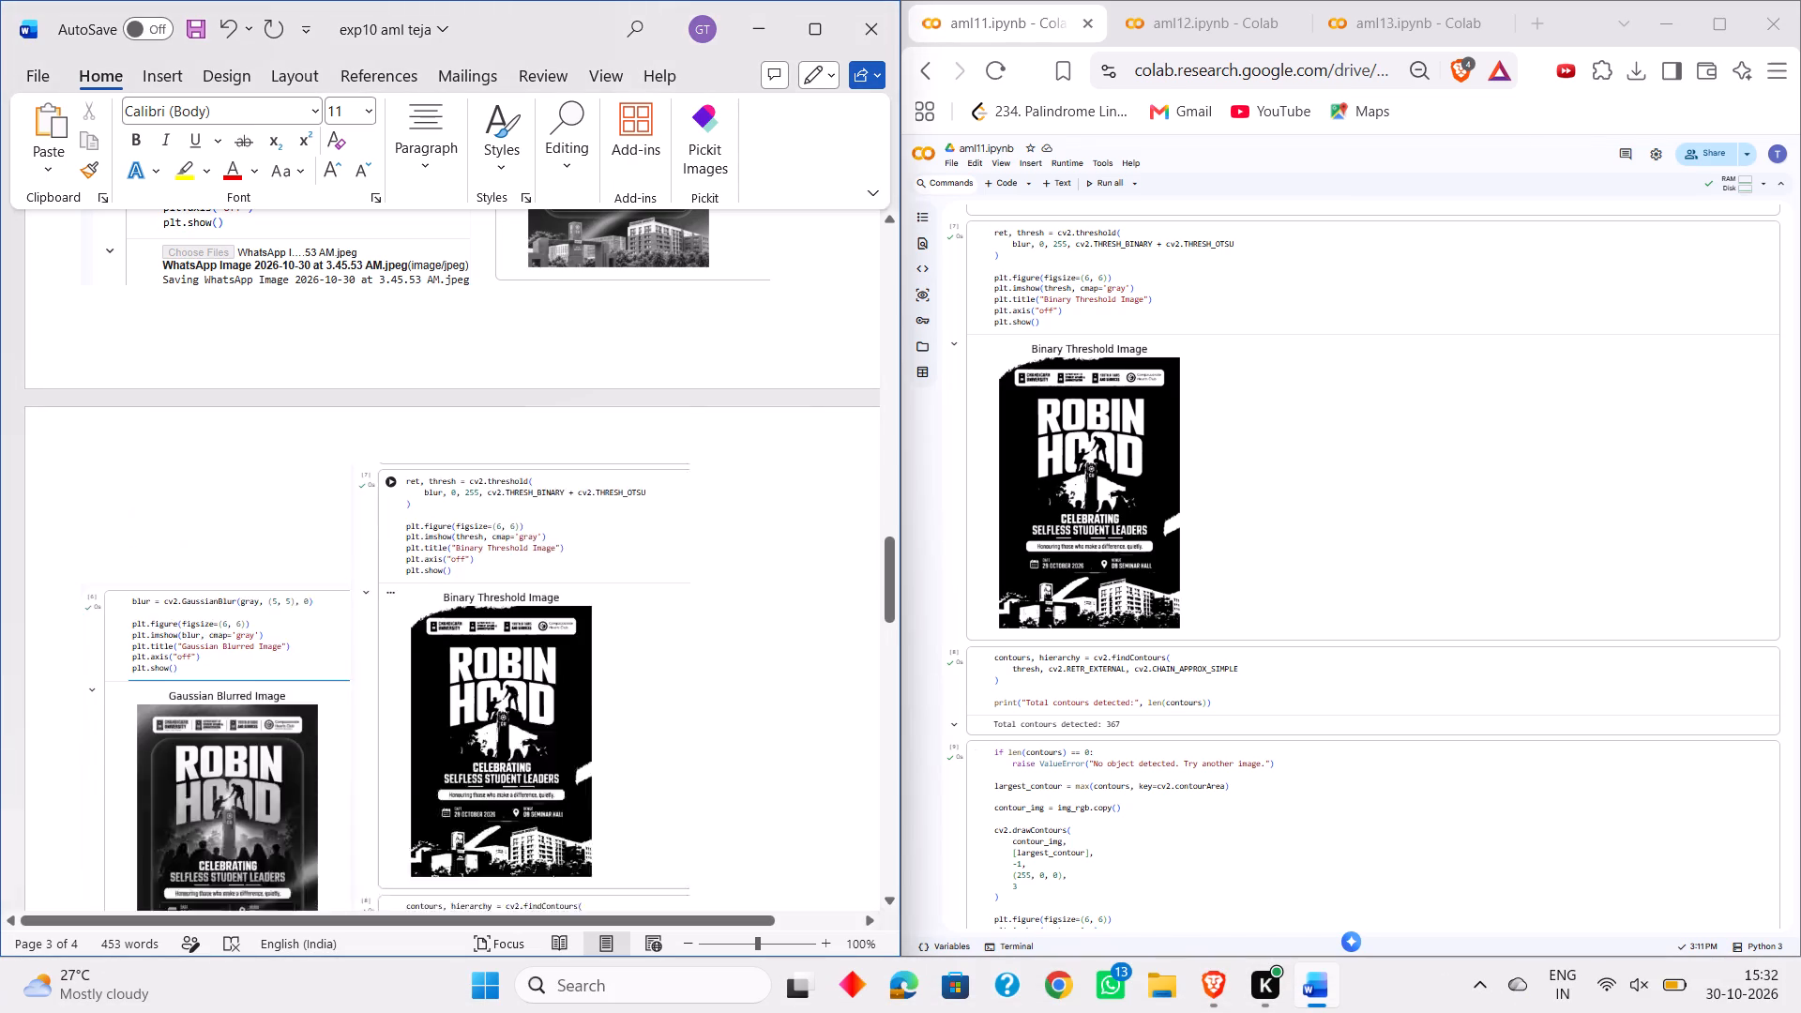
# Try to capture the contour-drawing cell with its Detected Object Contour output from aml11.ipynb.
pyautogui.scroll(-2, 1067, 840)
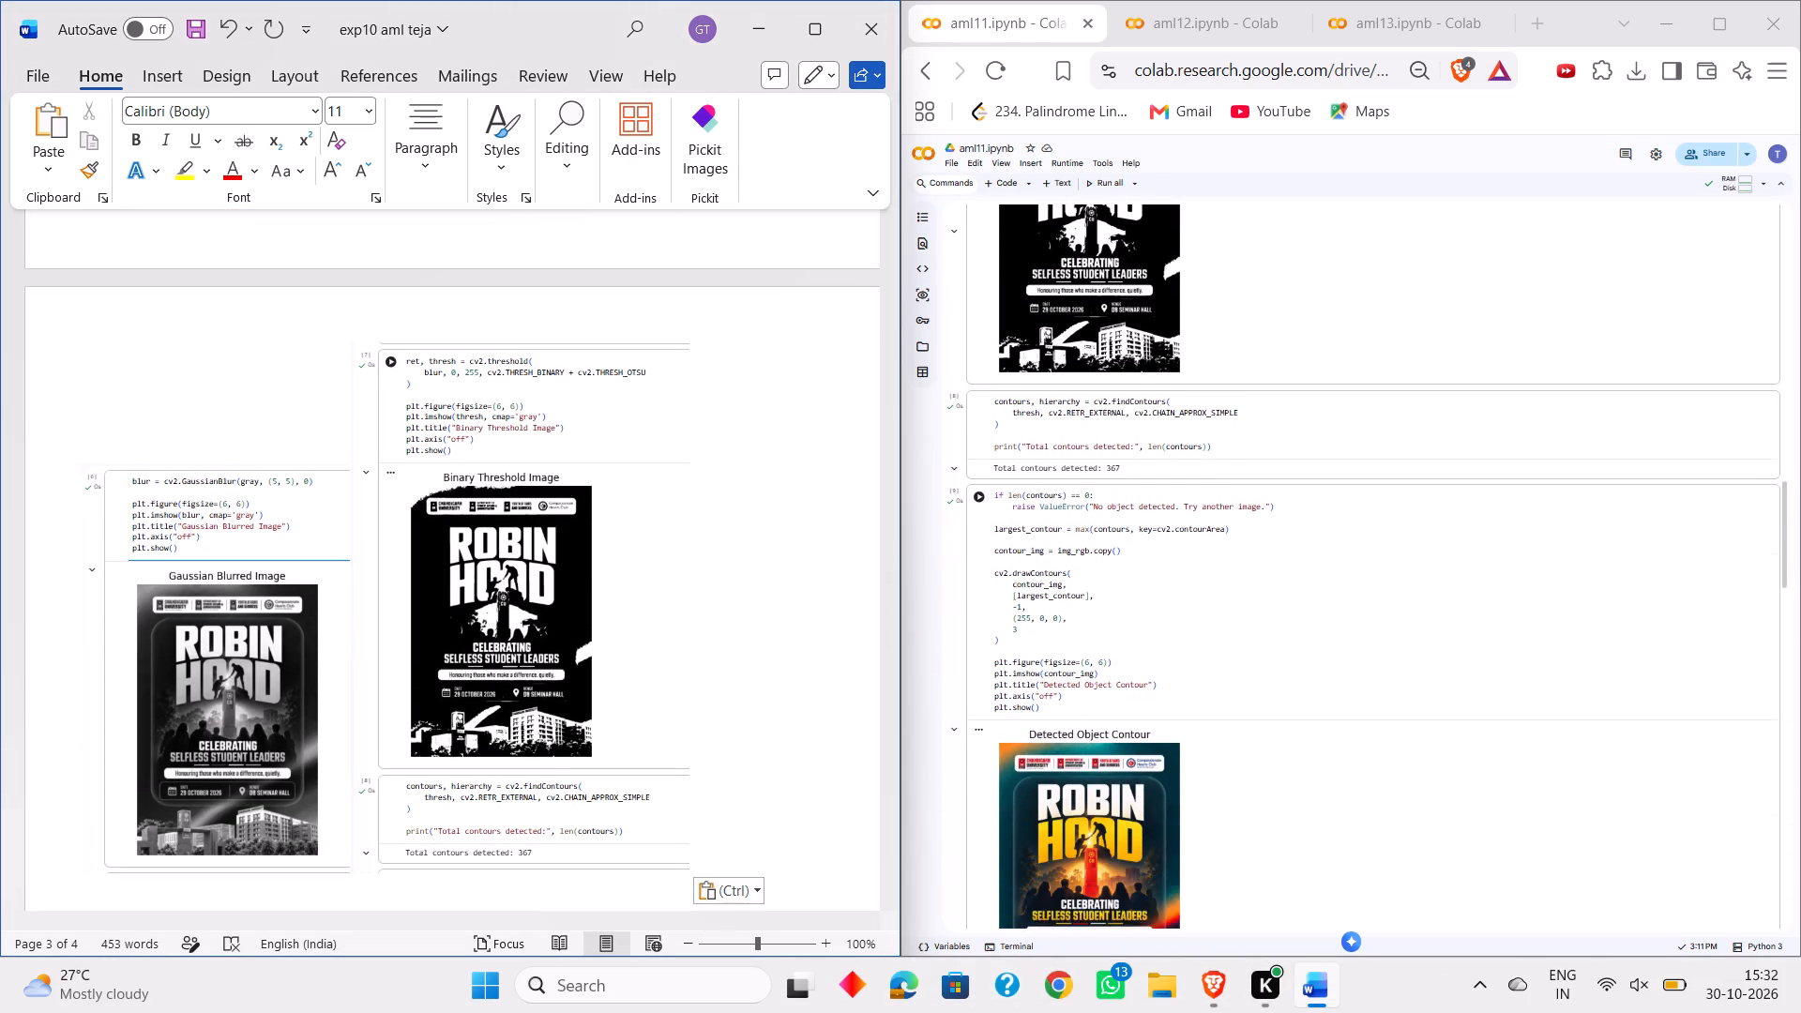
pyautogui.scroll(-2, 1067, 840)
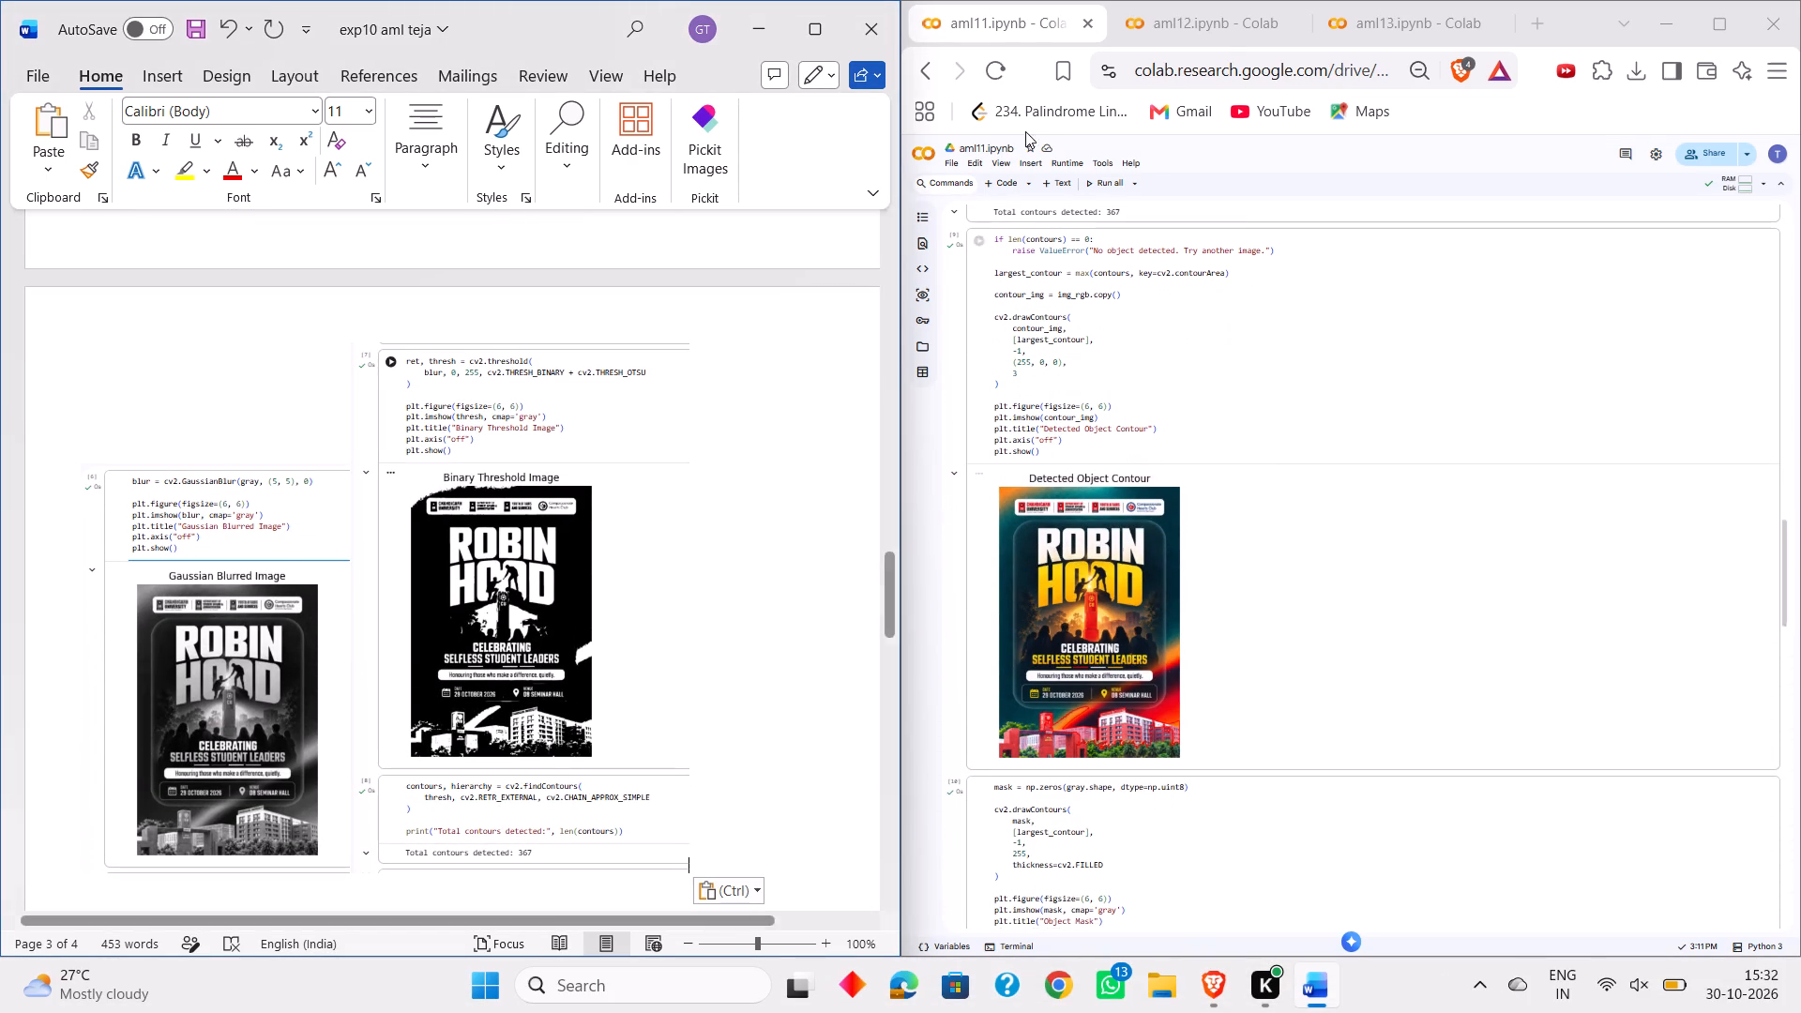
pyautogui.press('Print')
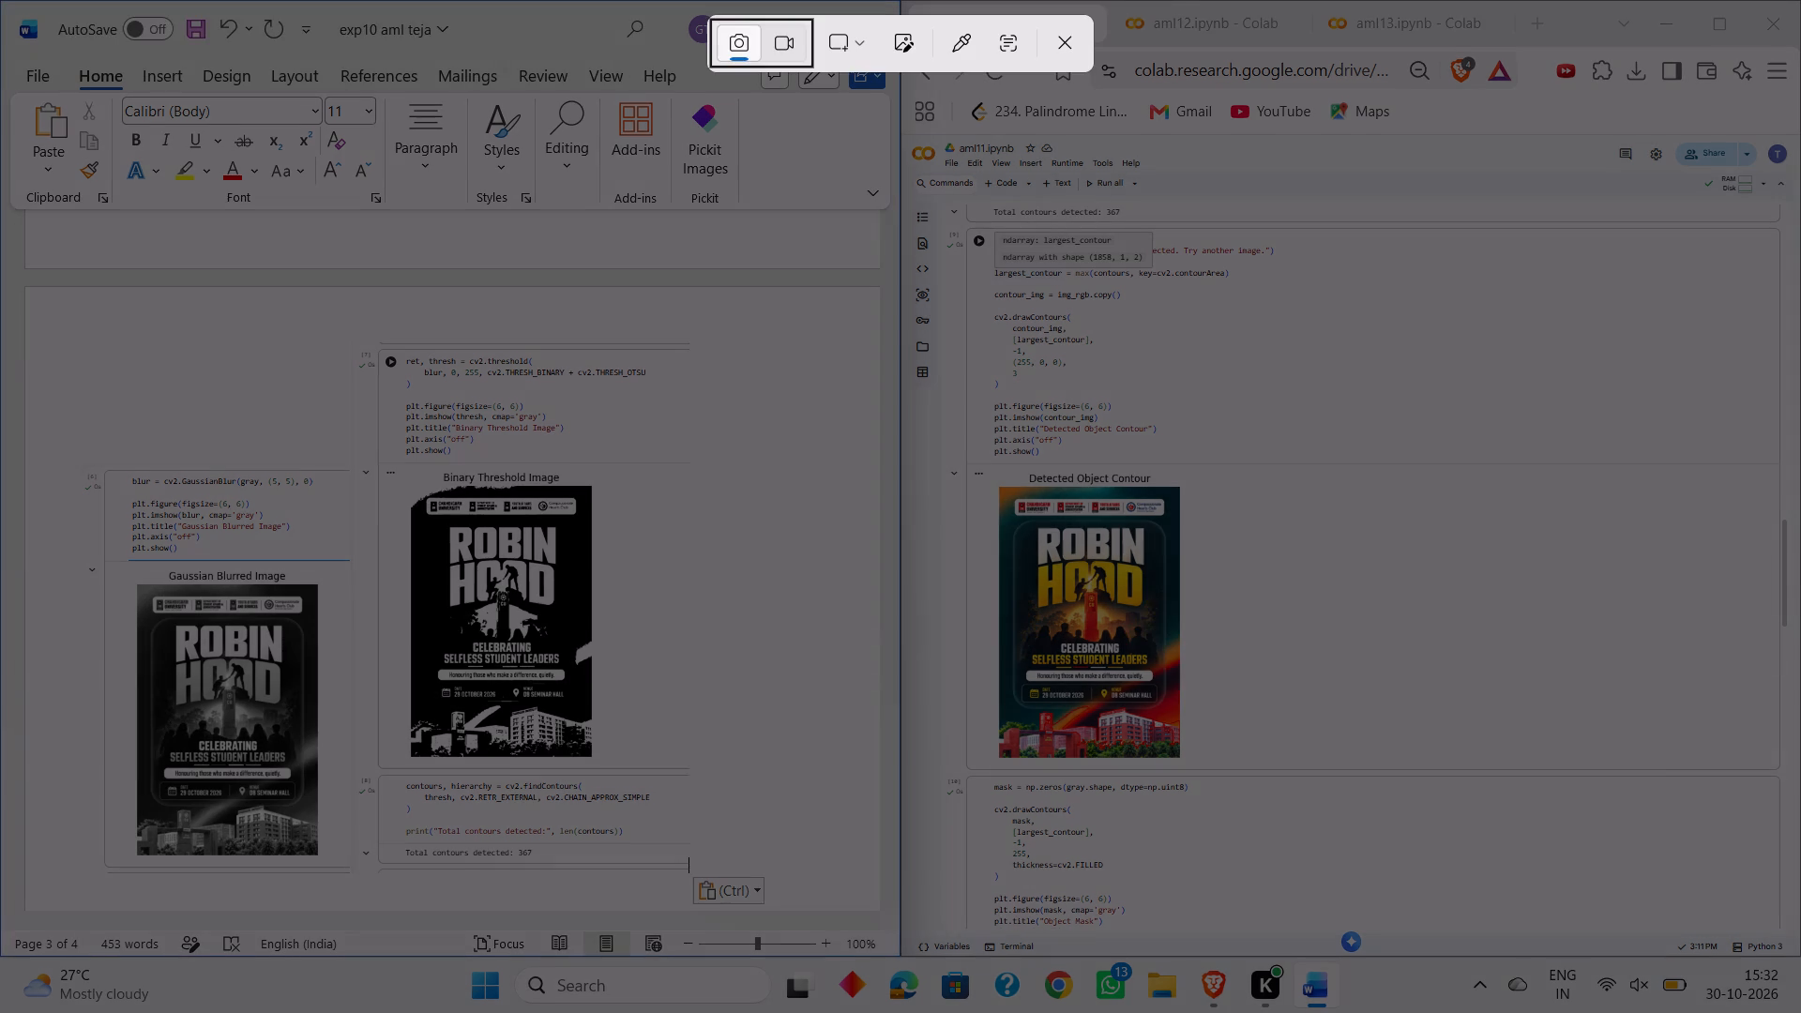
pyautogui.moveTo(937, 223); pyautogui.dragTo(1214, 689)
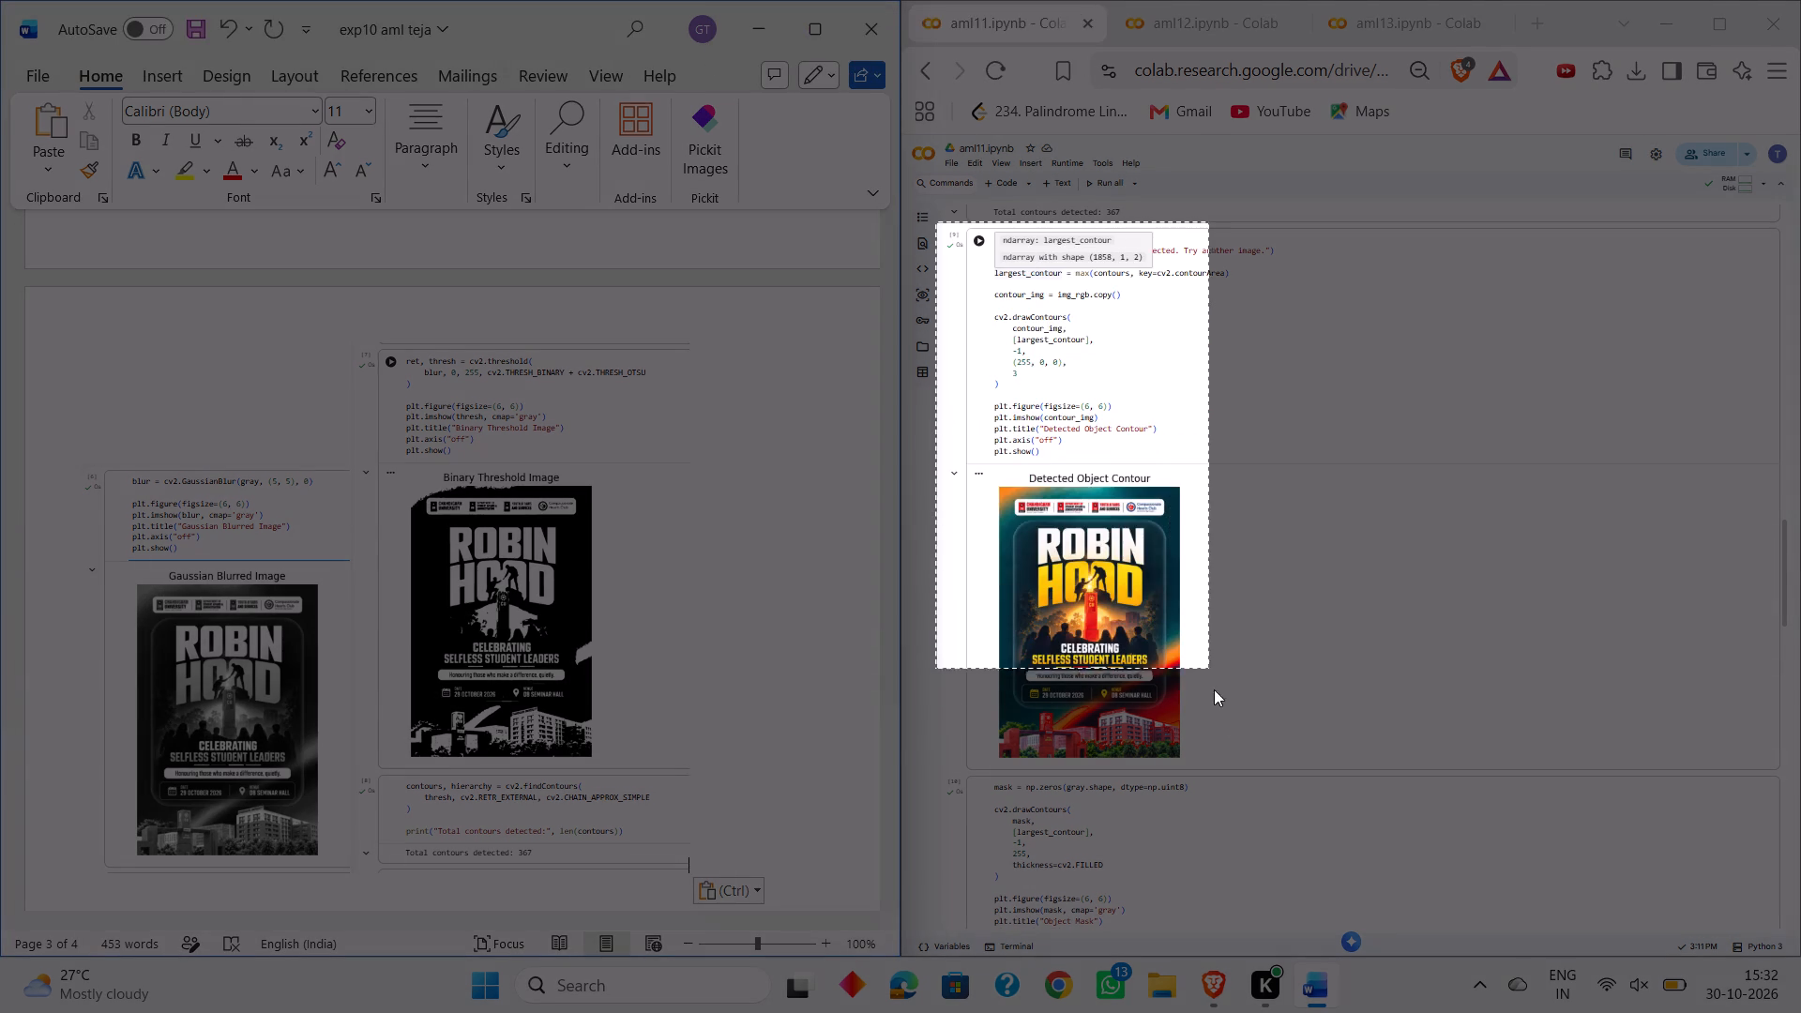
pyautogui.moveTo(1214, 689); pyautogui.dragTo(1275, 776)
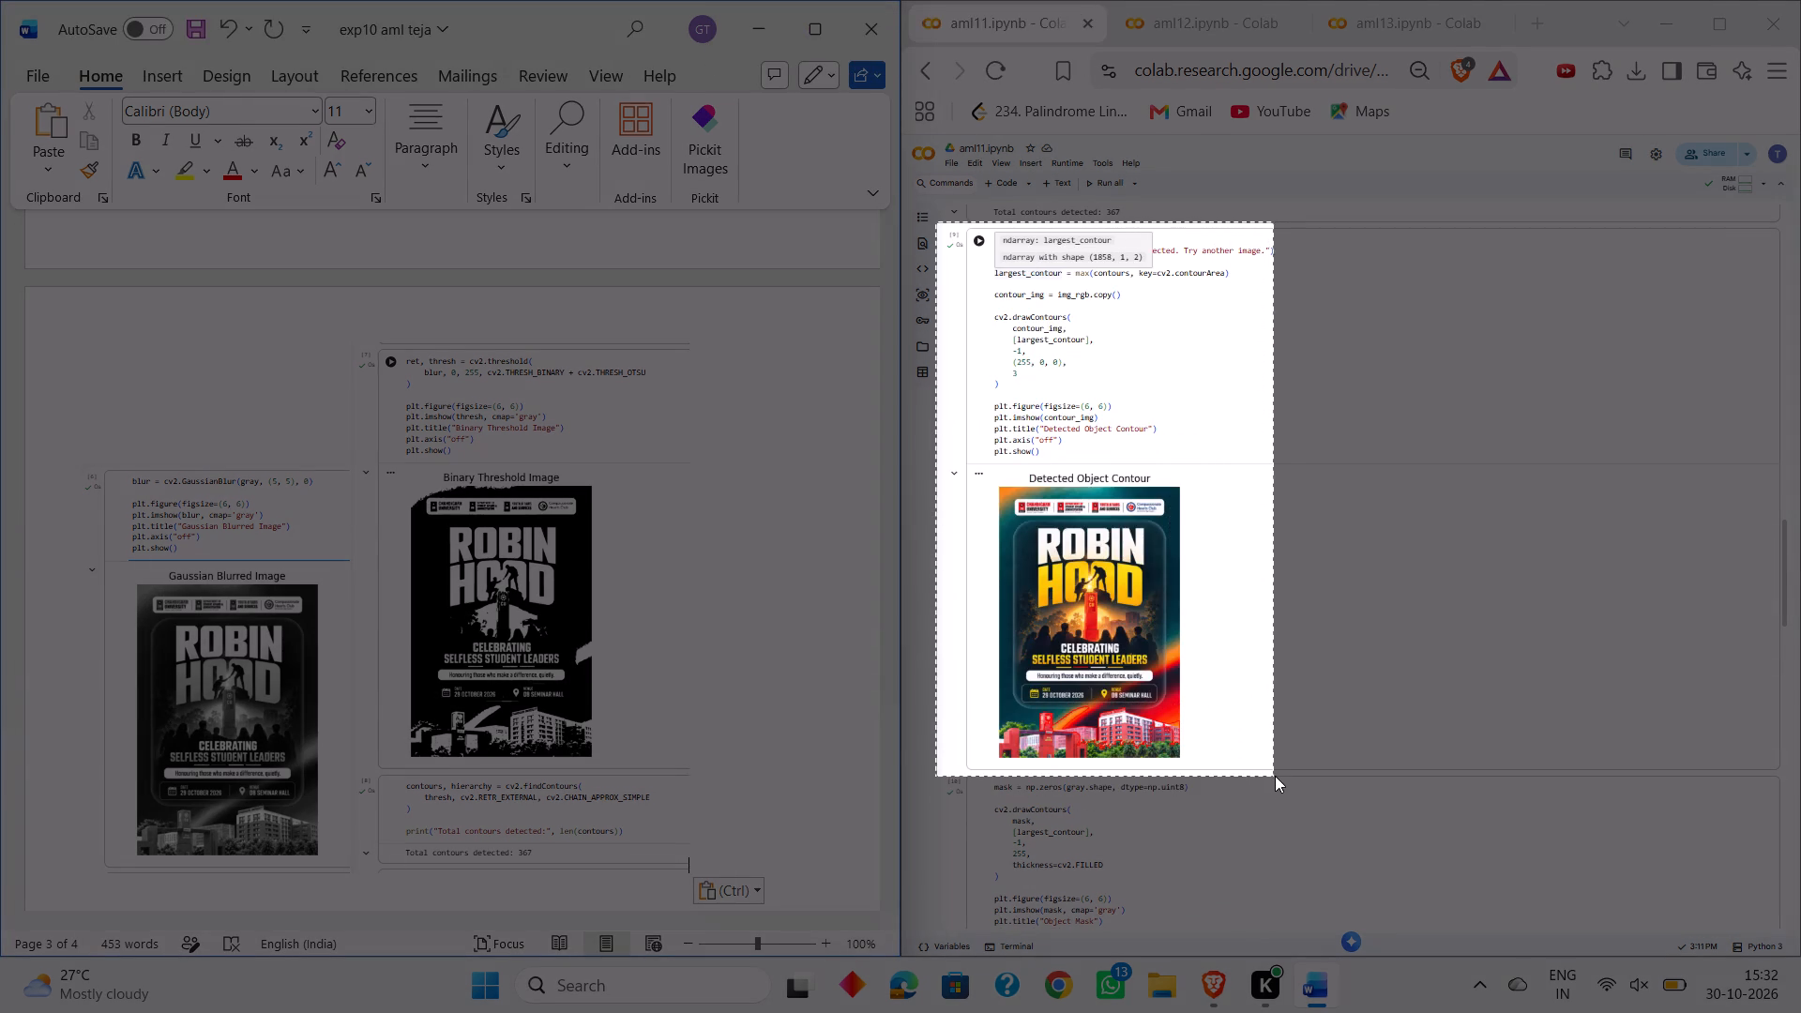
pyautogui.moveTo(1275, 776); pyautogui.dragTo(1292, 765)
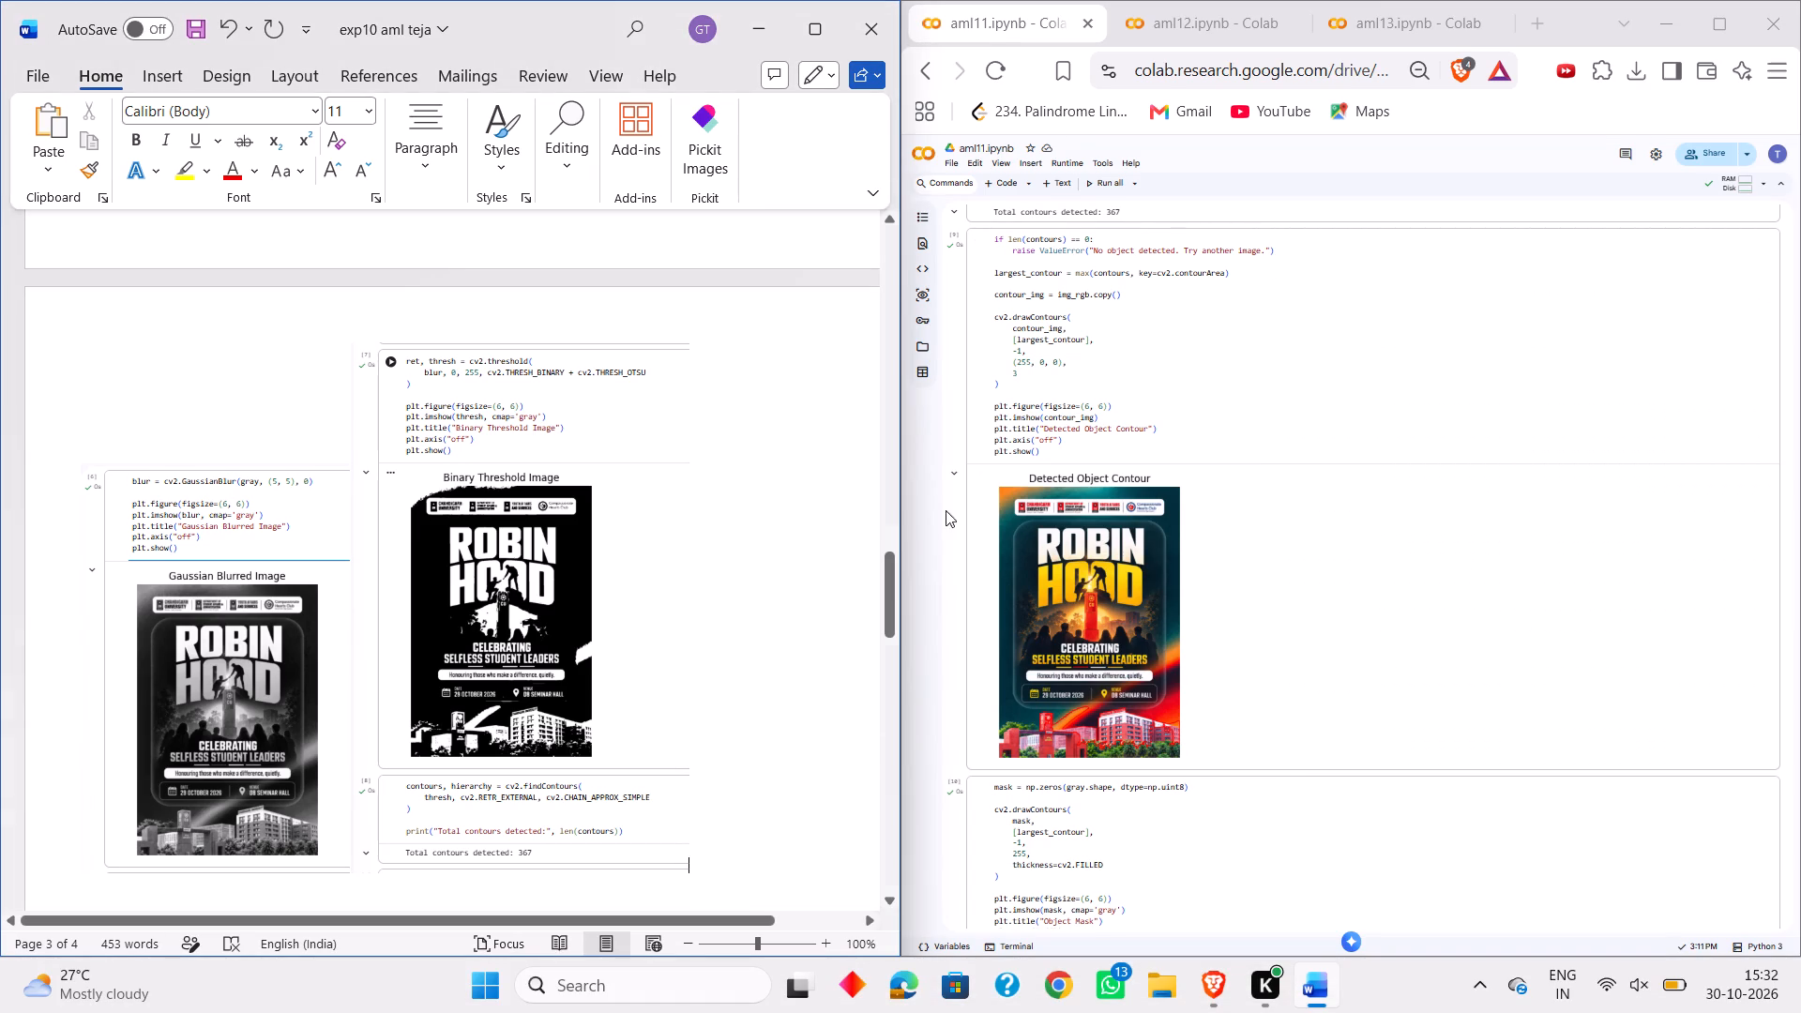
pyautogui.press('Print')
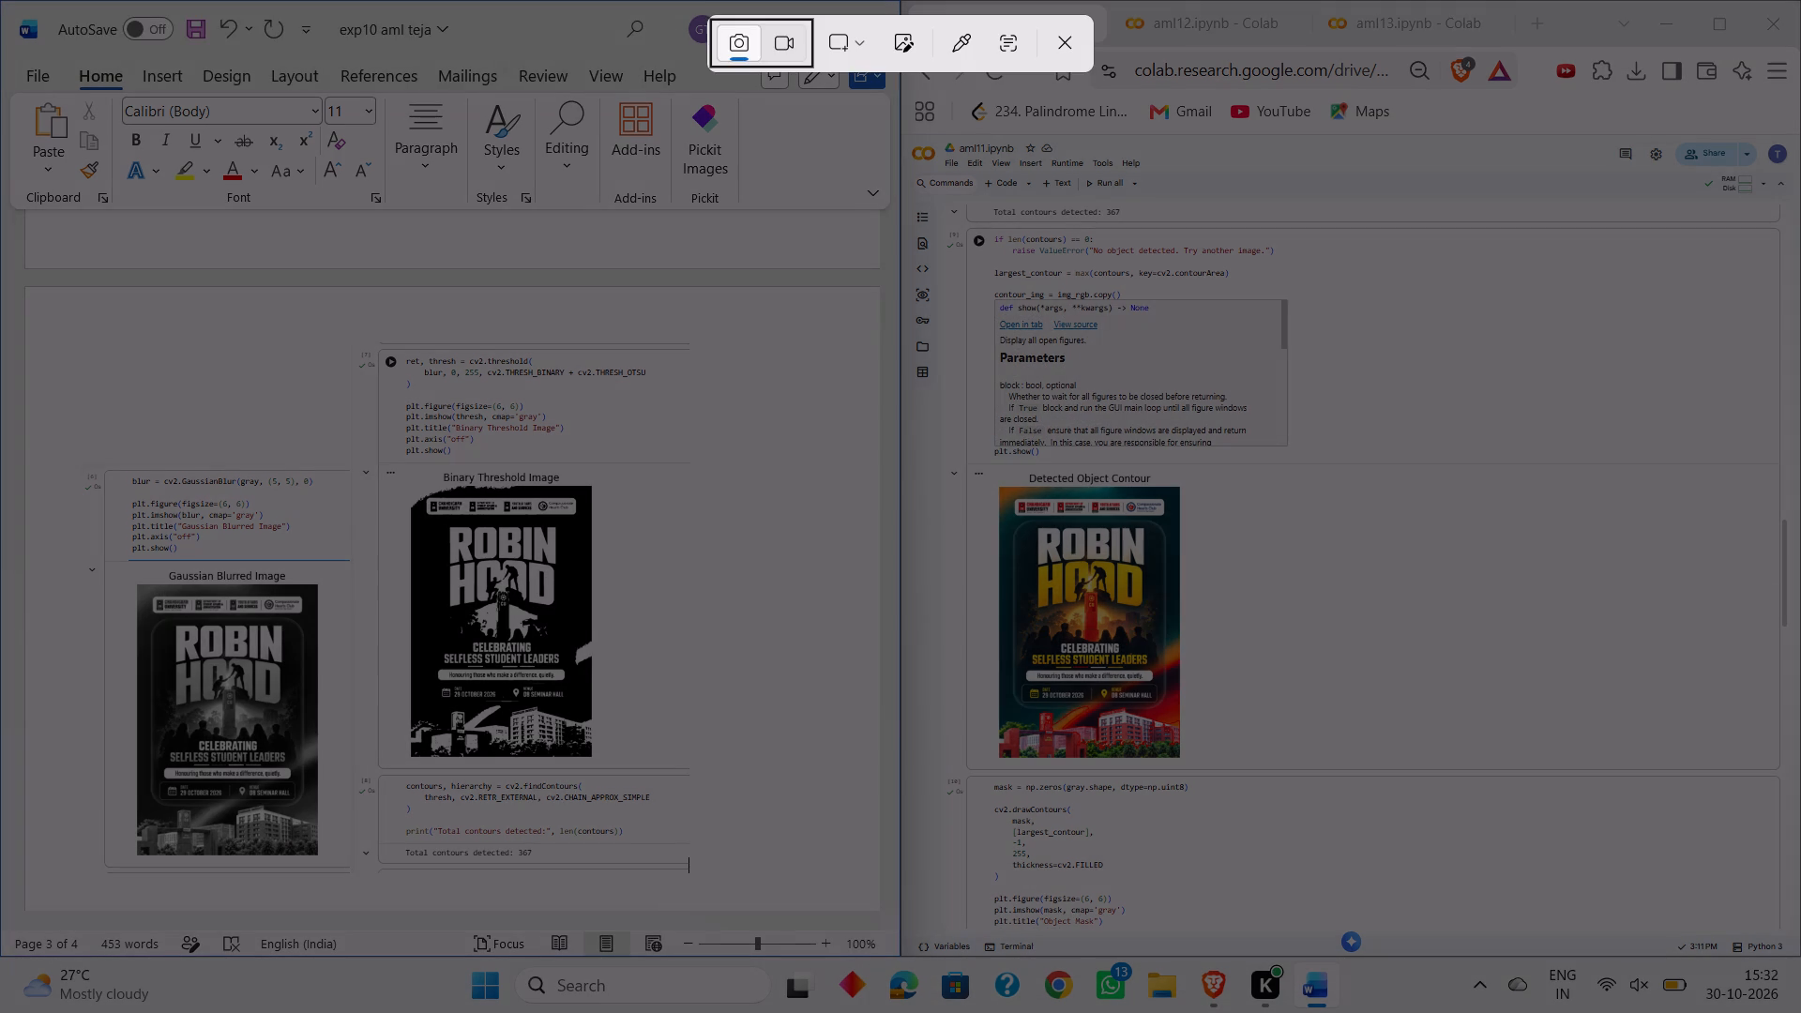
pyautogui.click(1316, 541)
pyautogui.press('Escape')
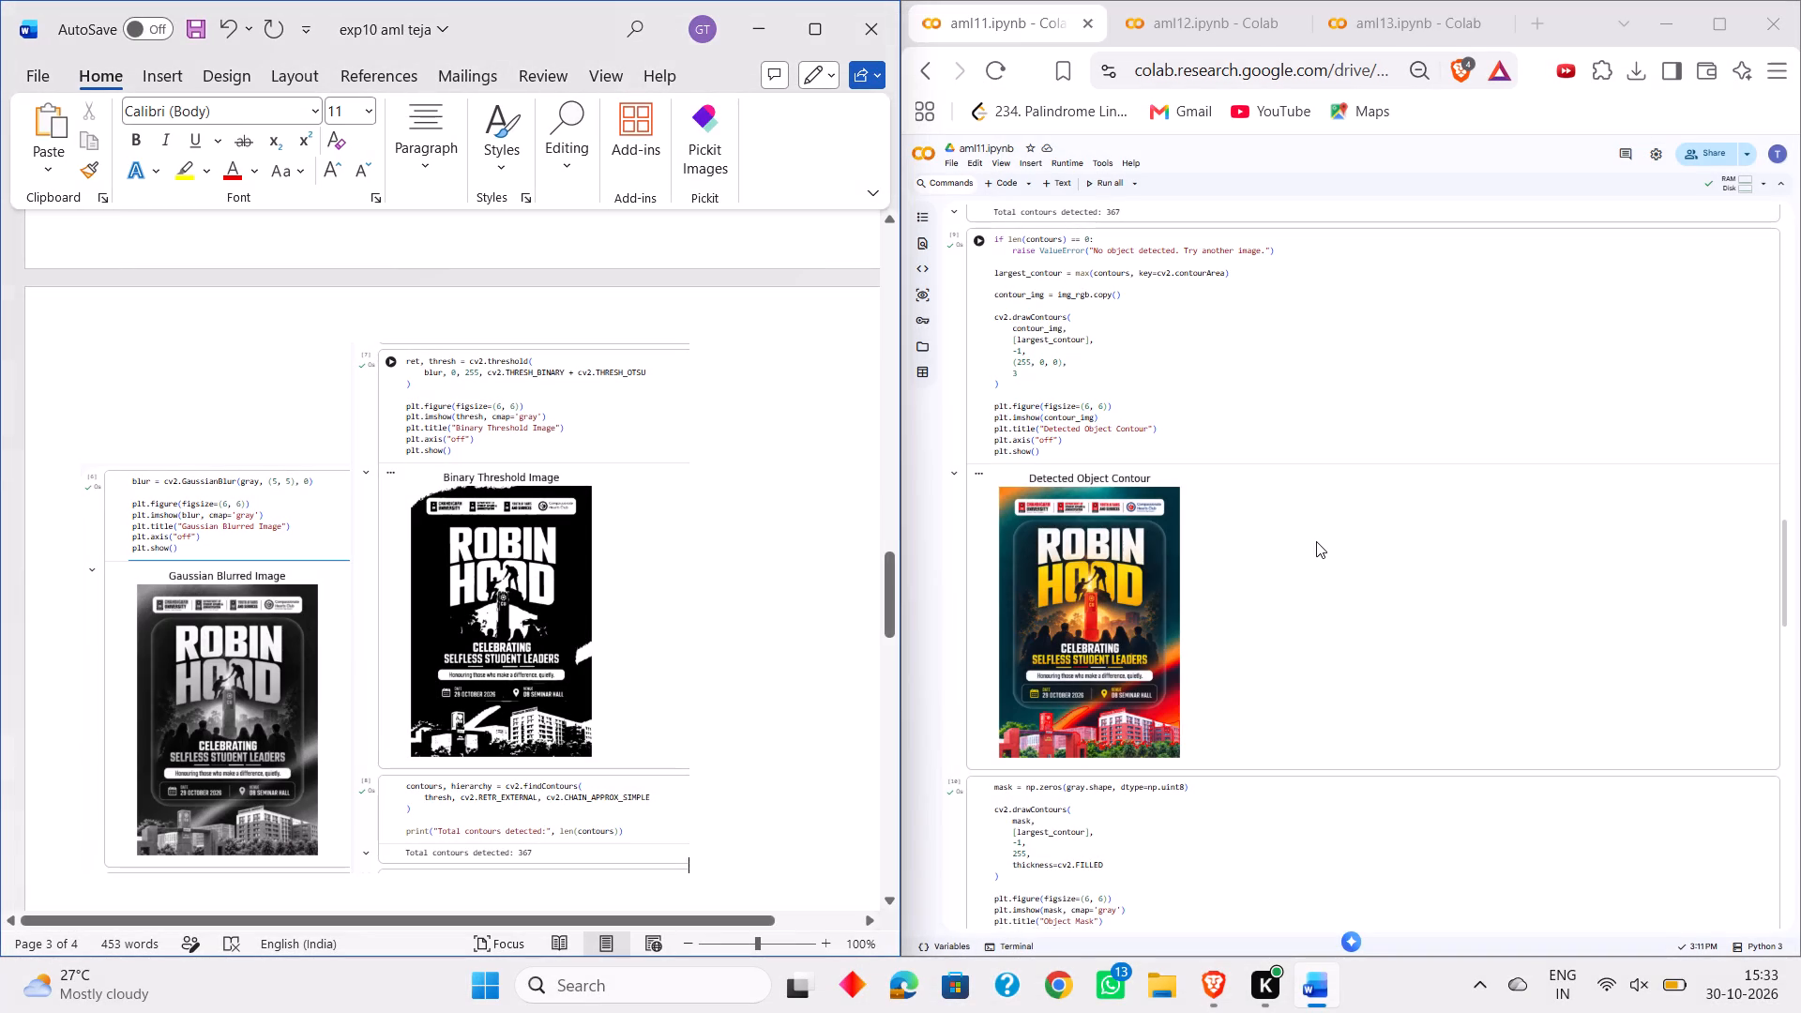
# Snip the contour-drawing cell with its Detected Object Contour output and paste it below the Gaussian blur screenshot.
pyautogui.press('Print')
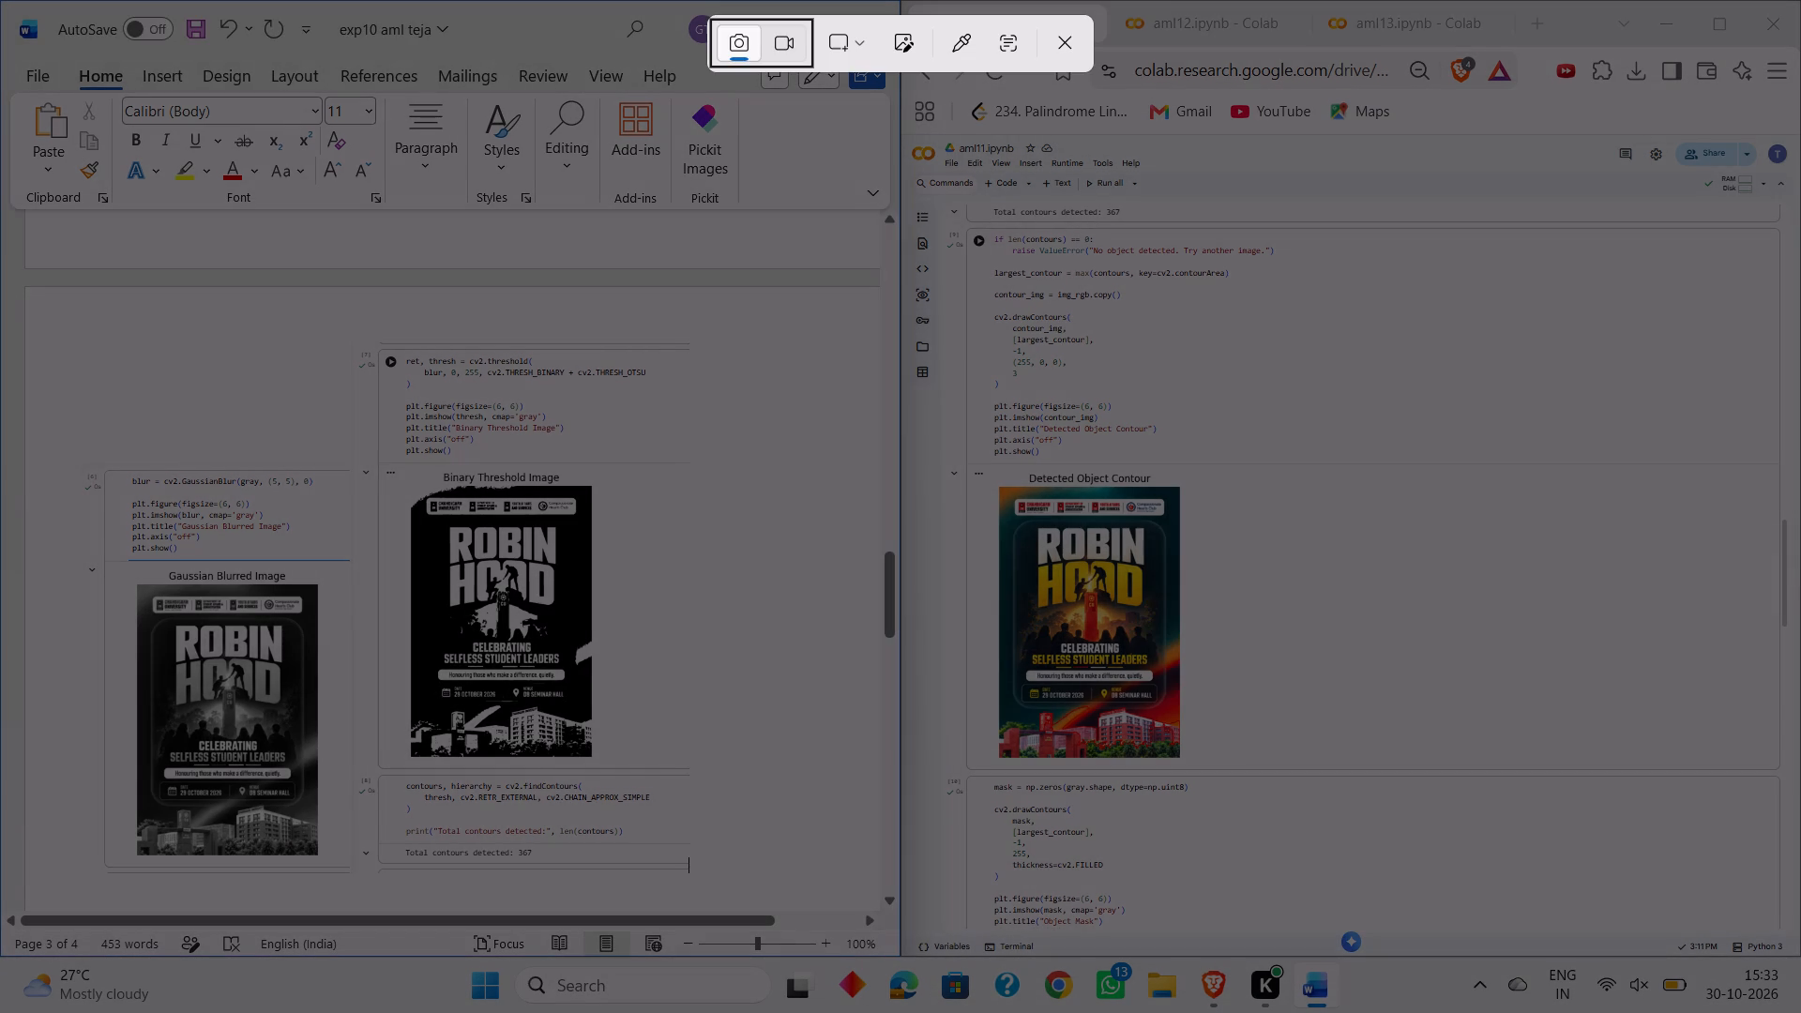
pyautogui.moveTo(945, 223); pyautogui.dragTo(1288, 775)
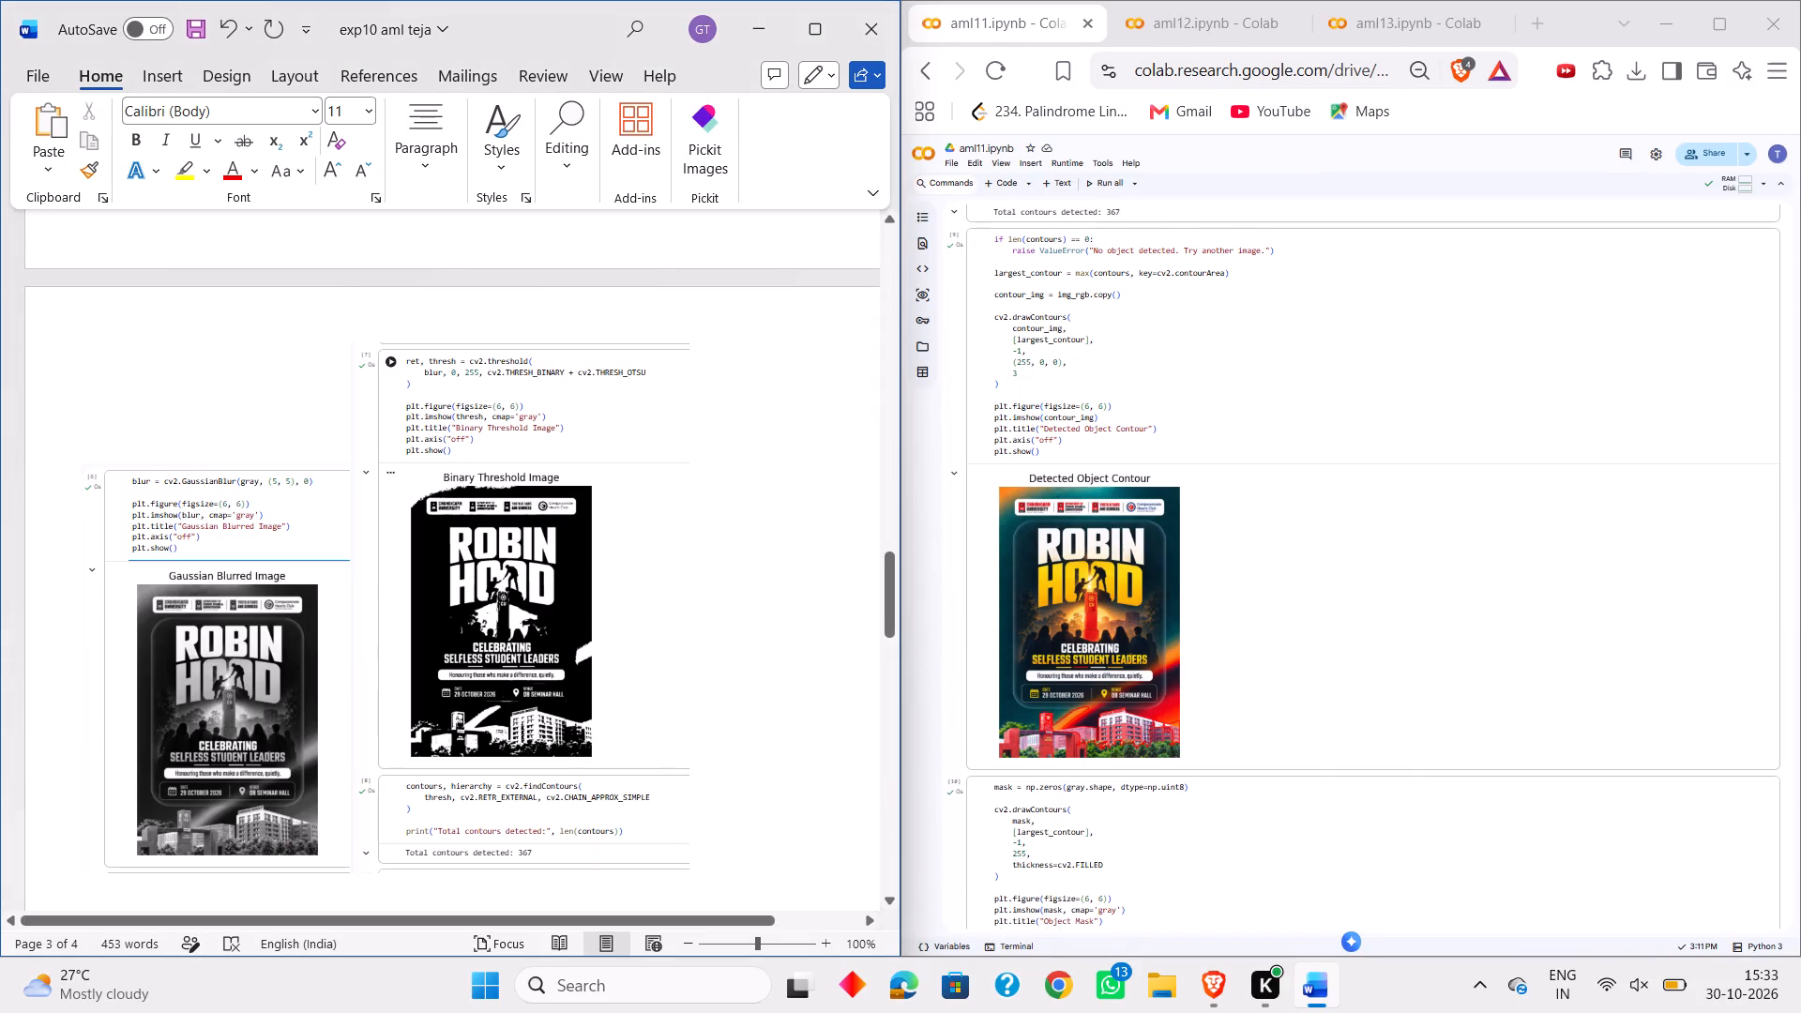
pyautogui.hotkey('ctrl', 'v')
# Snip the object mask cell with its Object Mask output and paste it beside the Detected Object Contour screenshot.
pyautogui.scroll(-1, 1335, 763)
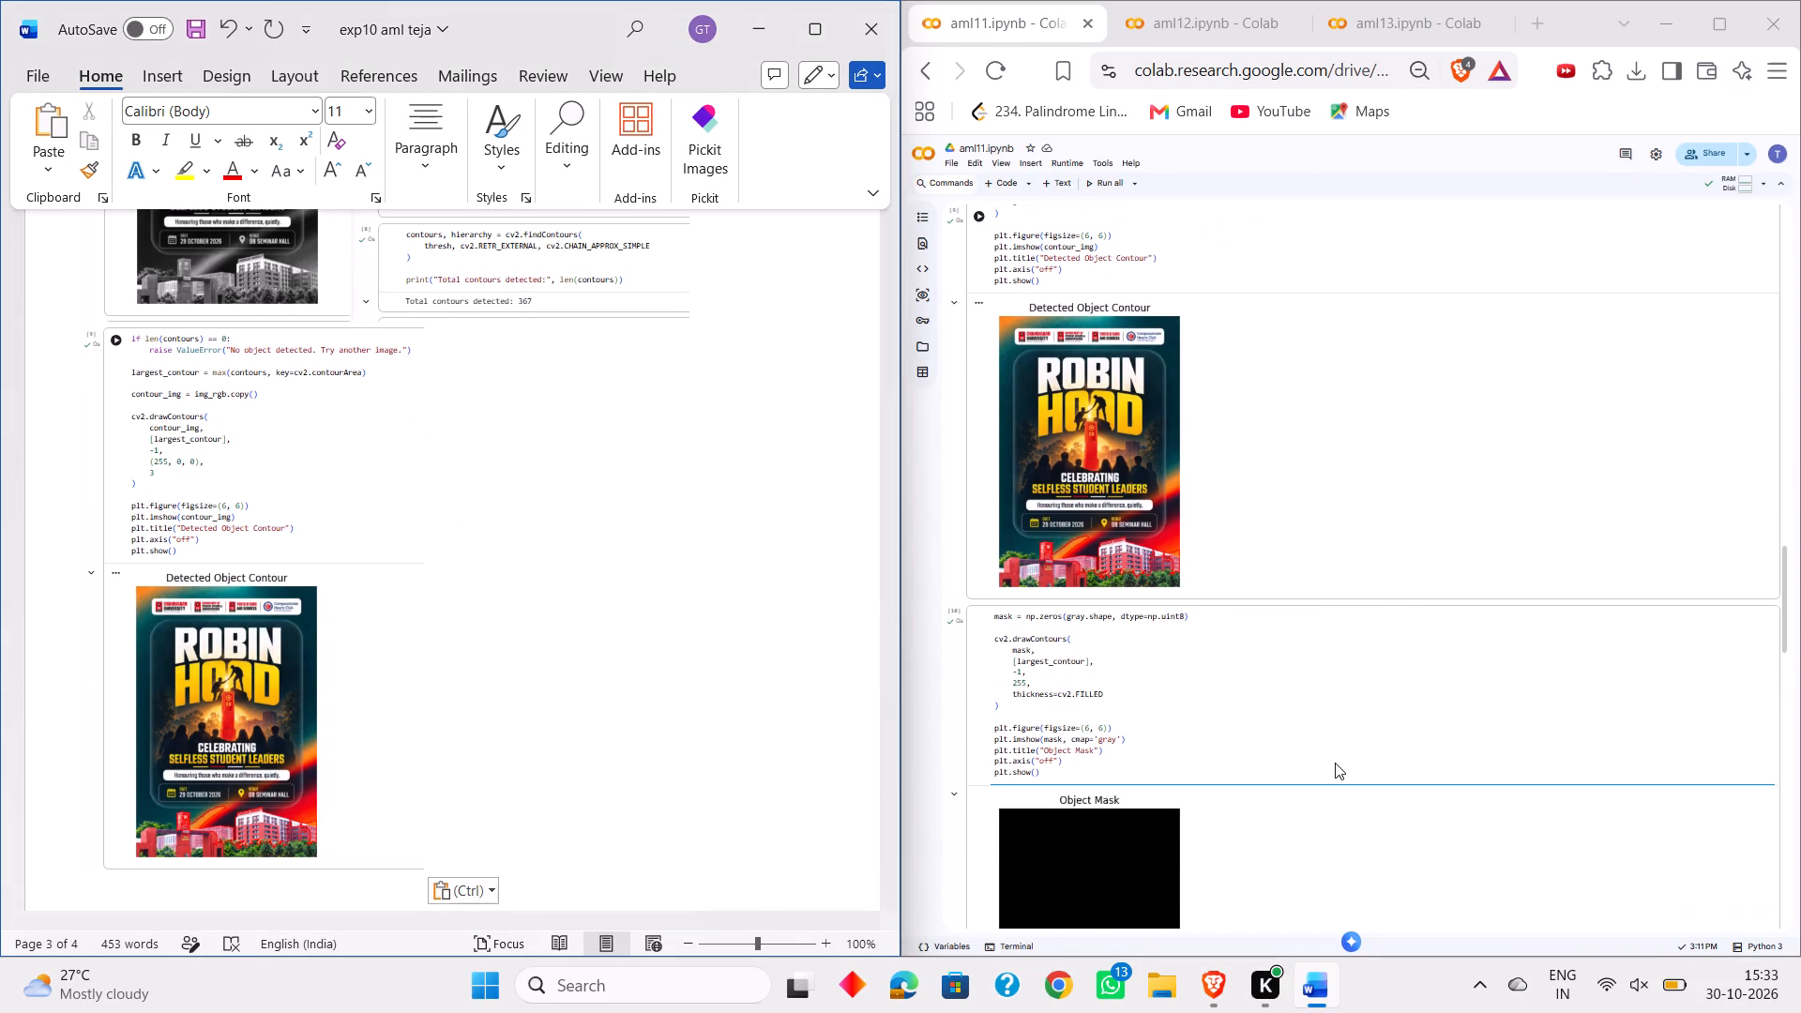
pyautogui.scroll(-2, 1335, 763)
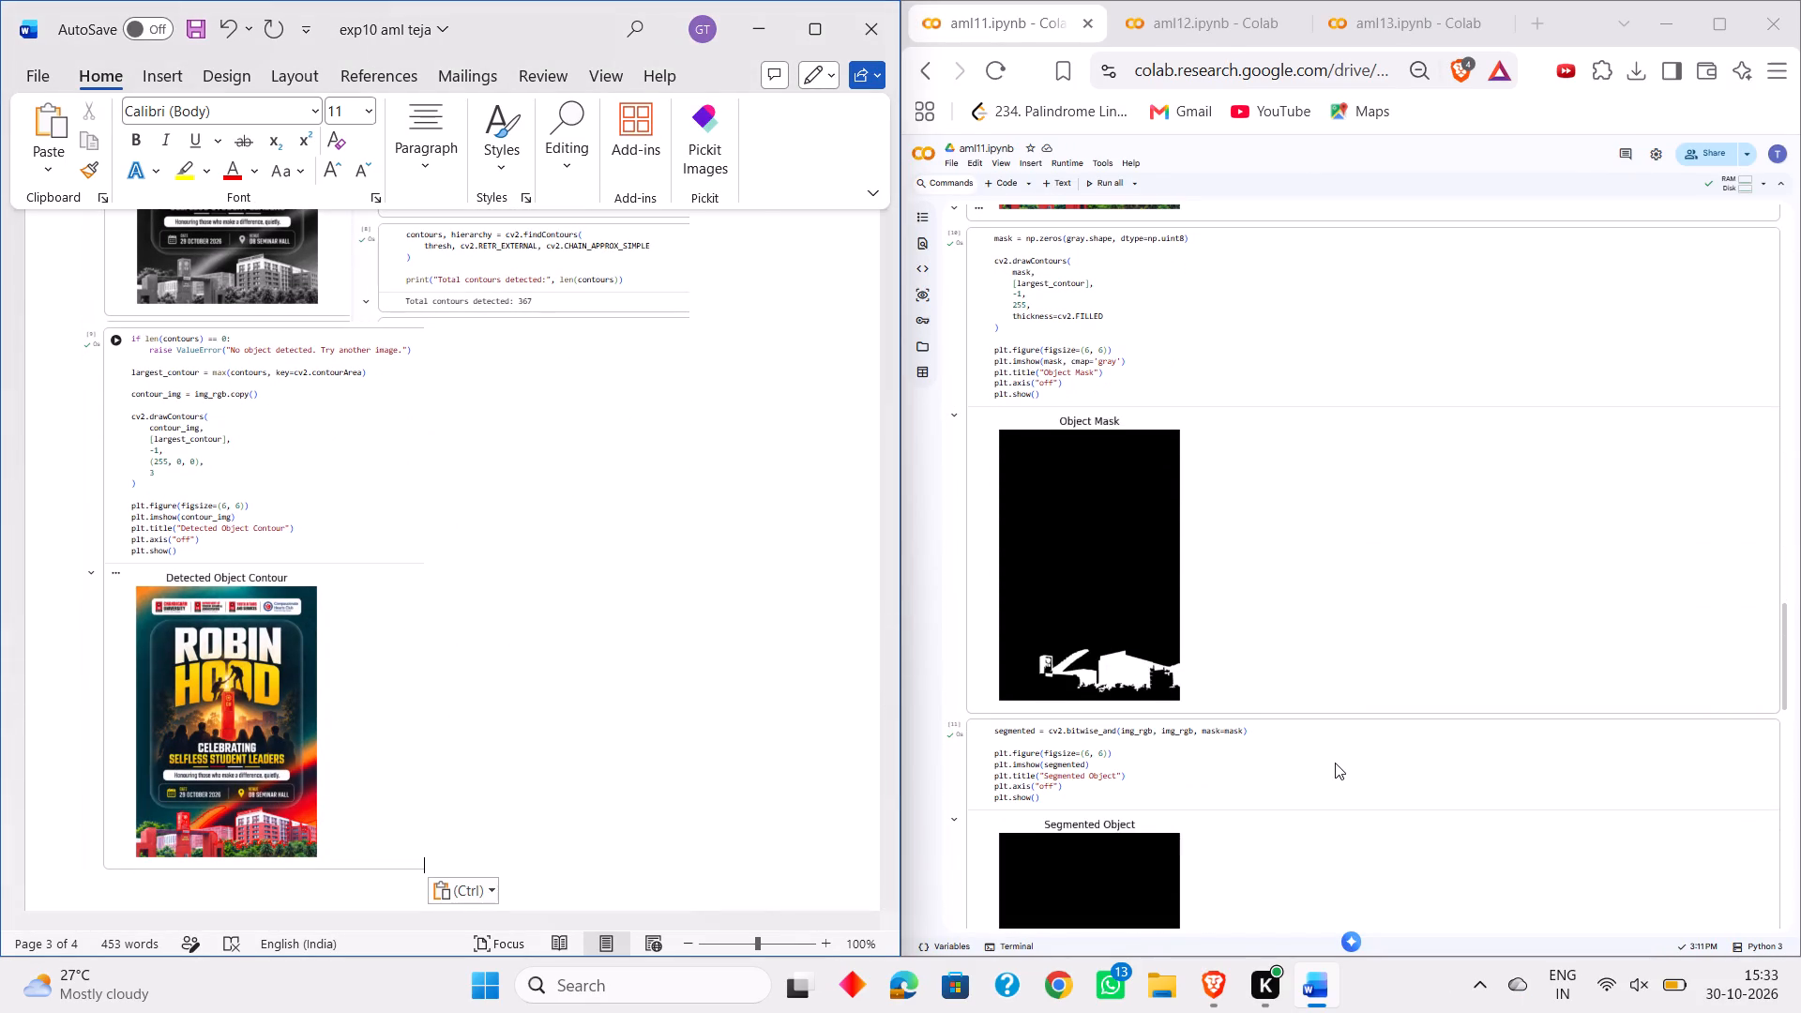
pyautogui.press('Print')
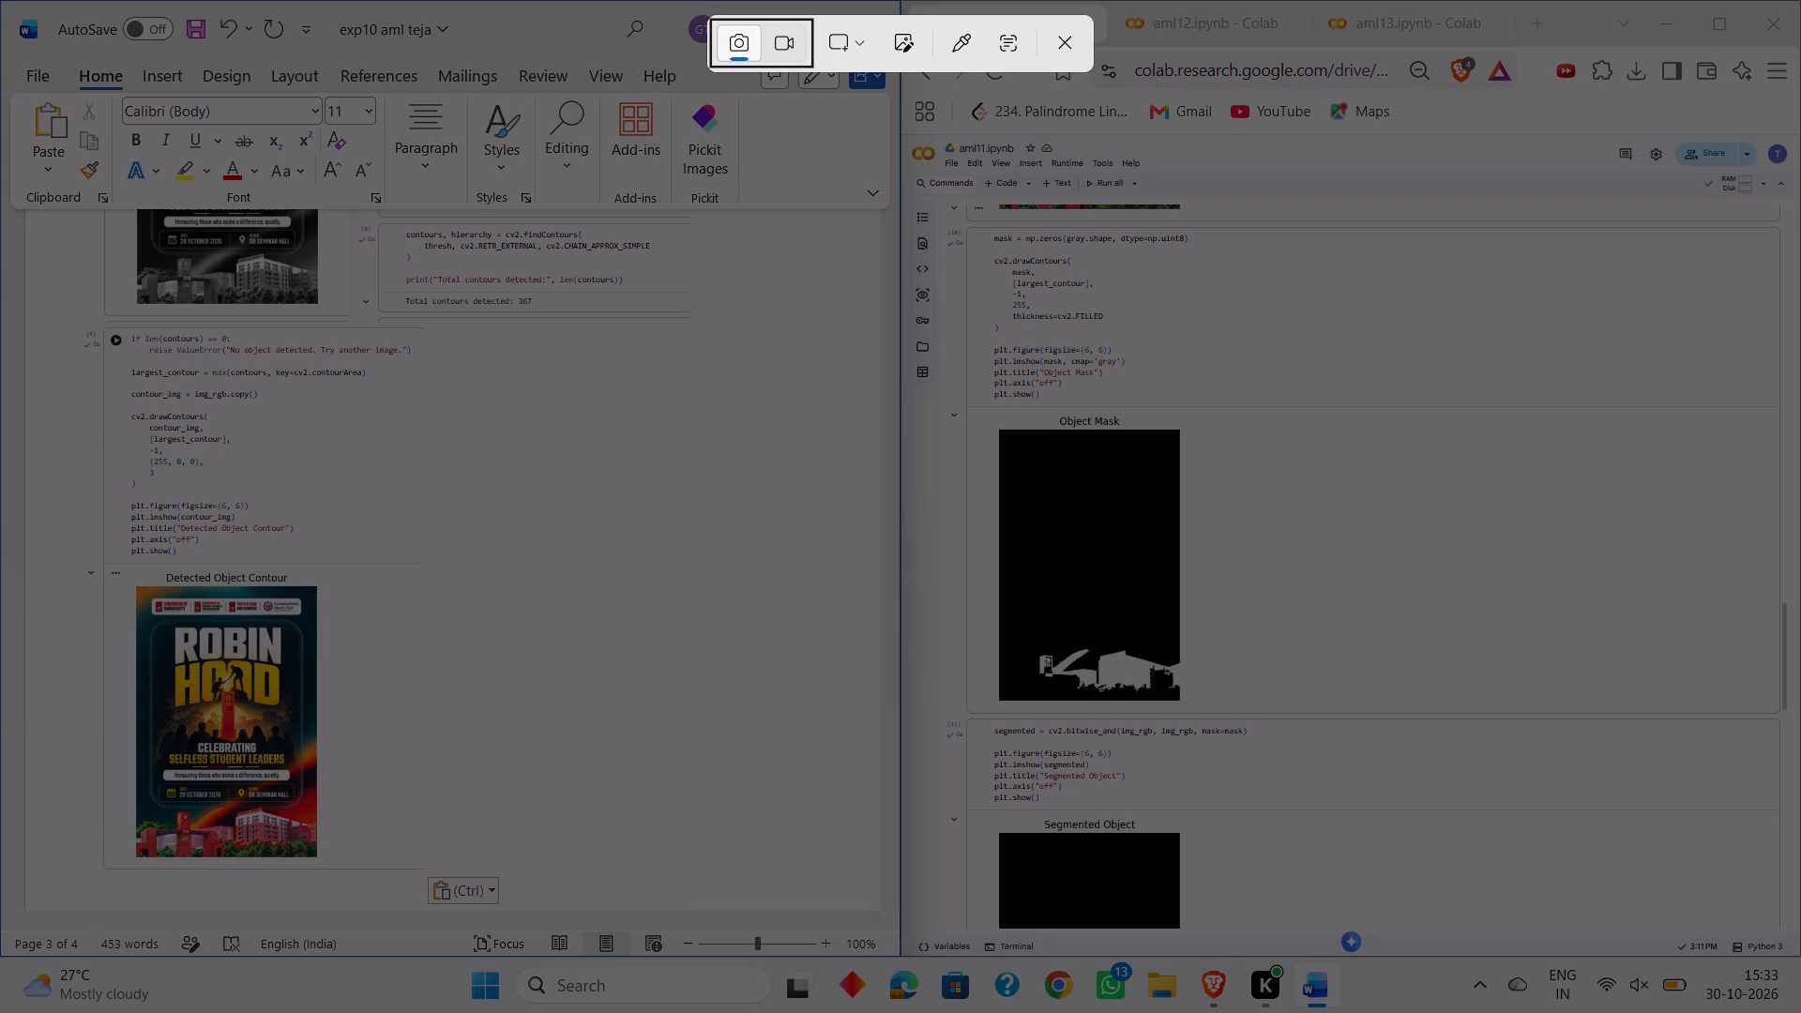
pyautogui.moveTo(941, 227); pyautogui.dragTo(1249, 728)
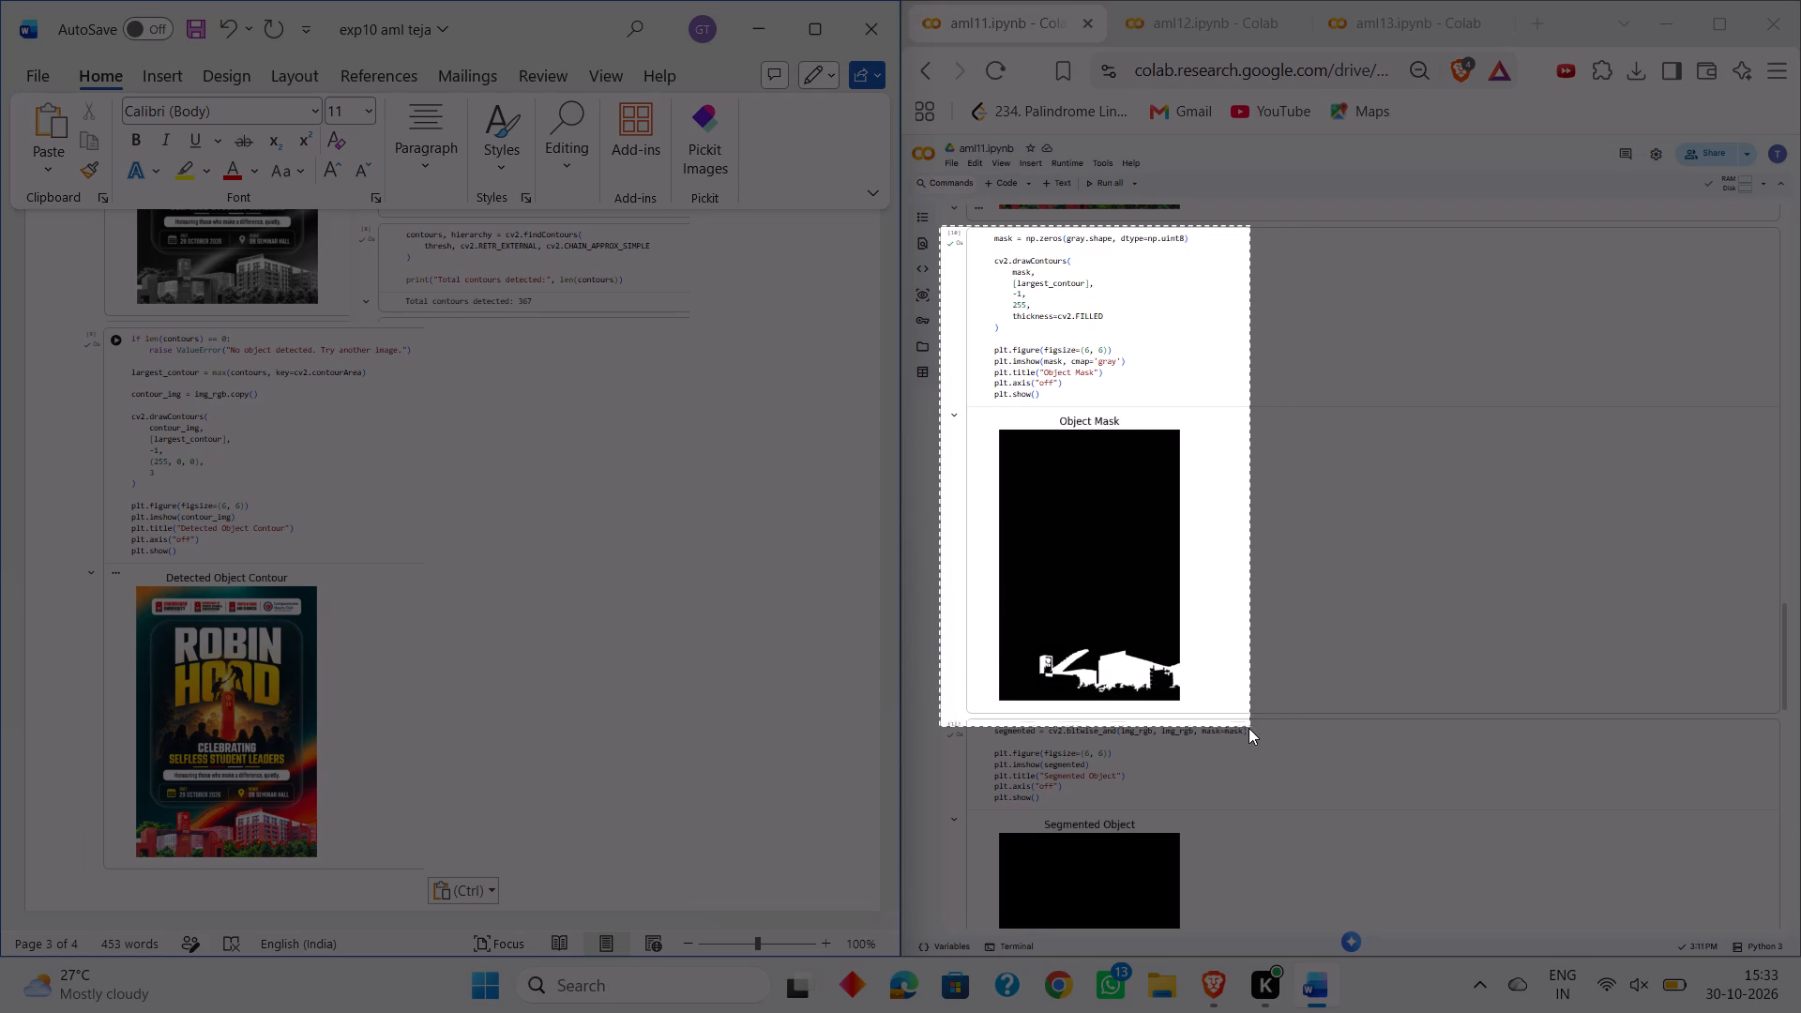
pyautogui.moveTo(1249, 728); pyautogui.dragTo(1247, 713)
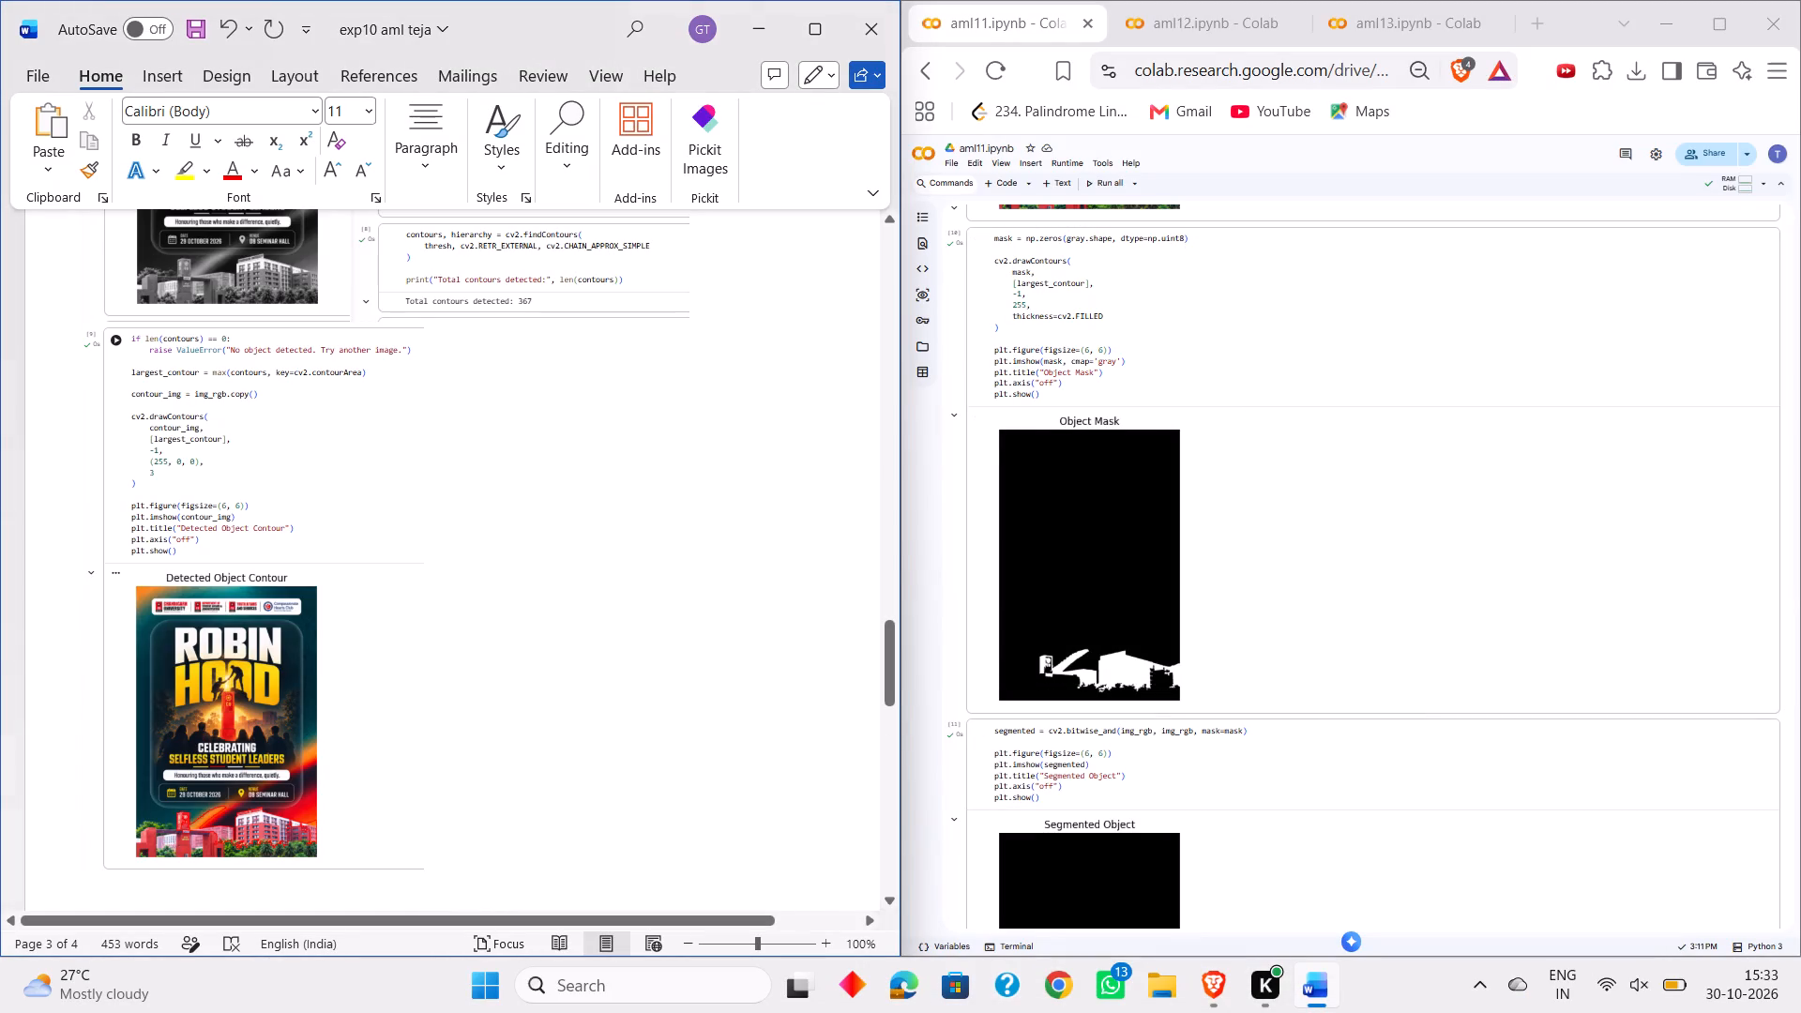
pyautogui.hotkey('ctrl', 'v')
# Snip the bitwise_and segmentation cell with its Segmented Object output and paste it after the Object Mask screenshot, on the report's fourth page.
pyautogui.scroll(-2, 1130, 817)
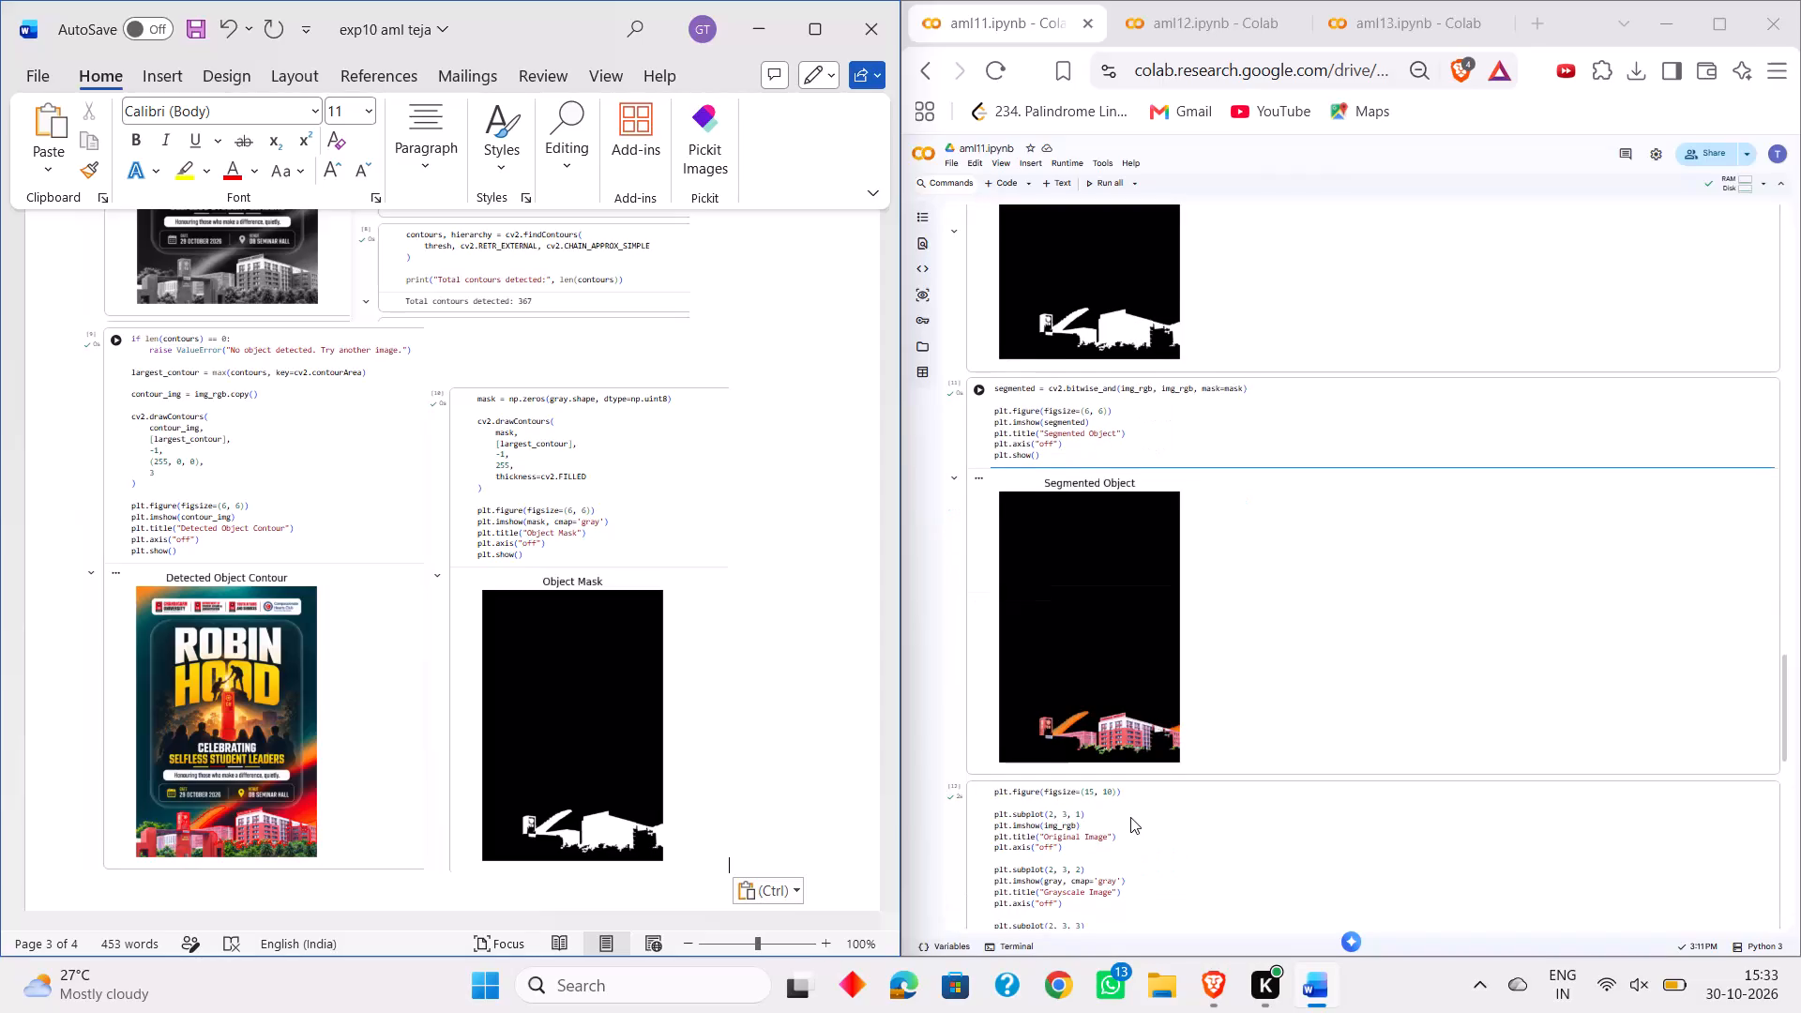
pyautogui.scroll(-2, 1130, 817)
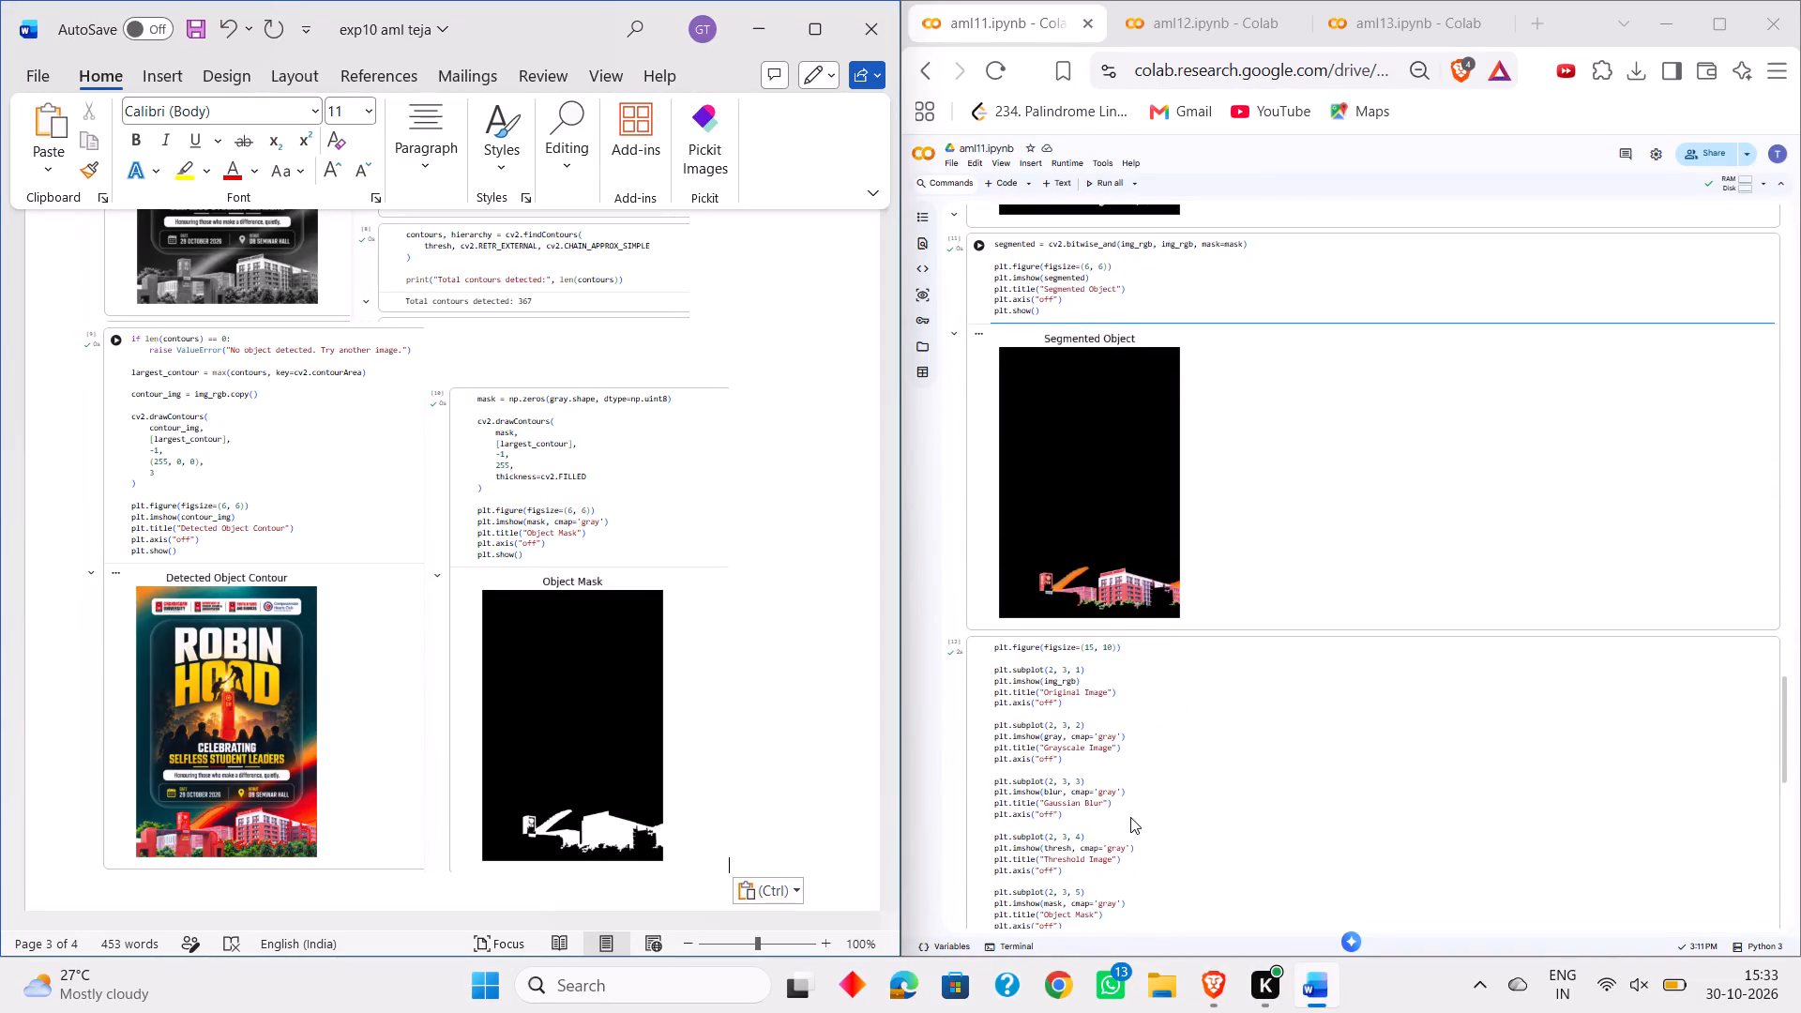
pyautogui.scroll(-1, 1130, 817)
pyautogui.press('Print')
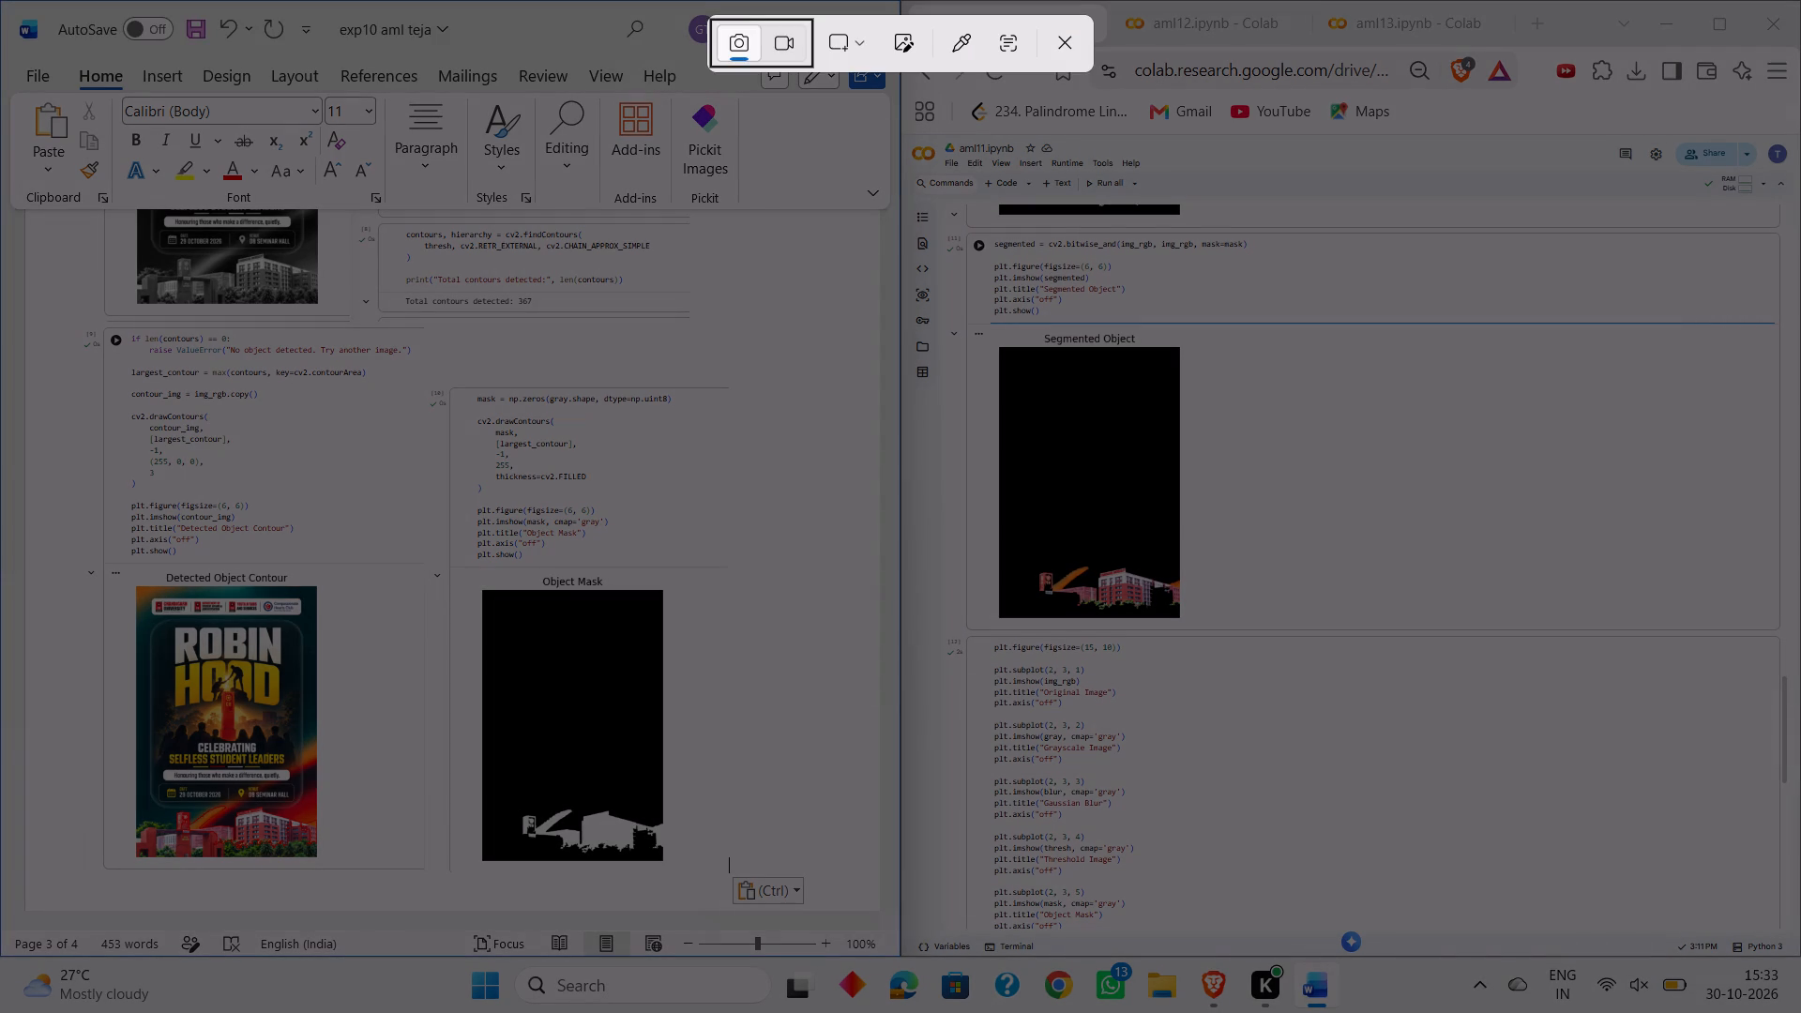
pyautogui.moveTo(939, 231); pyautogui.dragTo(1245, 642)
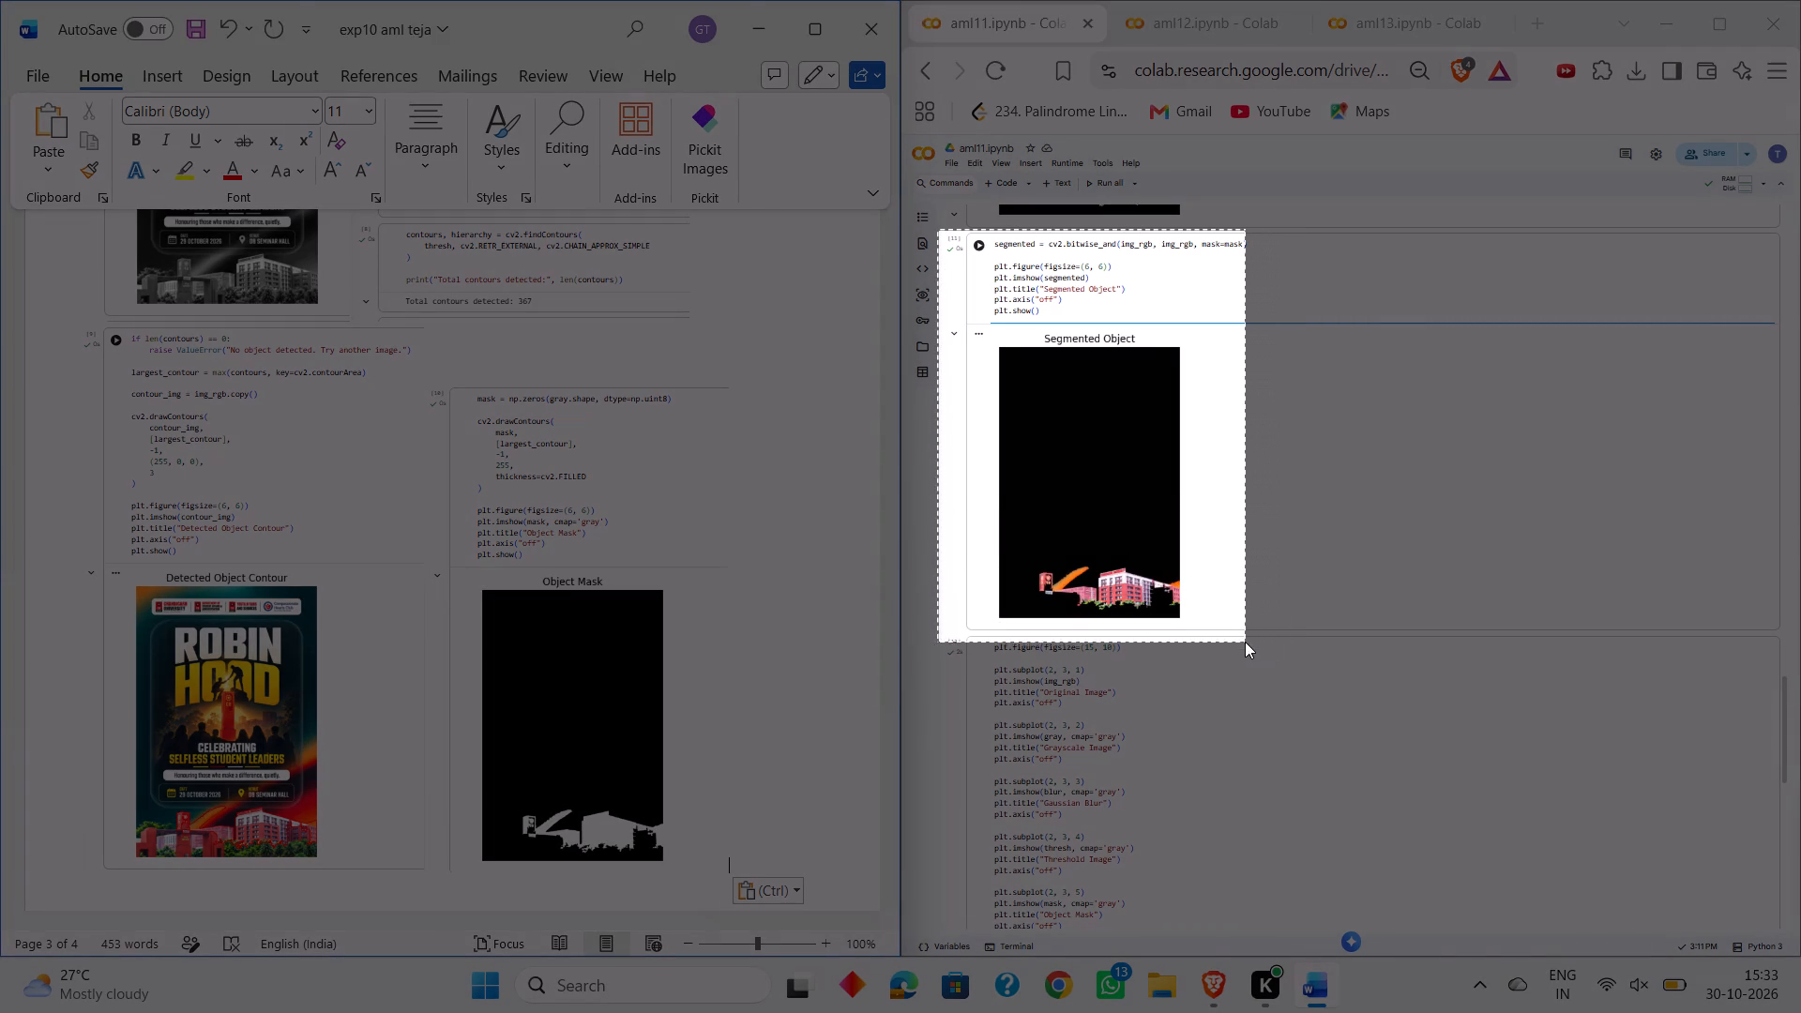
pyautogui.moveTo(1245, 642); pyautogui.dragTo(1245, 641)
pyautogui.hotkey('ctrl', 'v')
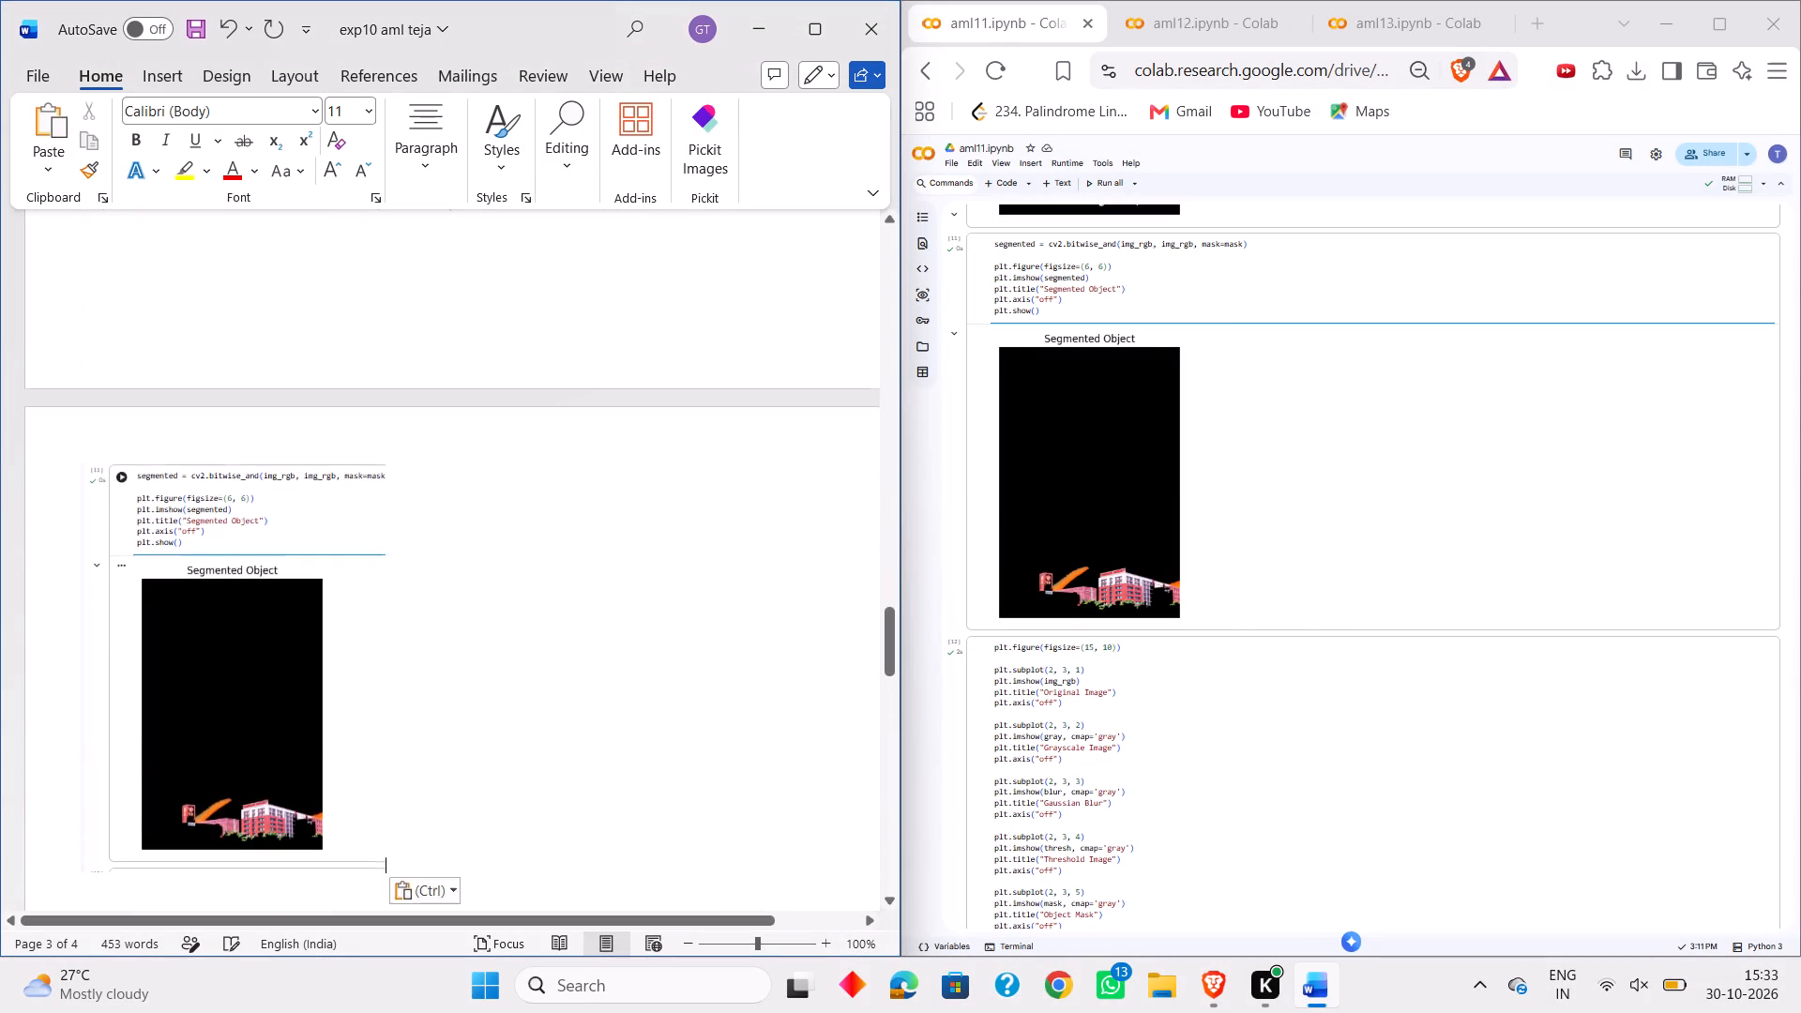
# Look through the final subplot comparison cell and its output in aml11.ipynb, and bring up the aml12.ipynb notebook.
pyautogui.scroll(-3, 1281, 786)
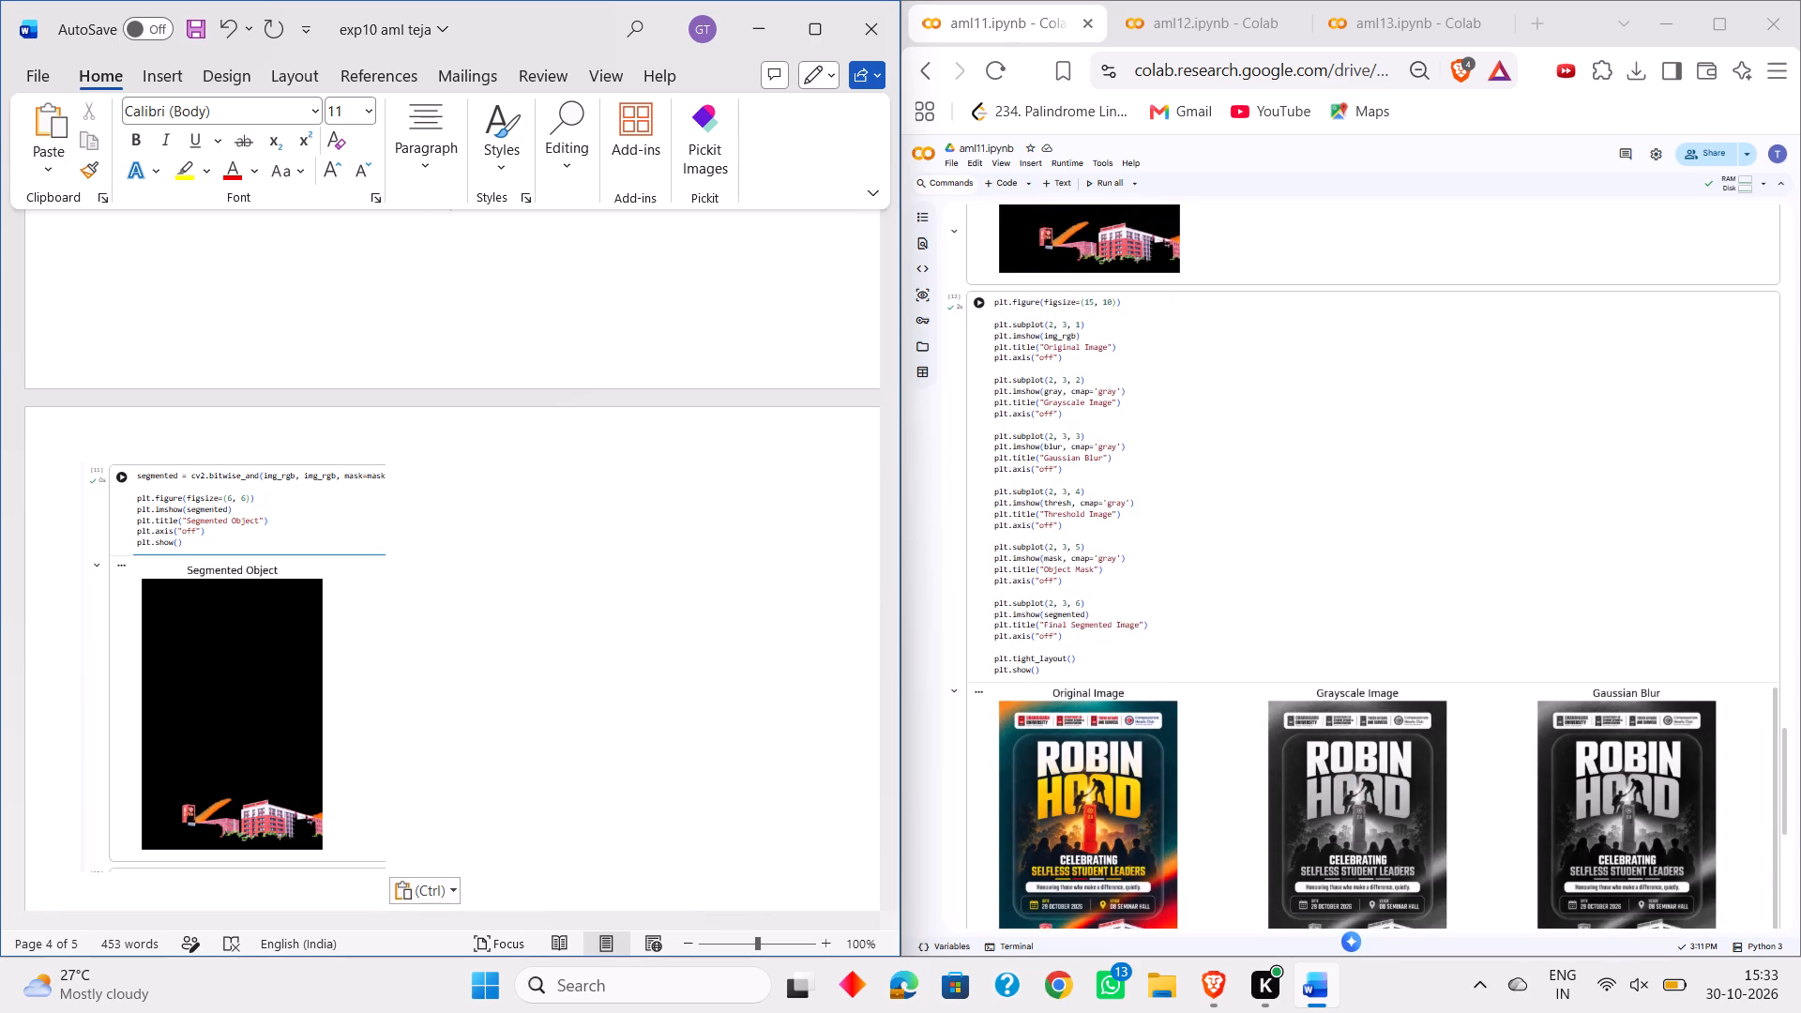
pyautogui.scroll(-3, 1281, 786)
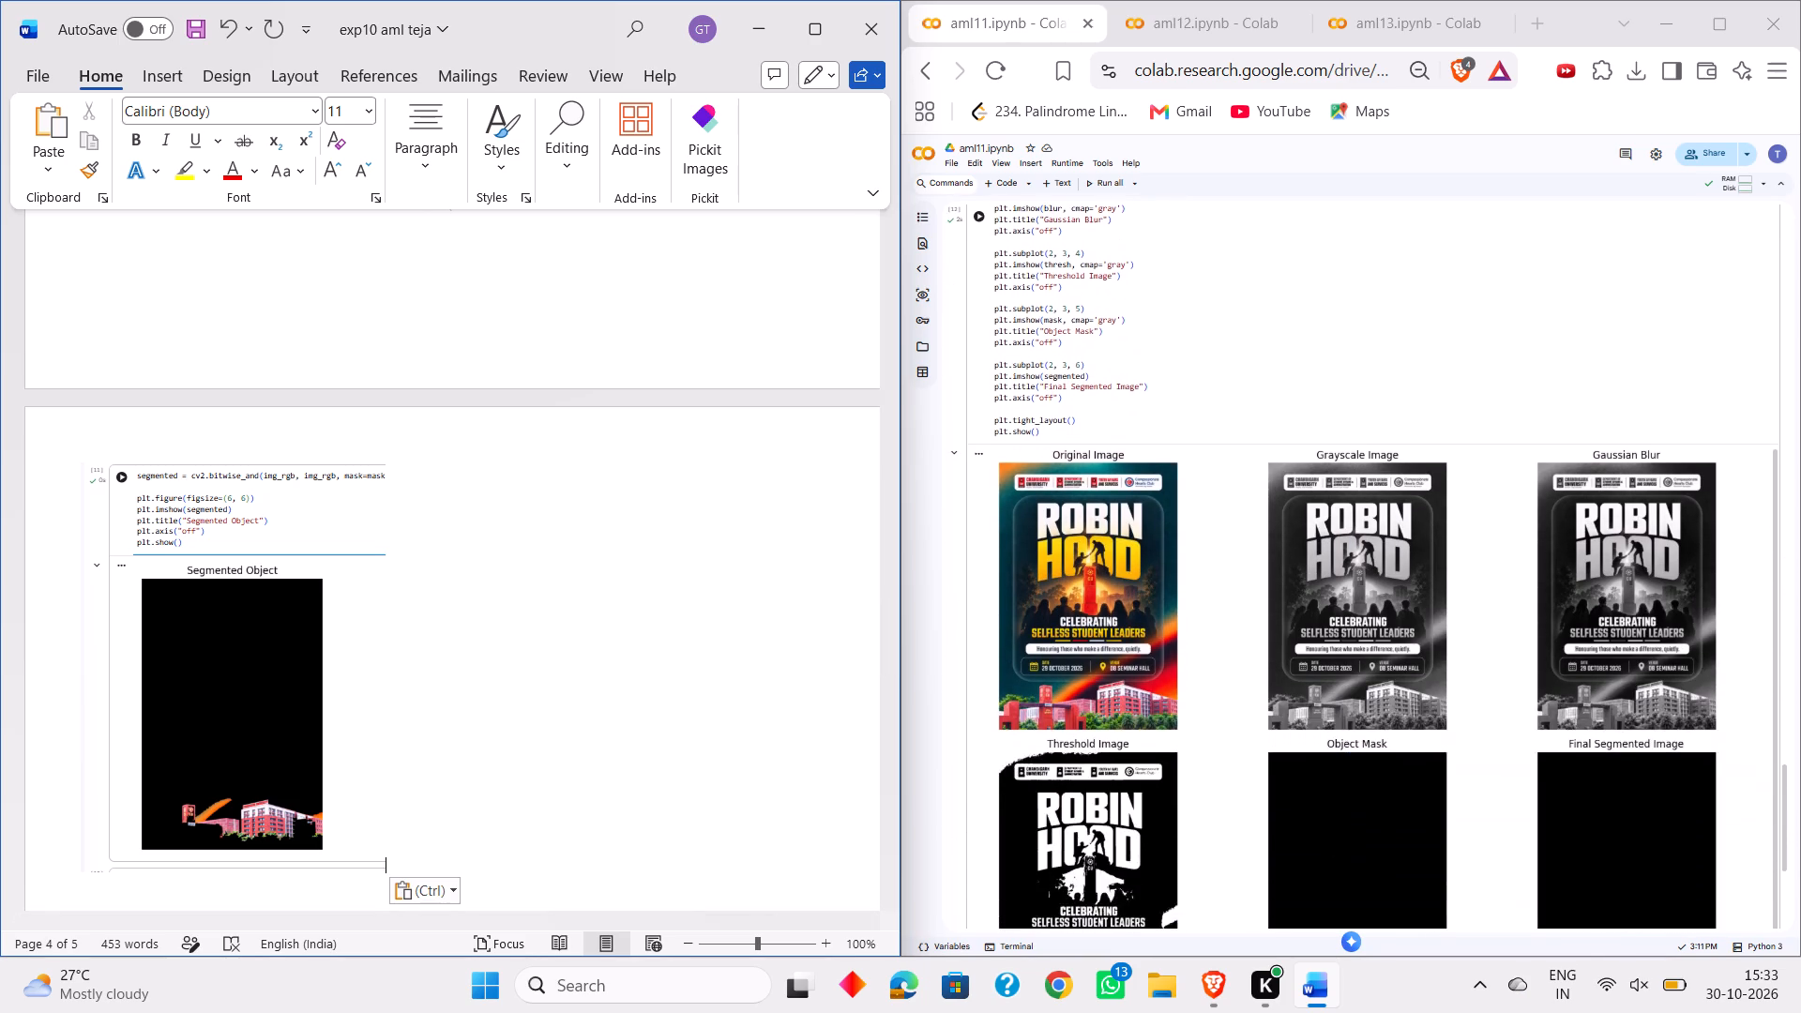
pyautogui.scroll(-3, 1281, 786)
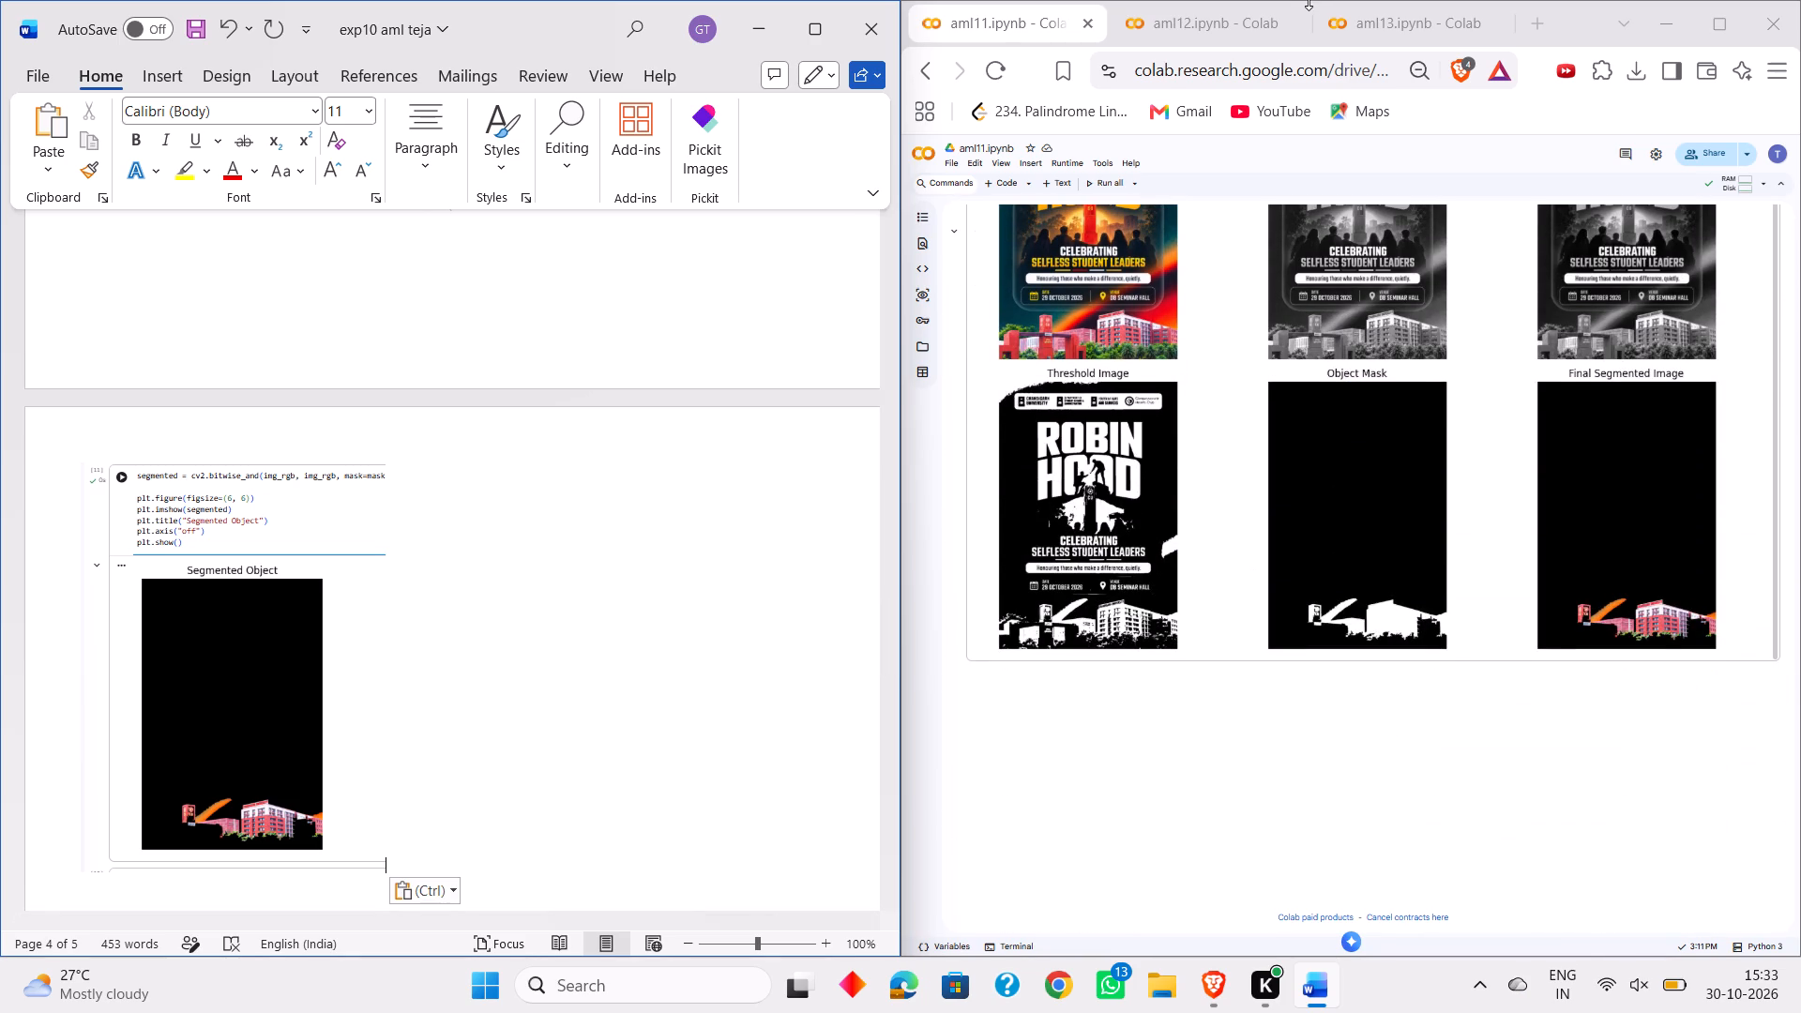
pyautogui.click(1179, 28)
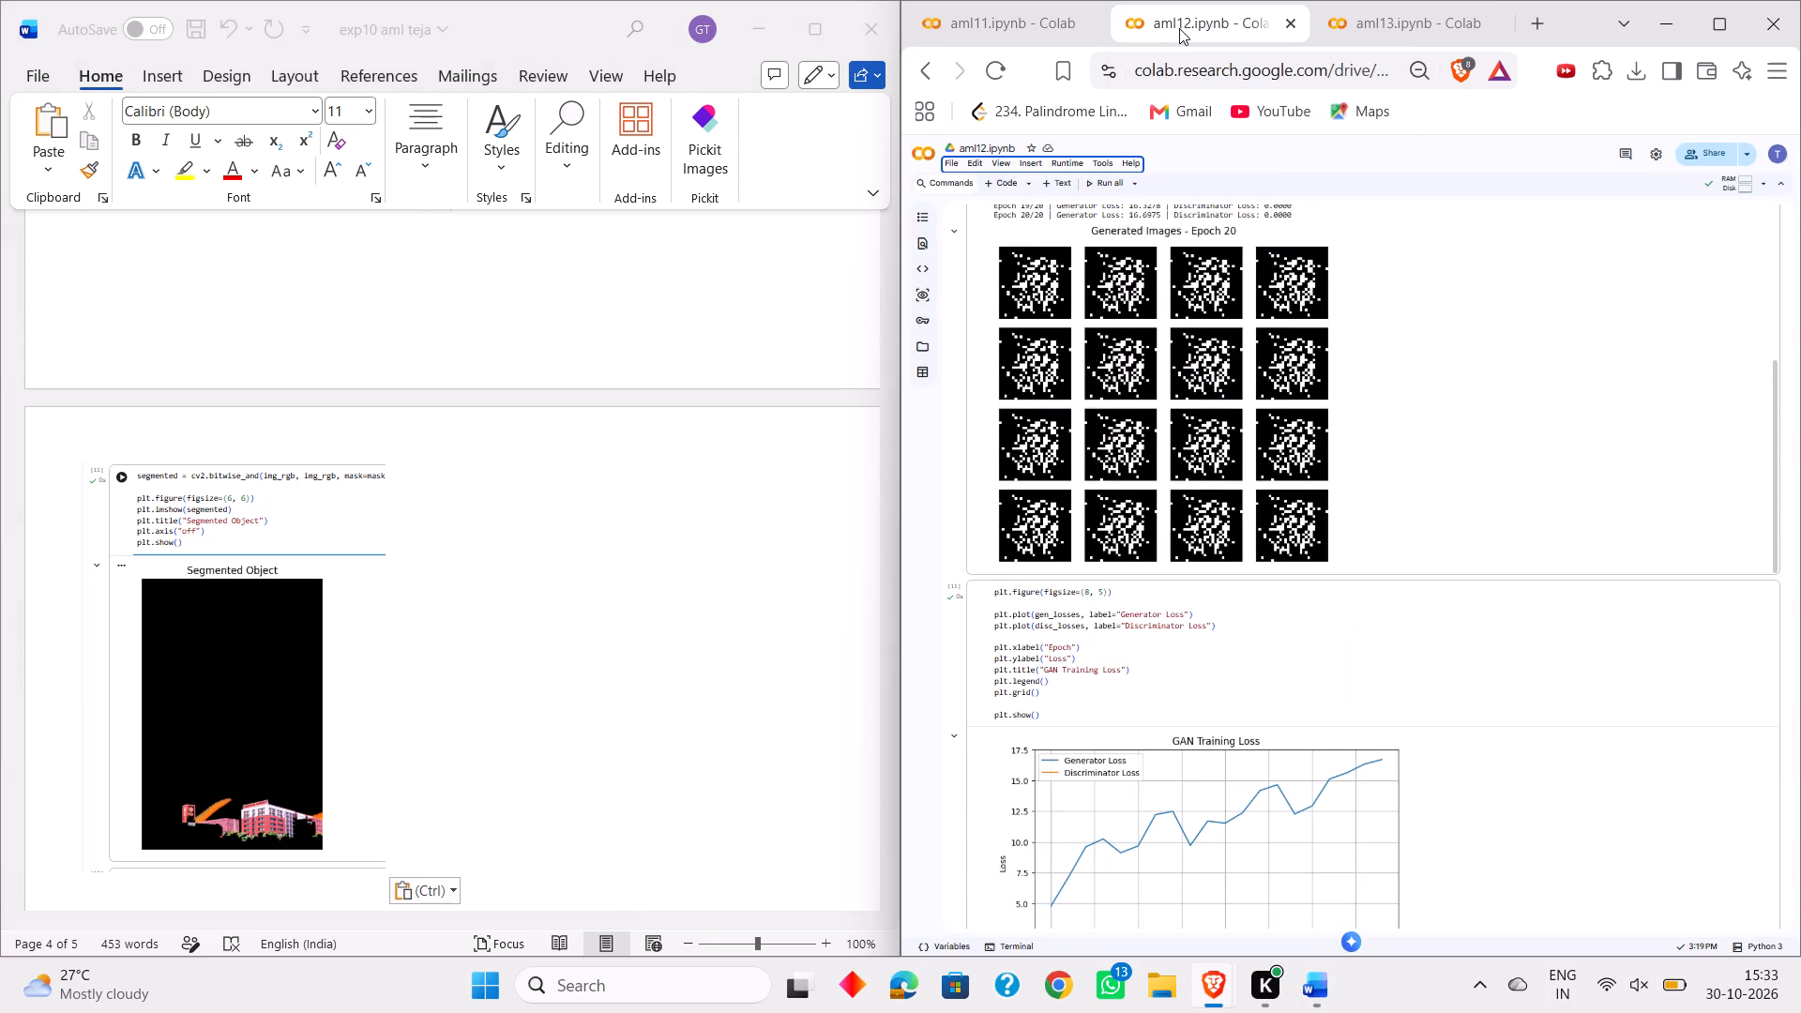
# Maximize the Word report and delete the blank line above the 5. Dataset Description heading.
pyautogui.click(805, 25)
pyautogui.scroll(-8, 733, 535)
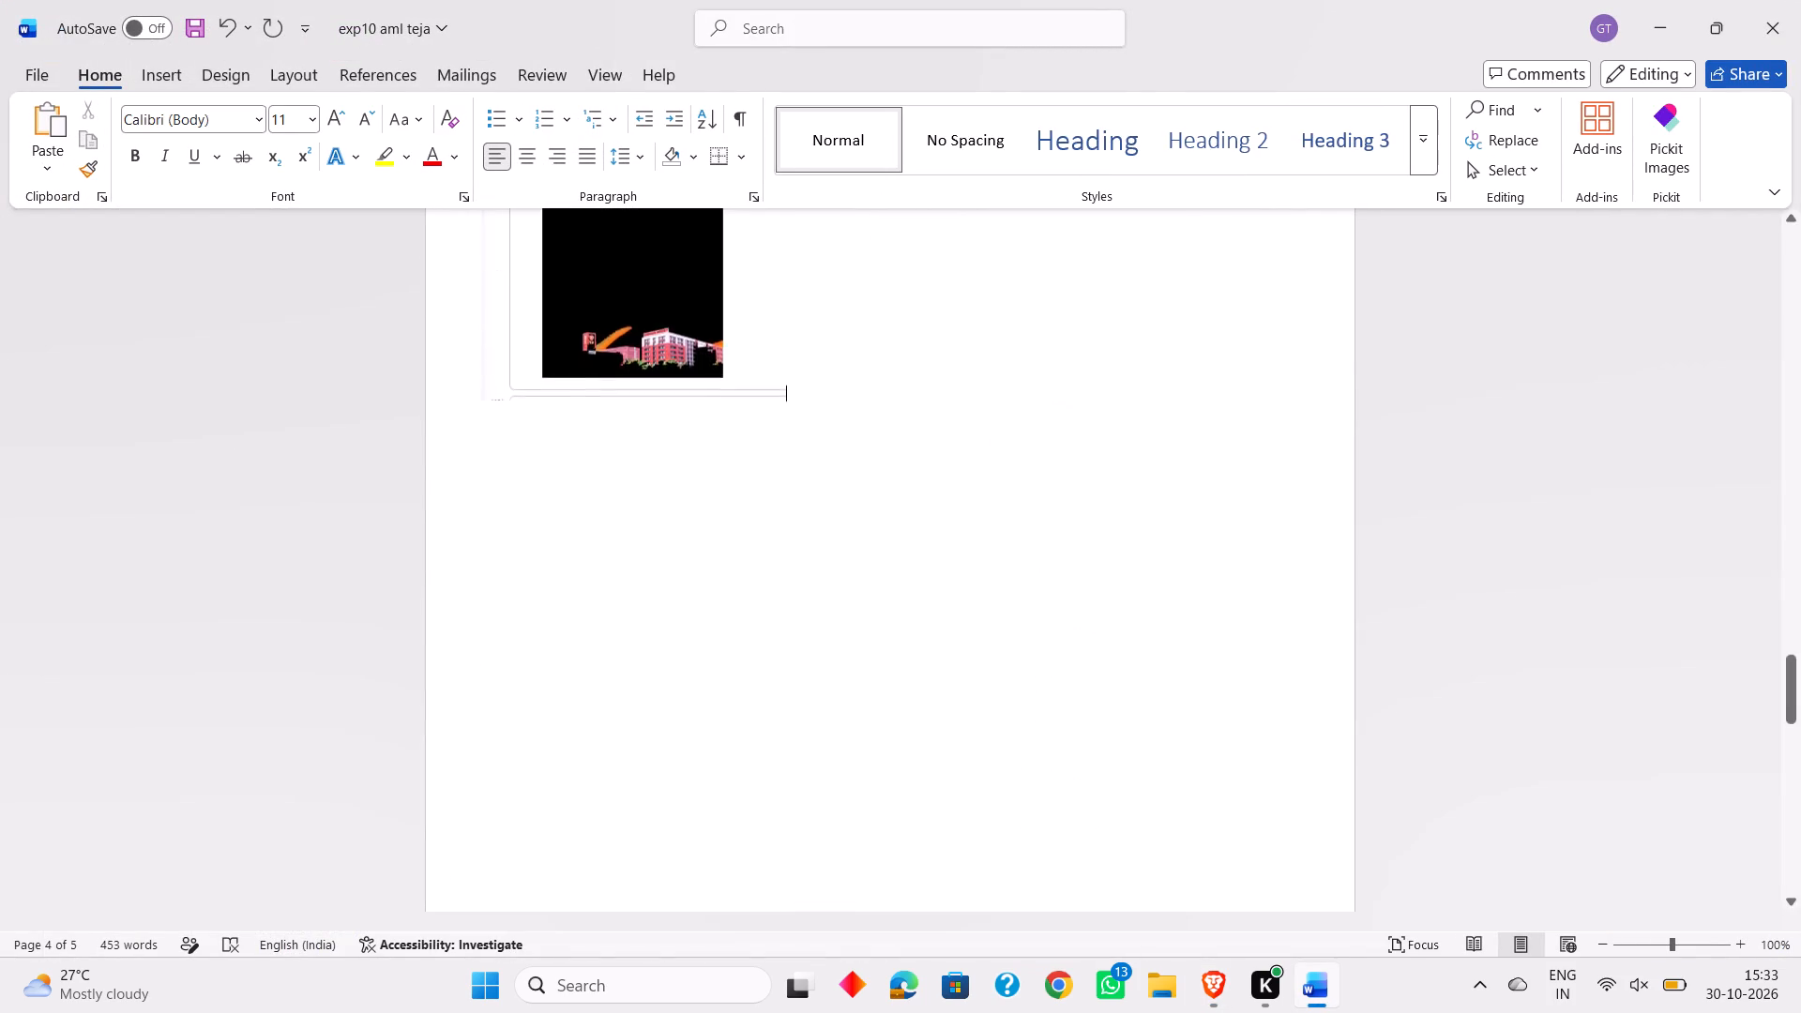
pyautogui.scroll(19, 733, 535)
pyautogui.scroll(-1, 733, 535)
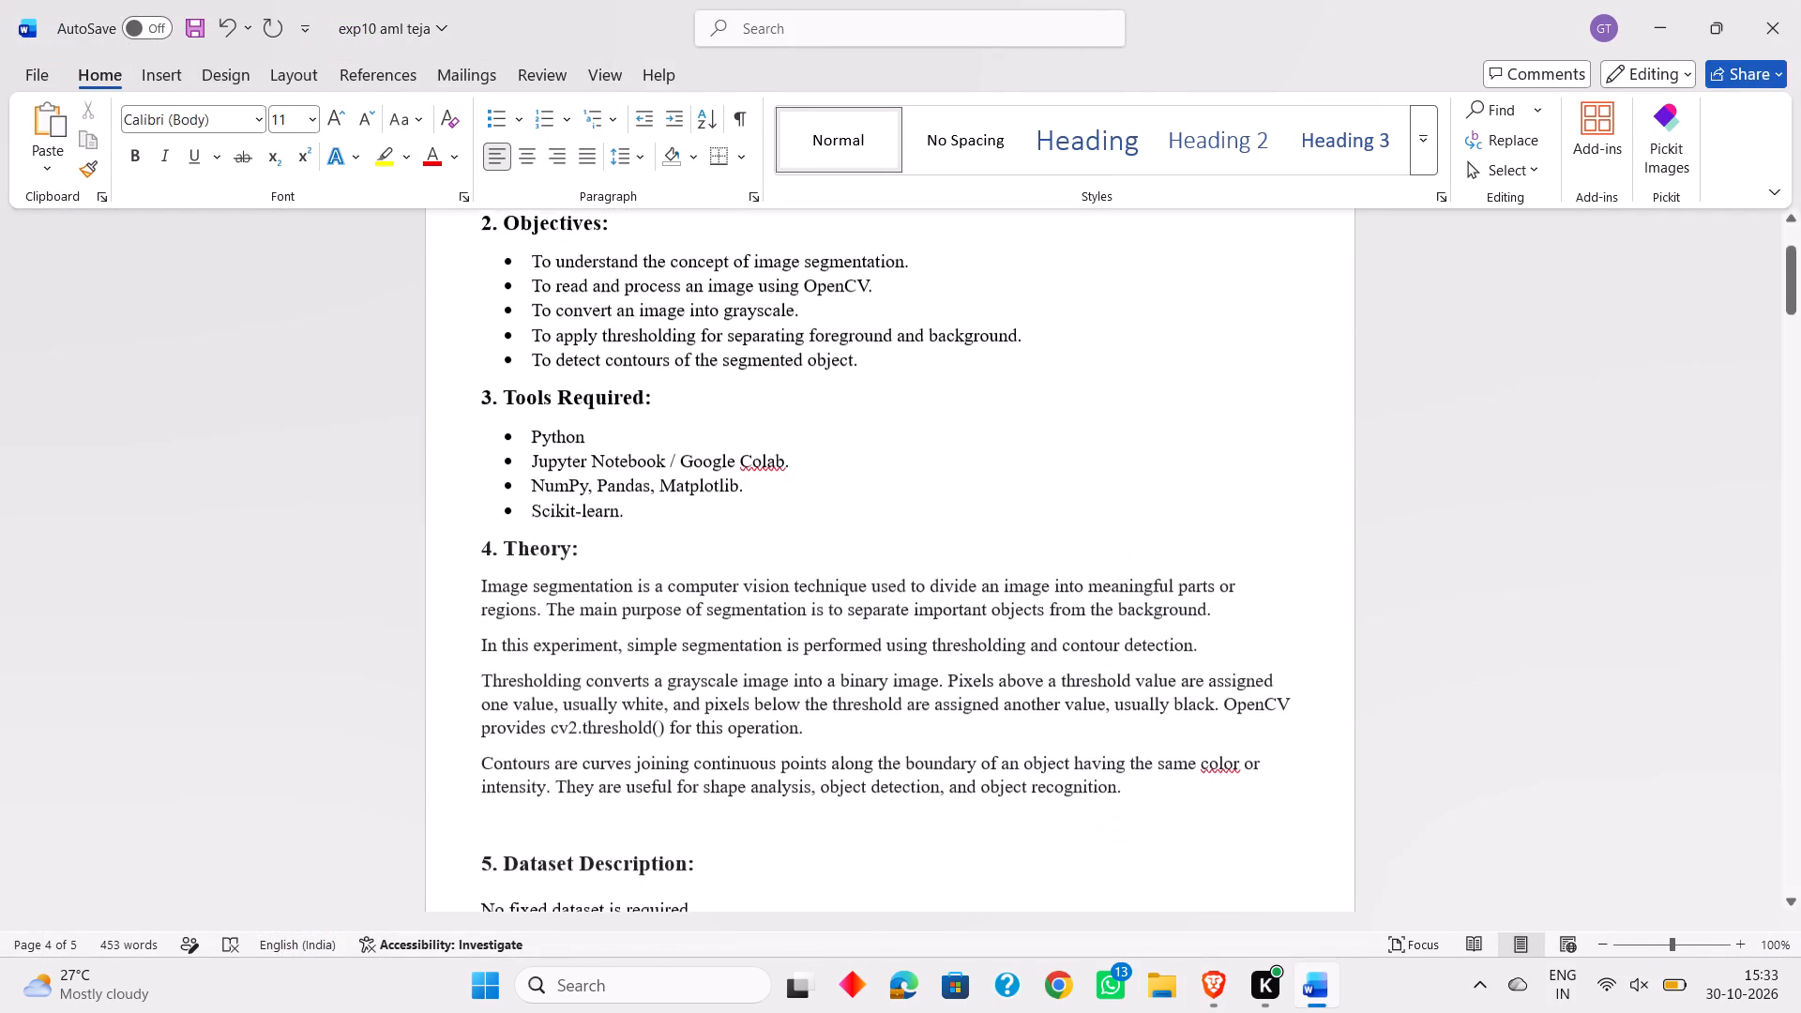
pyautogui.scroll(-2, 733, 535)
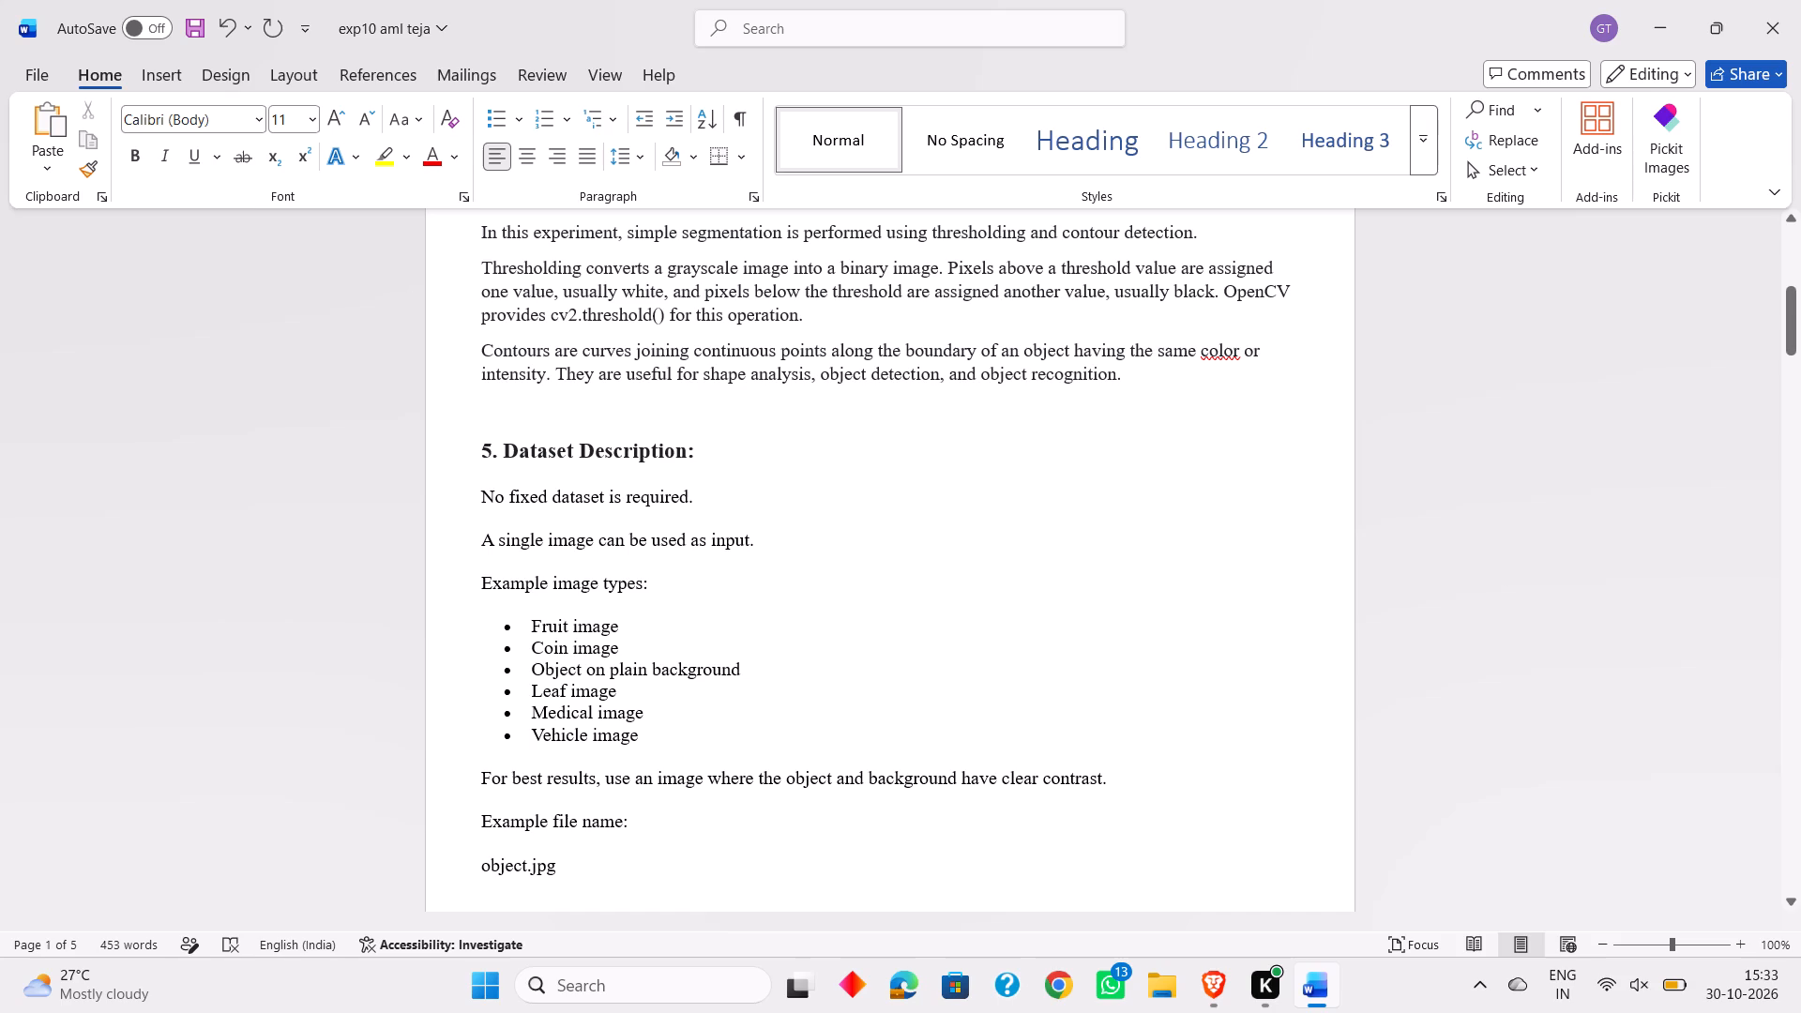
pyautogui.click(500, 396)
pyautogui.click(514, 414)
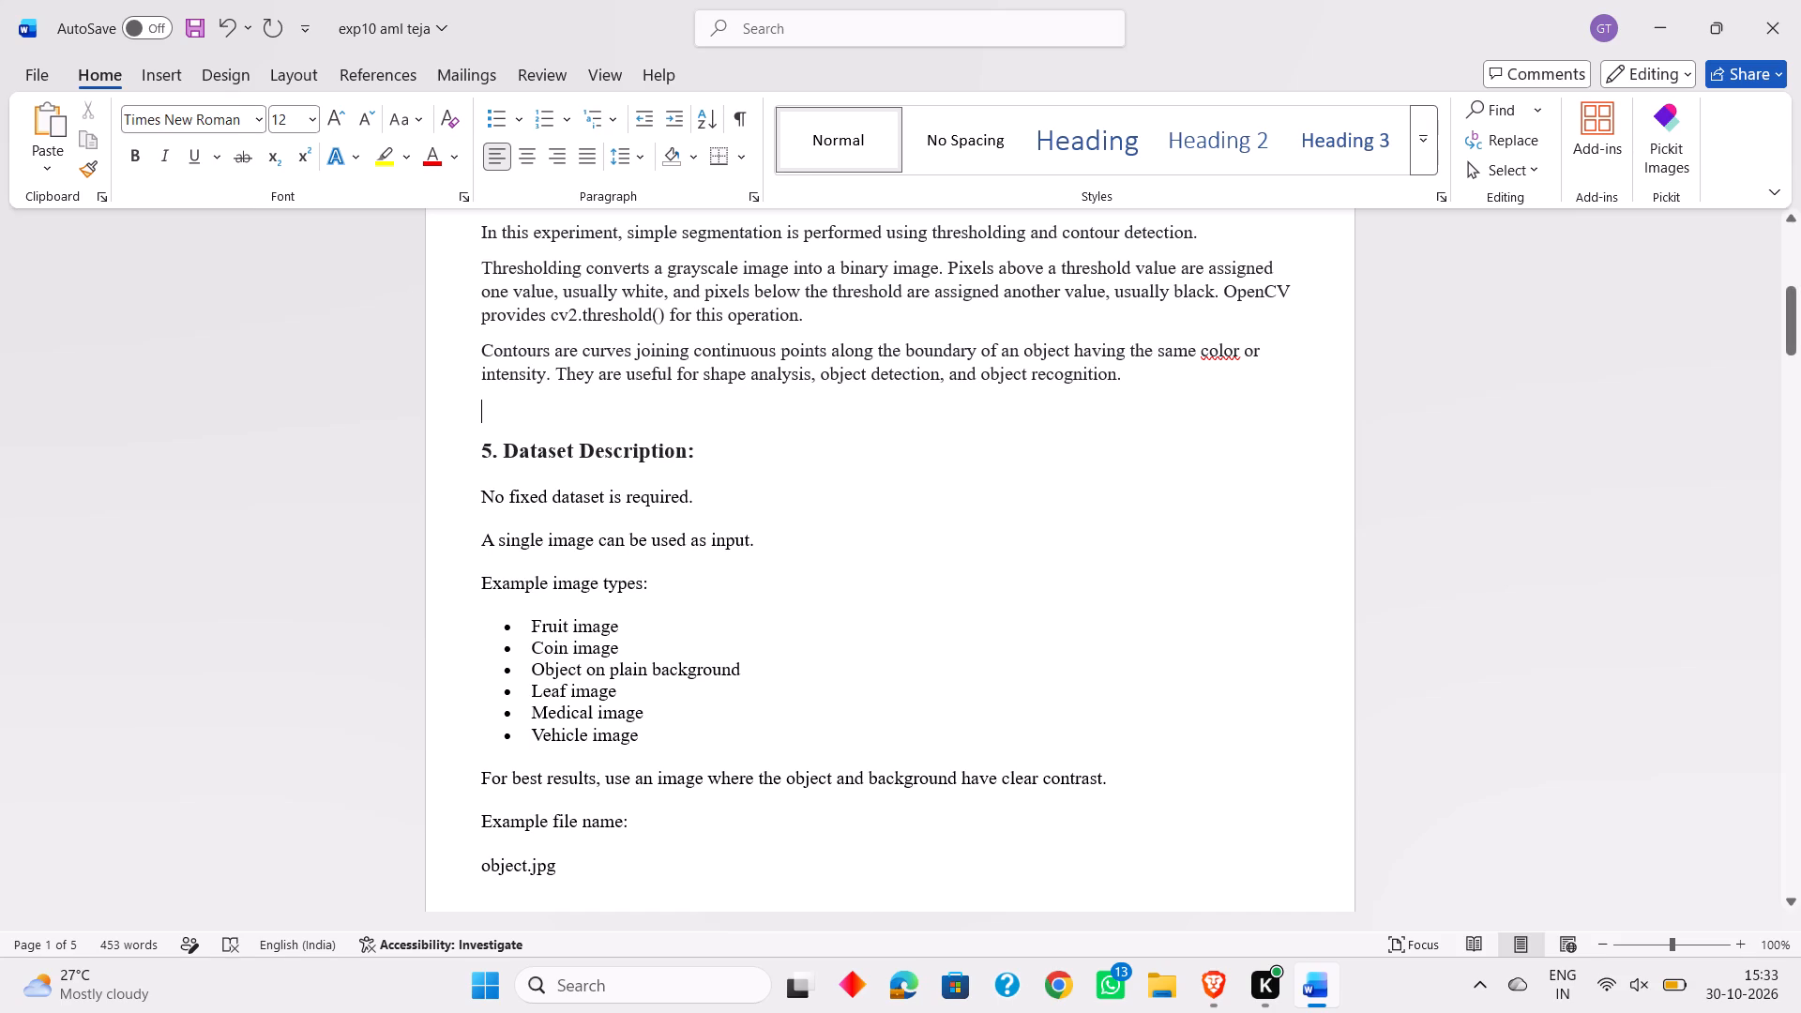
pyautogui.press('BackSpace')
# Insert a line break before the 6. Methodology heading so it starts on the second page with its numbered list.
pyautogui.hscroll(1, 514, 414)
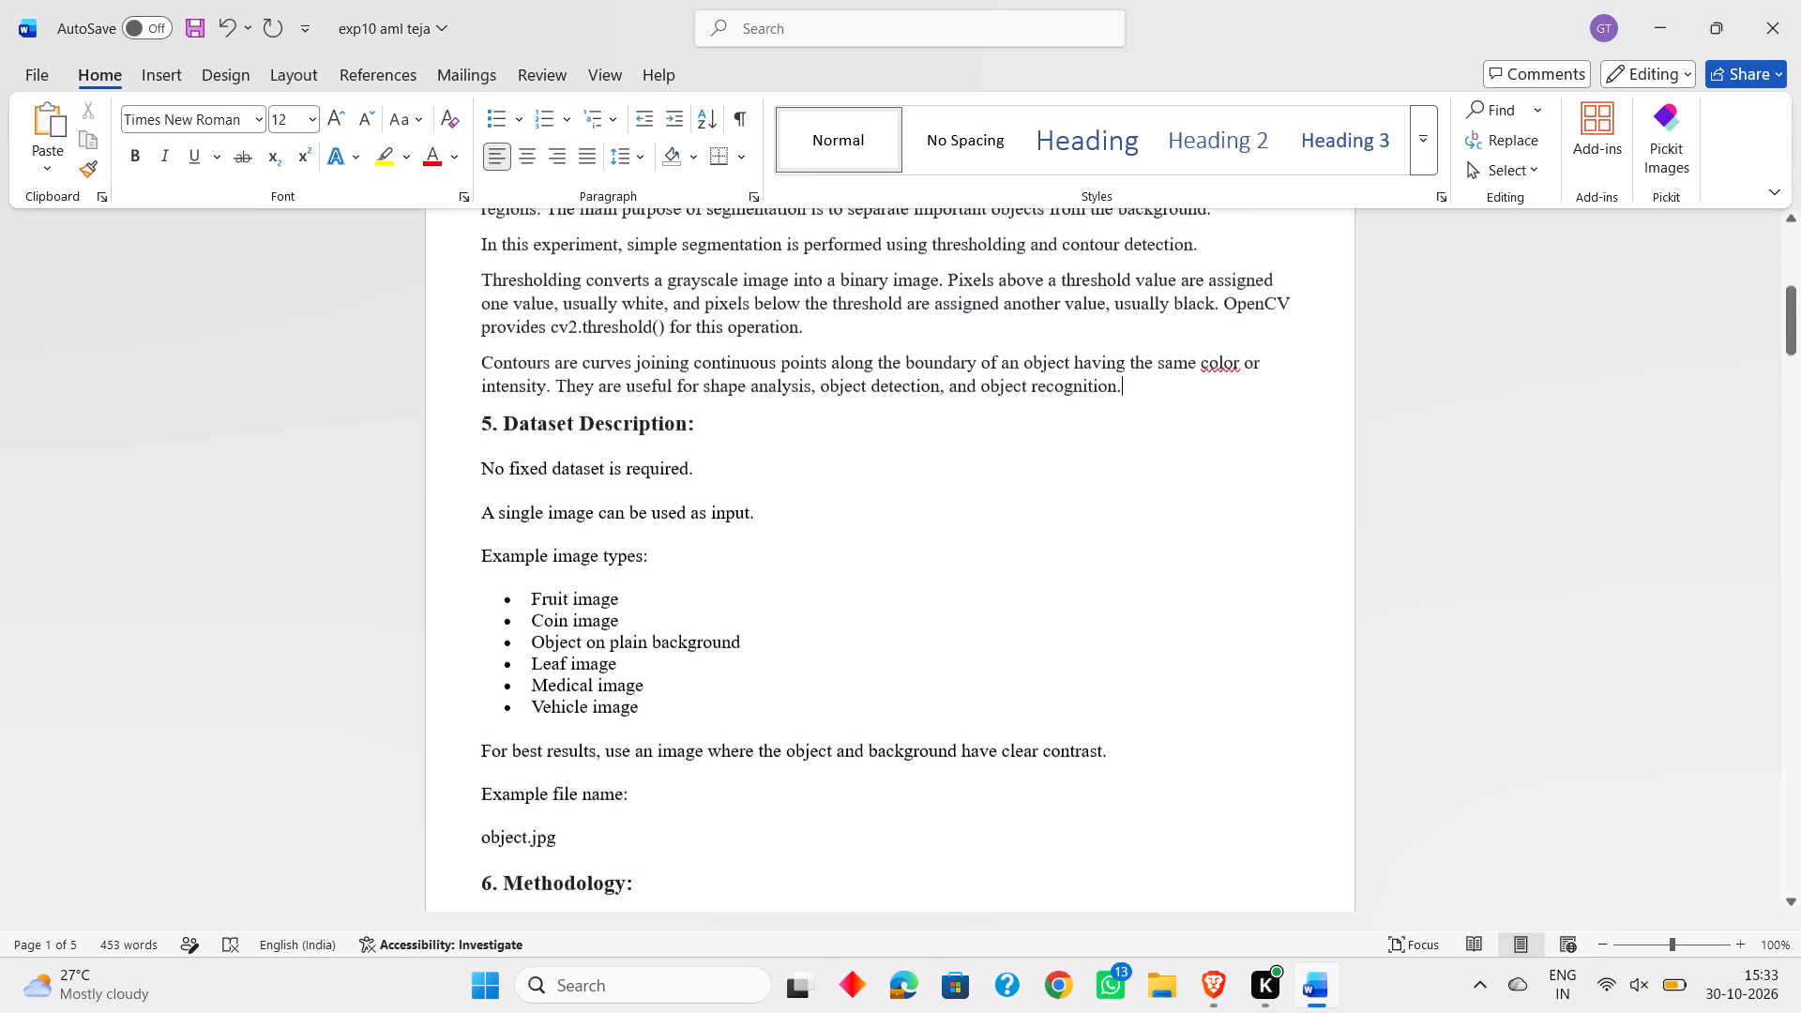
pyautogui.hscroll(1, 514, 414)
pyautogui.scroll(-2, 514, 414)
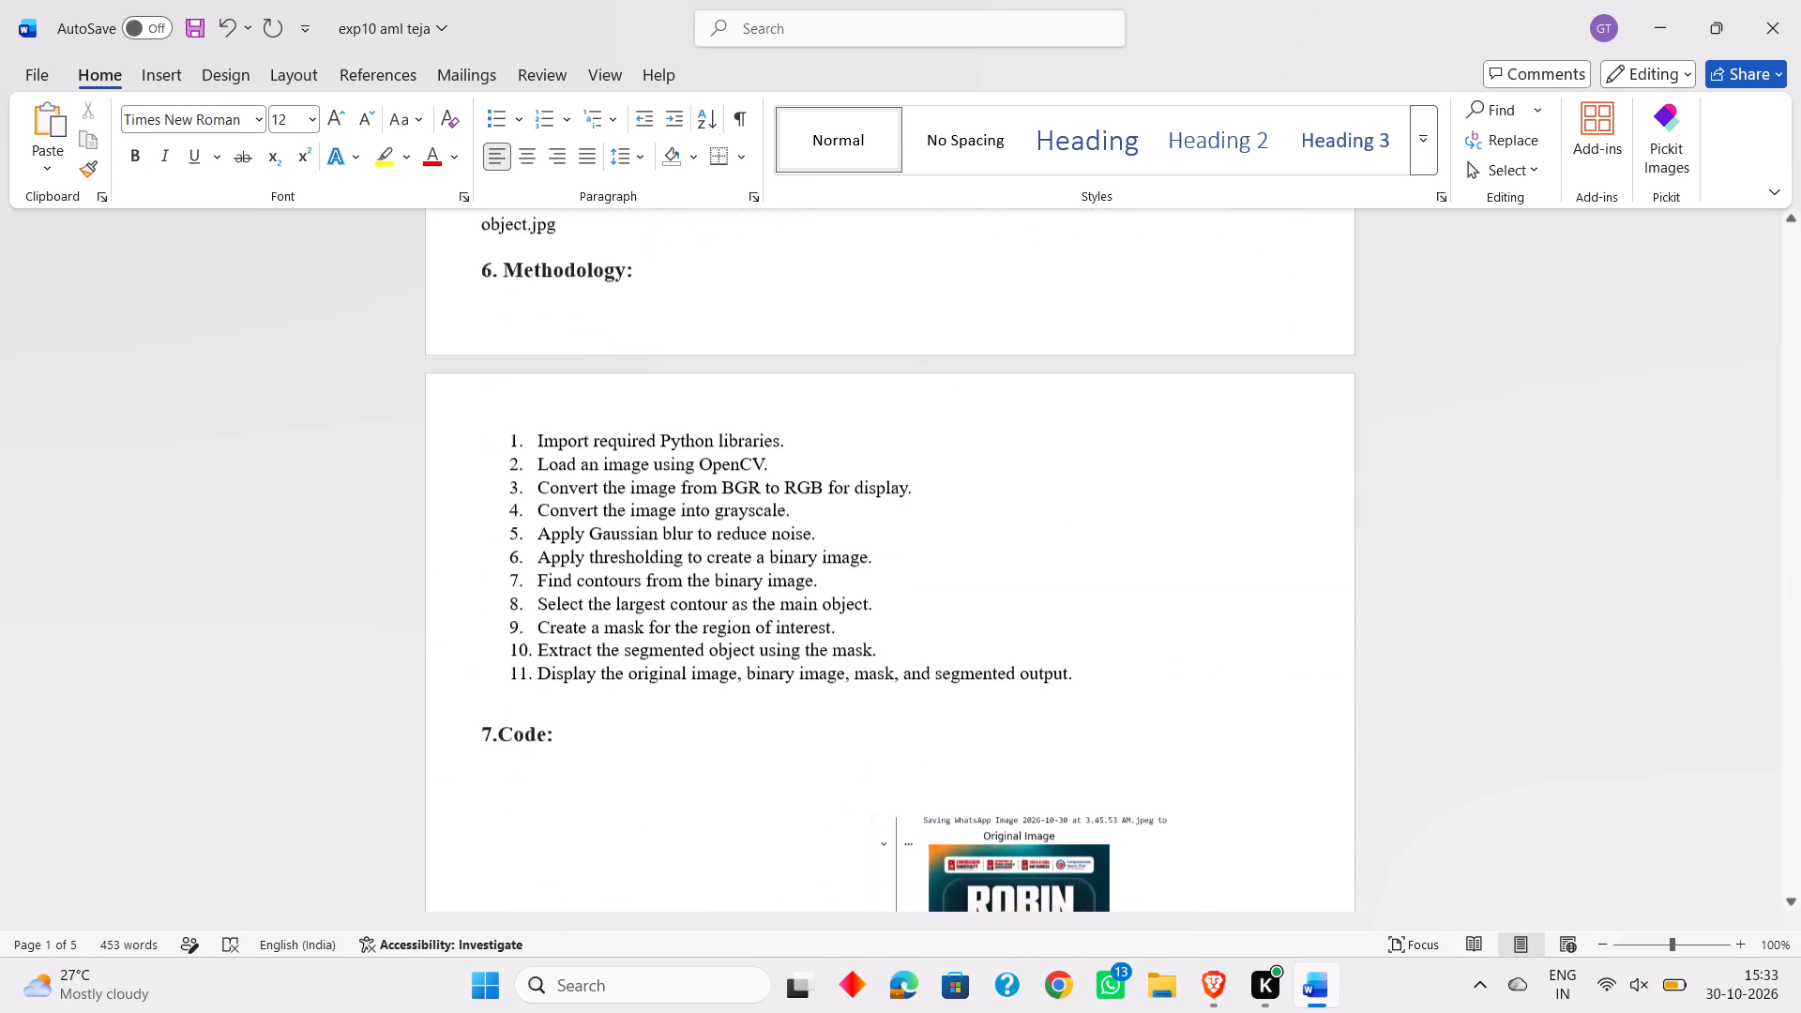
pyautogui.scroll(-2, 514, 414)
pyautogui.scroll(1, 514, 414)
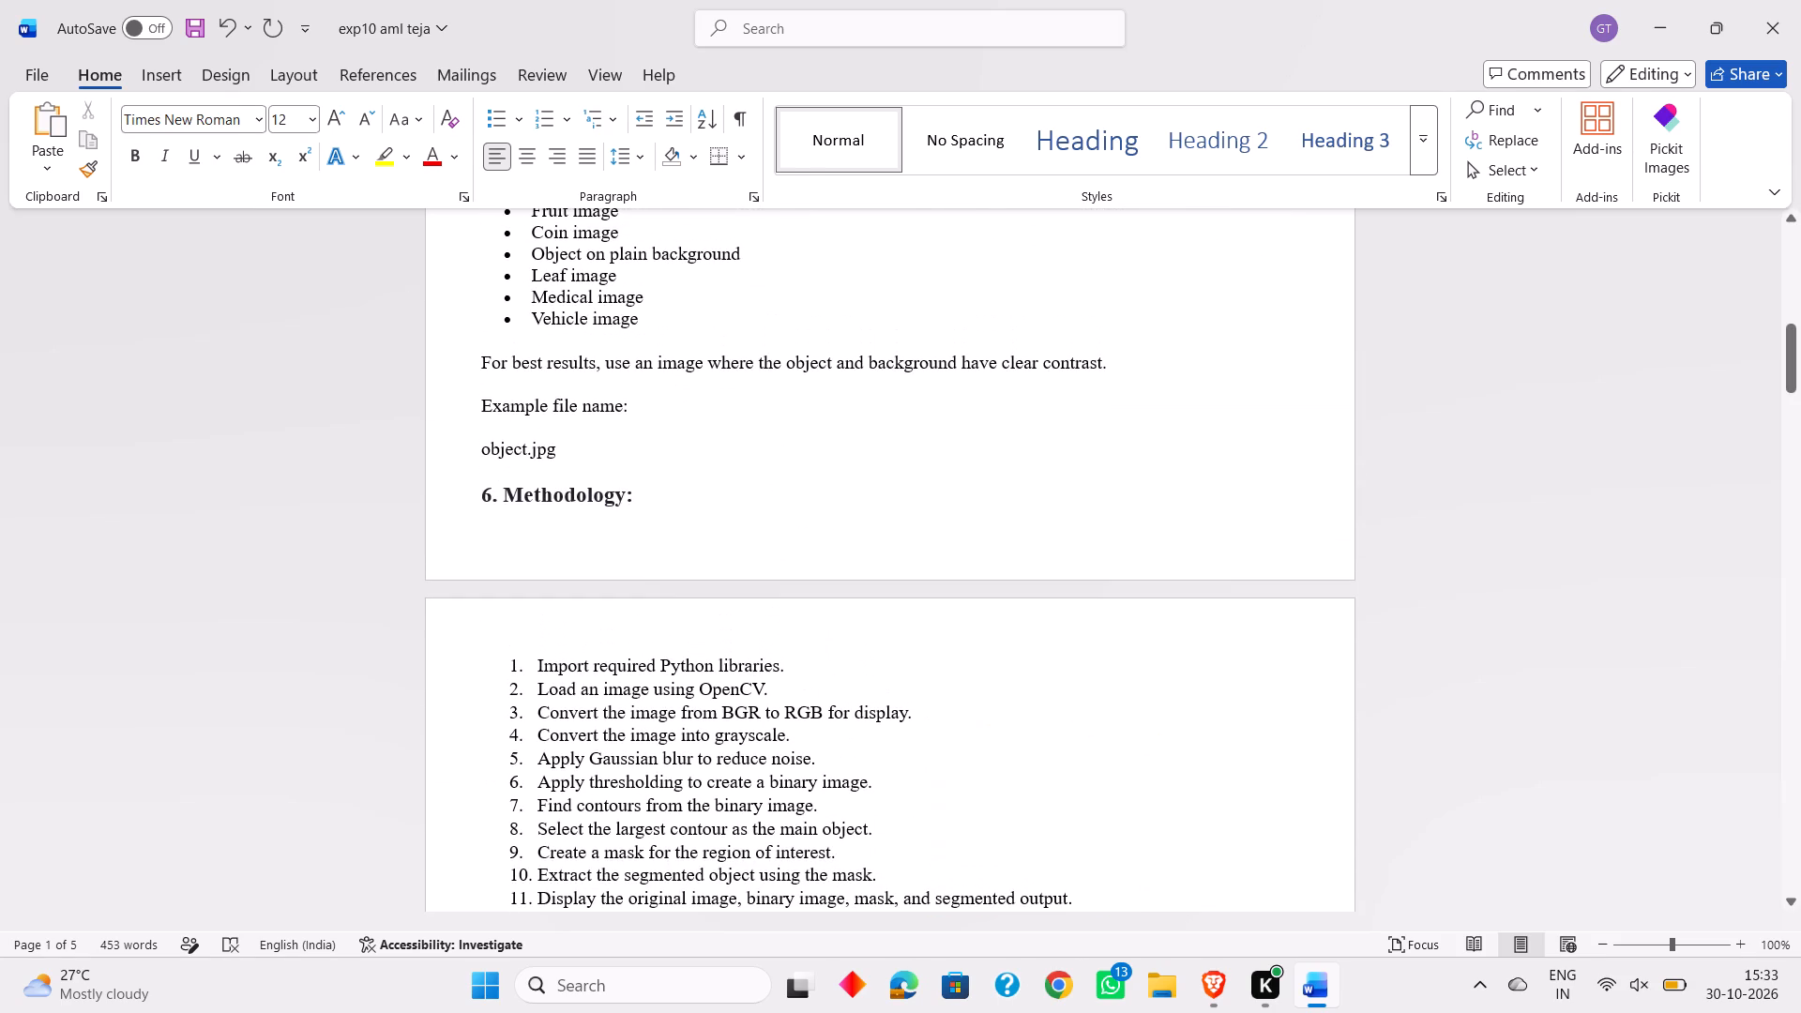
pyautogui.click(476, 482)
pyautogui.press('Return')
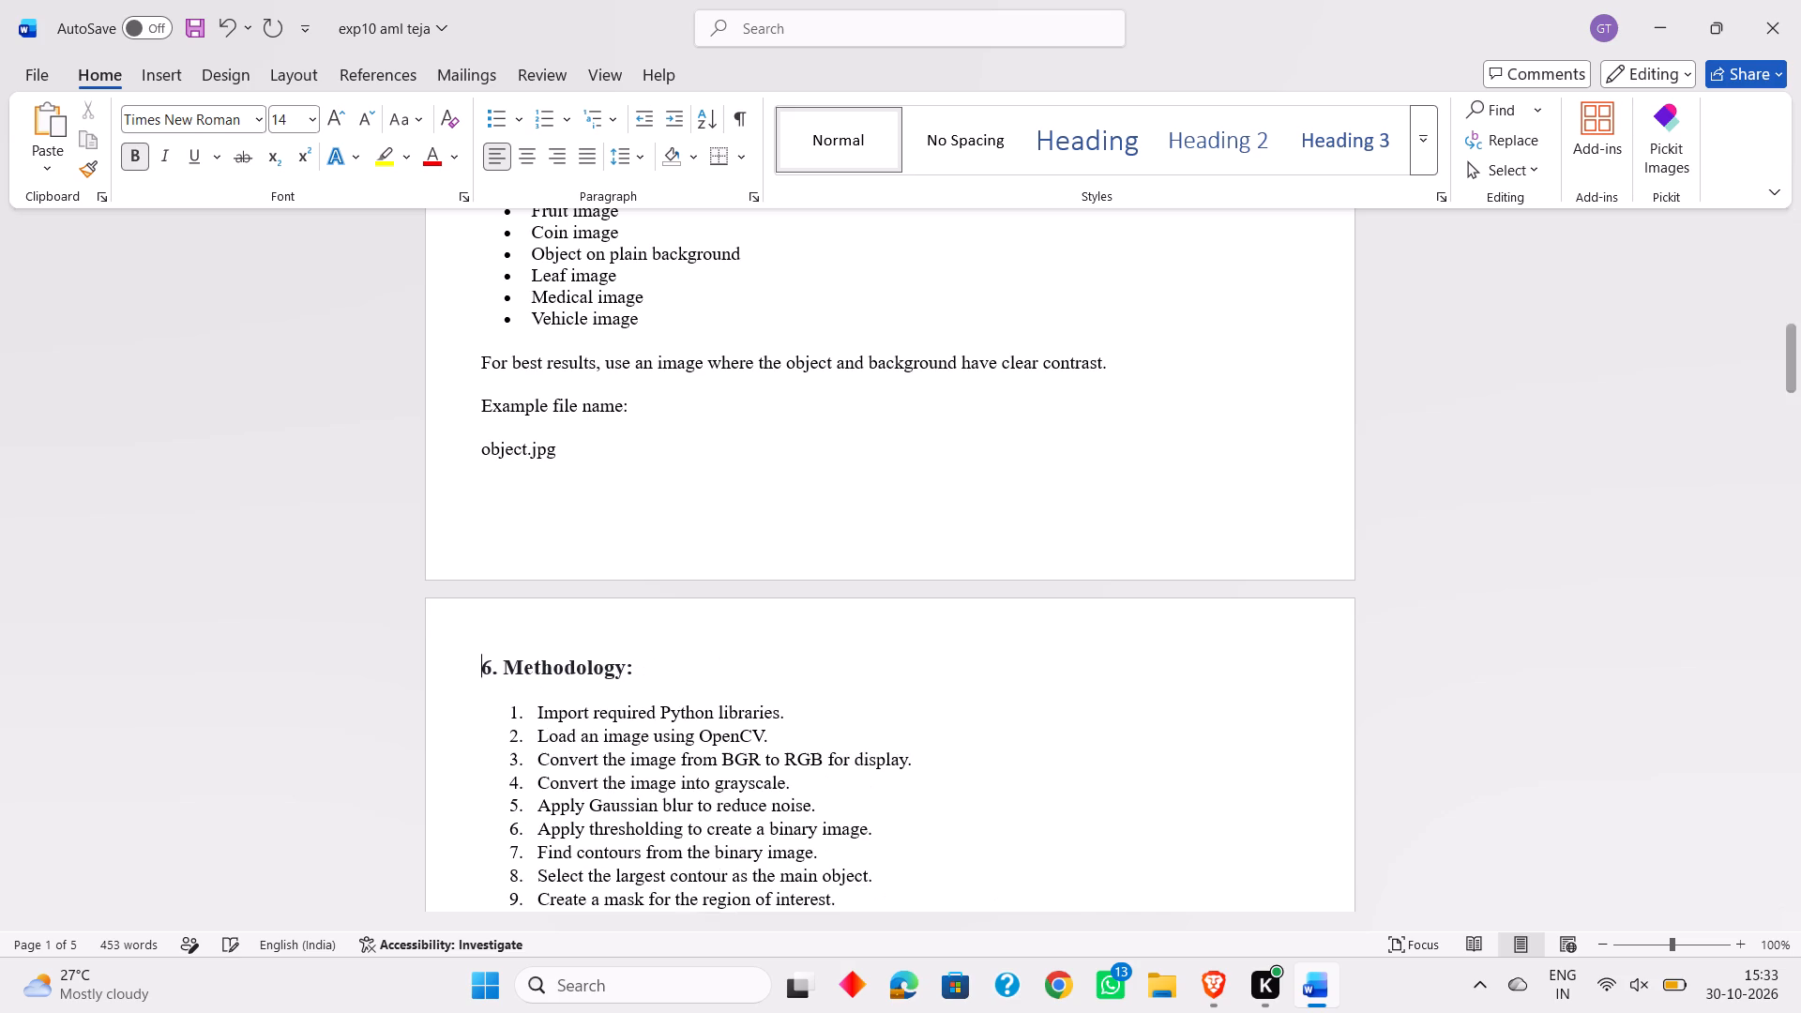
# Review the layout of the code and output screenshots from the 7.Code heading through the Segmented Object capture.
pyautogui.scroll(-2, 476, 482)
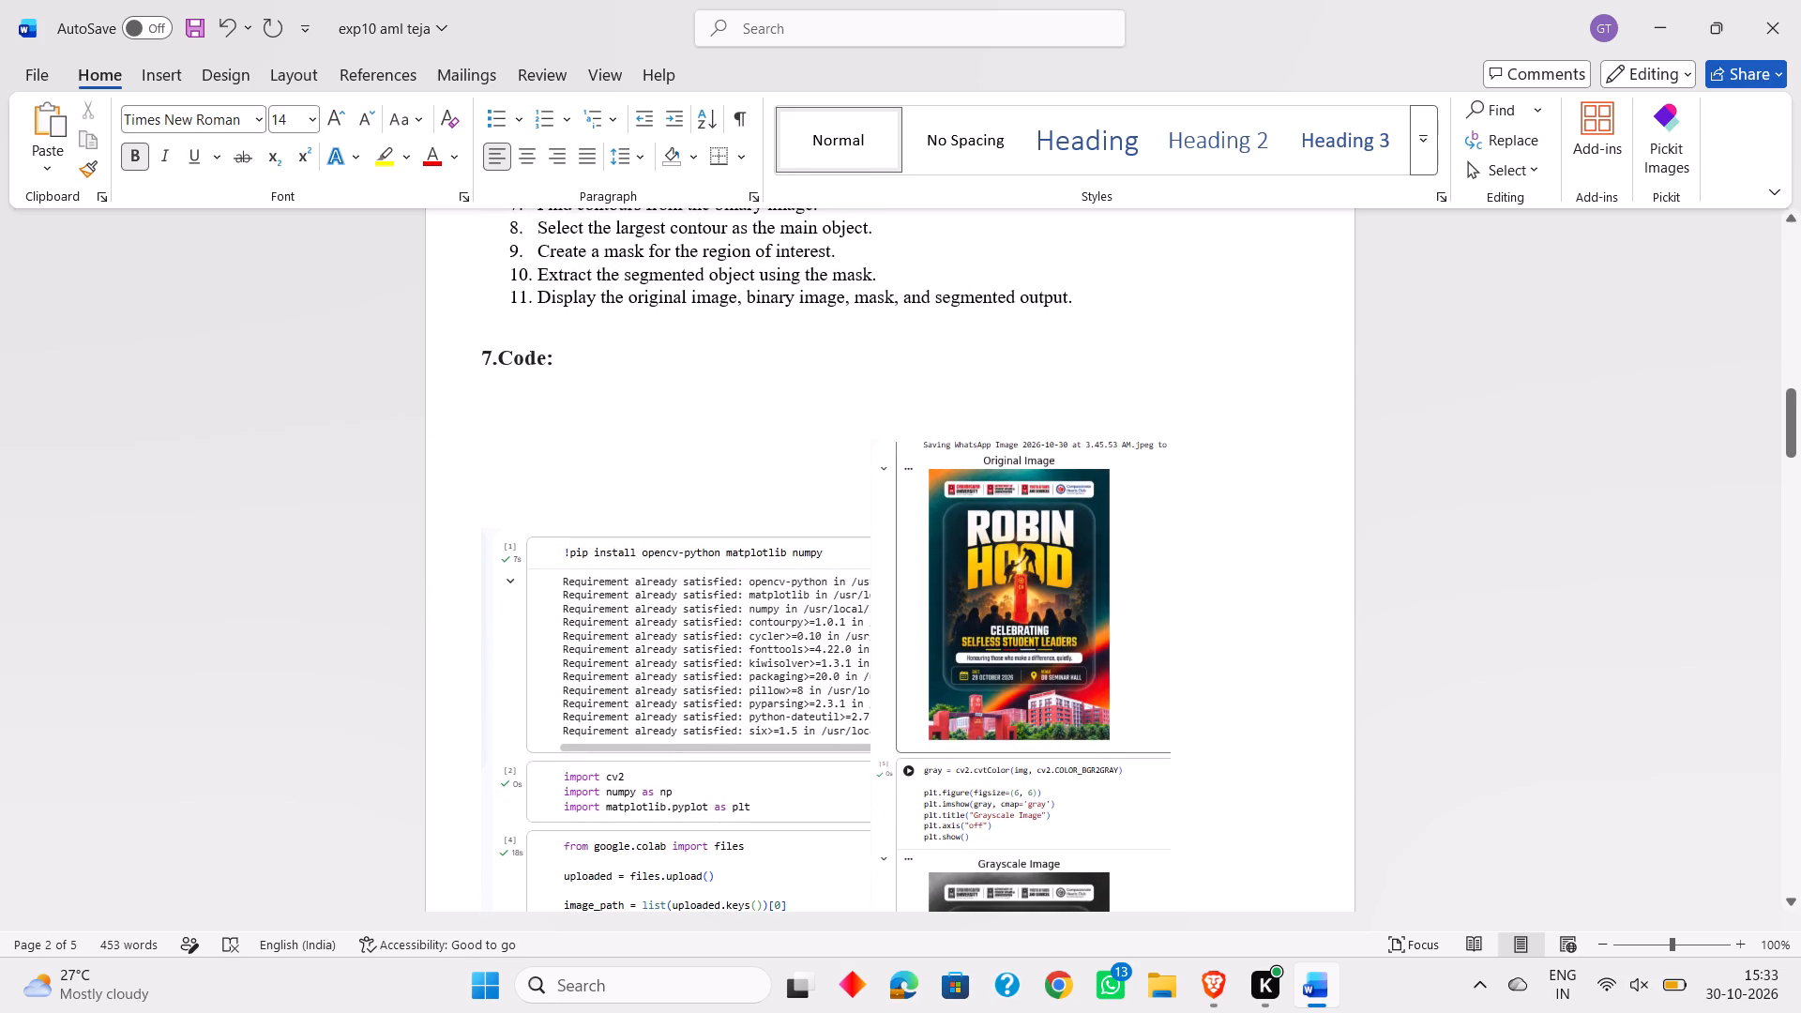
pyautogui.click(527, 476)
pyautogui.scroll(1, 527, 476)
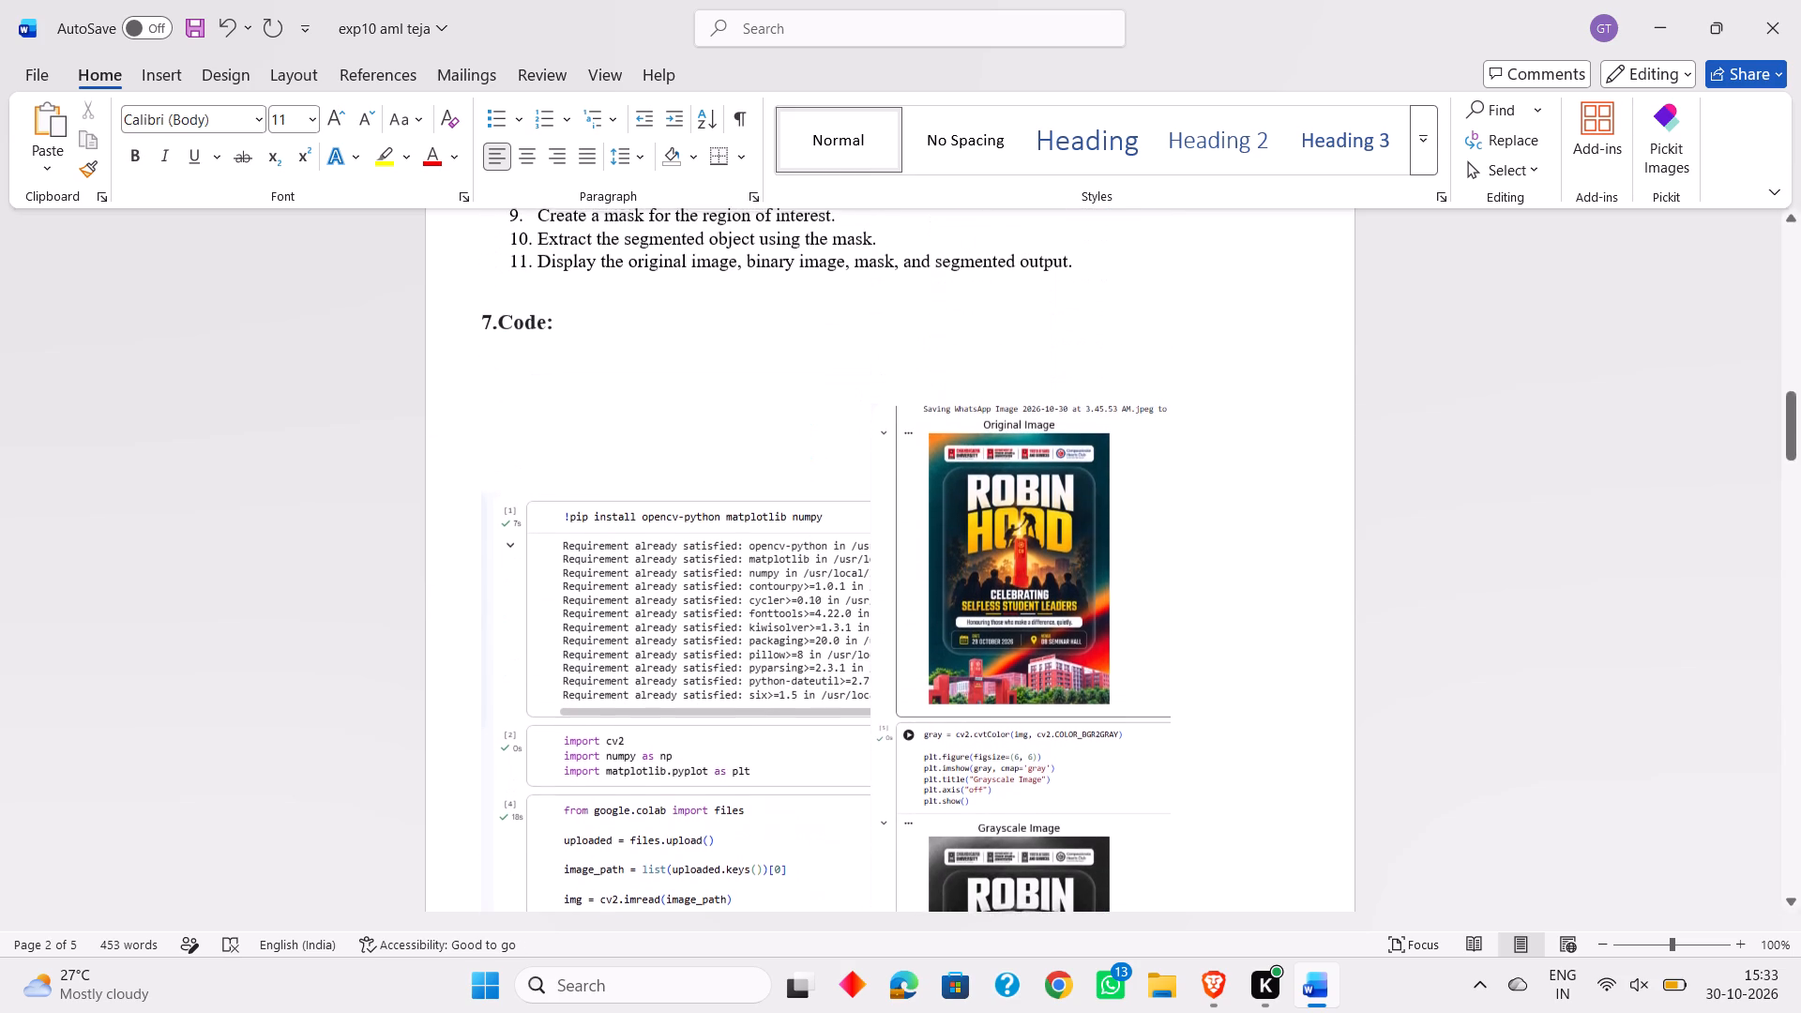
pyautogui.click(613, 604)
pyautogui.click(575, 459)
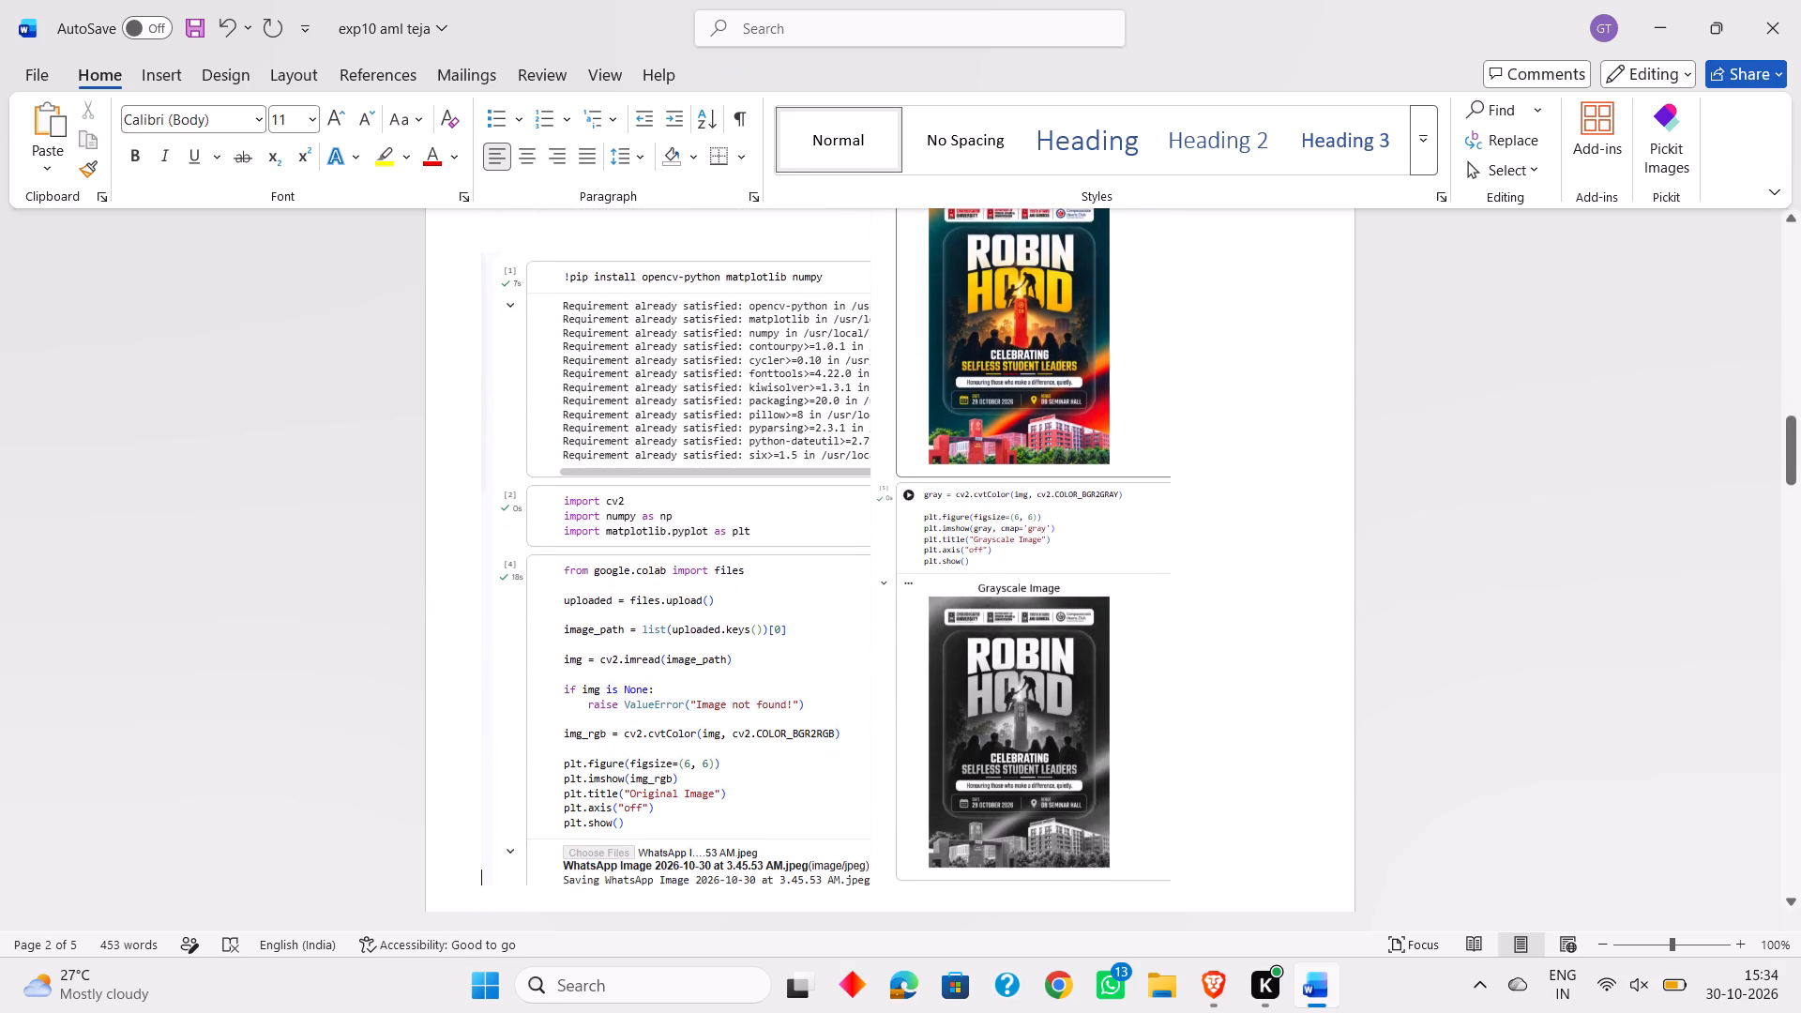
pyautogui.scroll(-2, 575, 459)
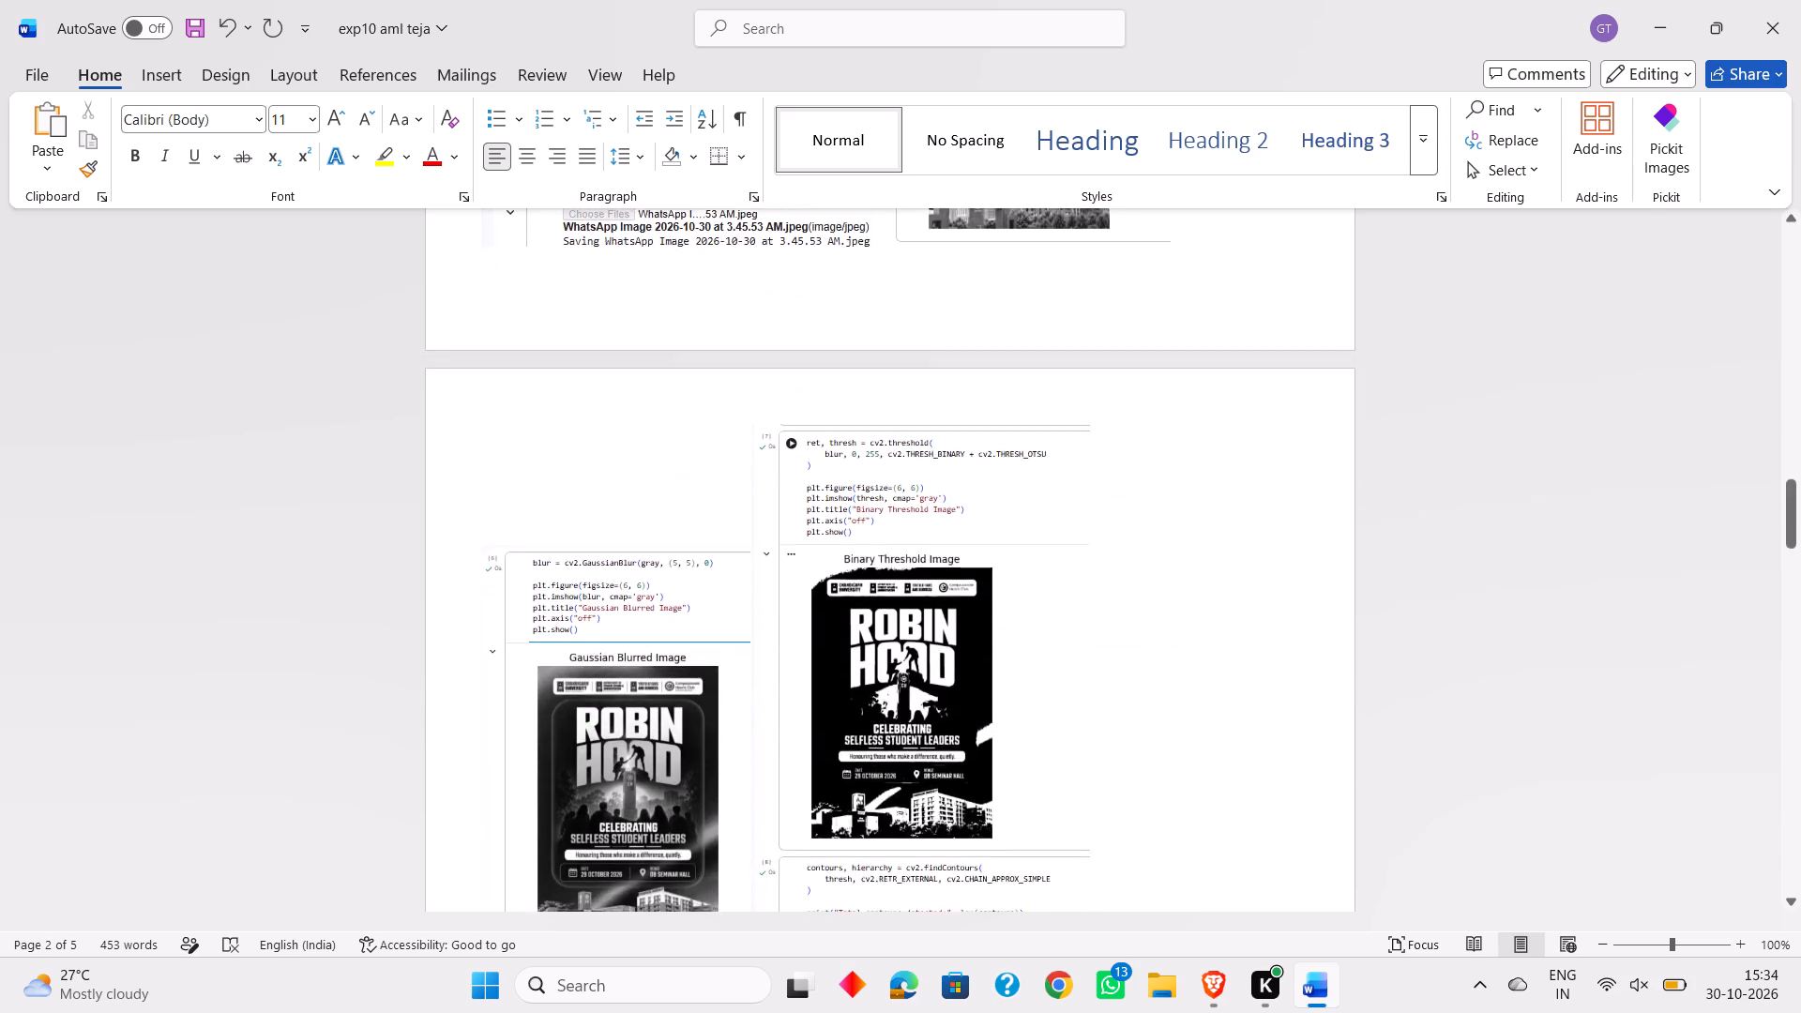
pyautogui.scroll(-4, 575, 459)
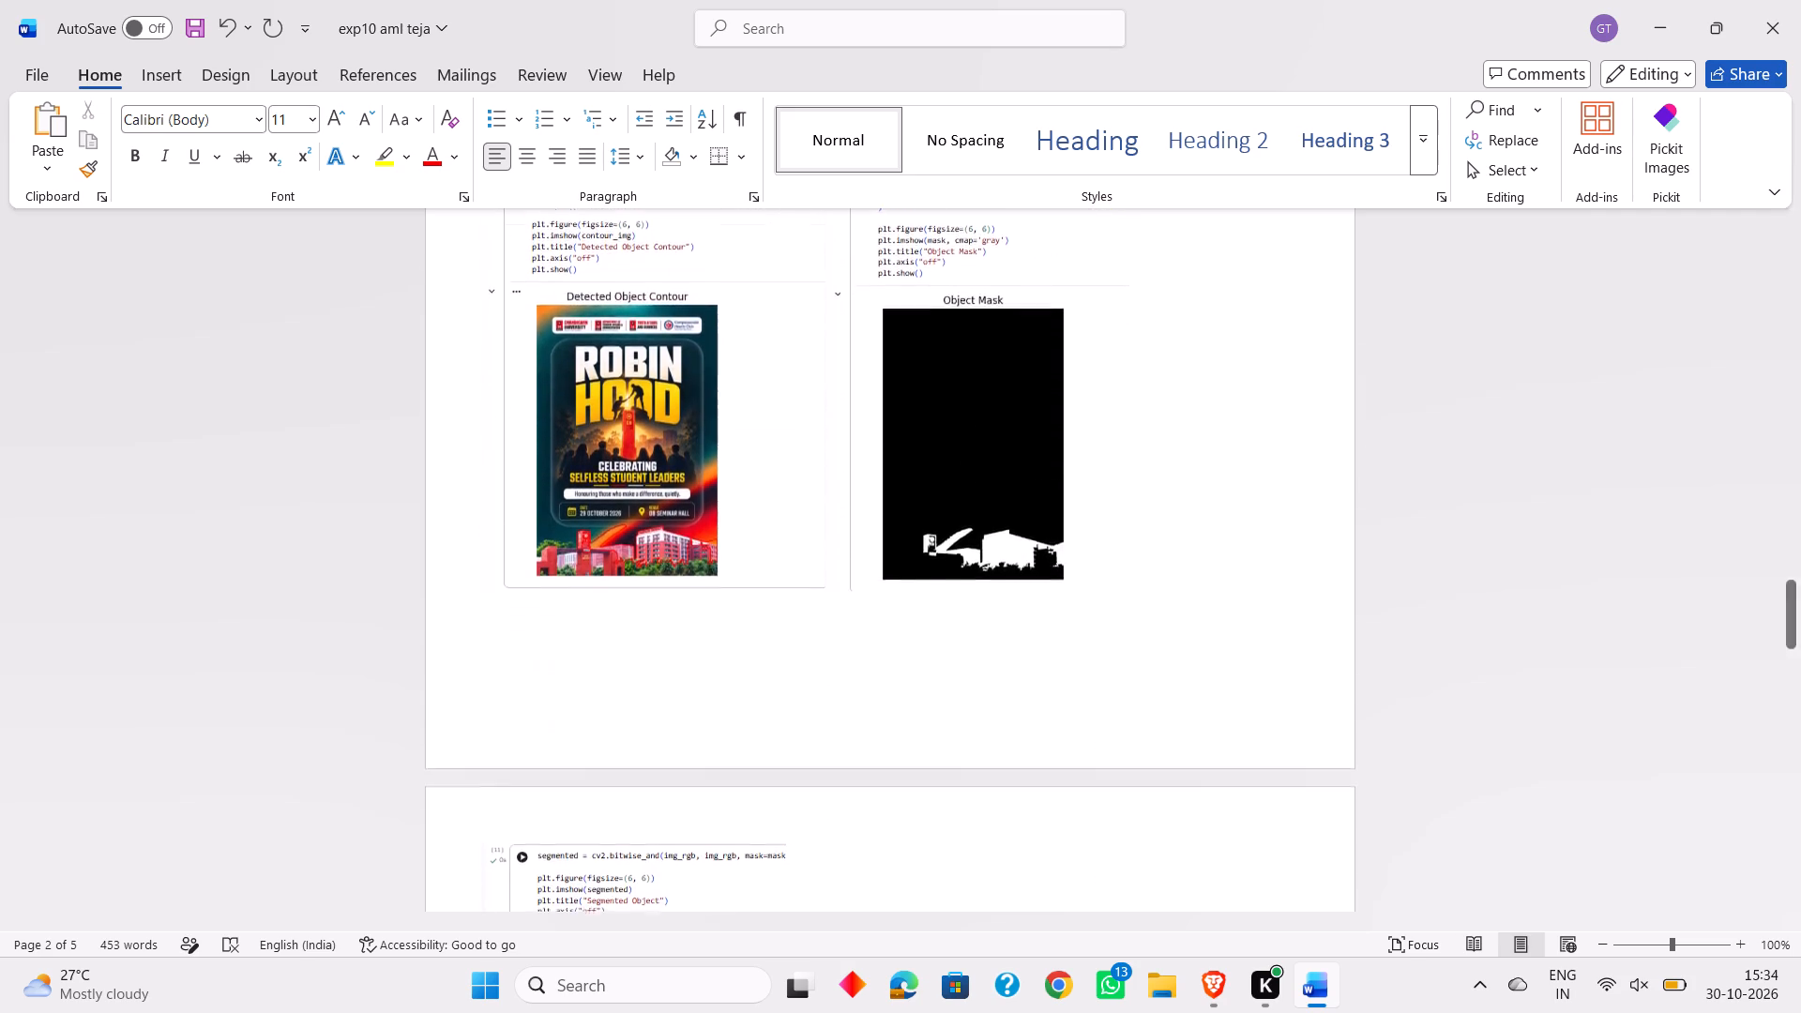
pyautogui.scroll(-4, 575, 459)
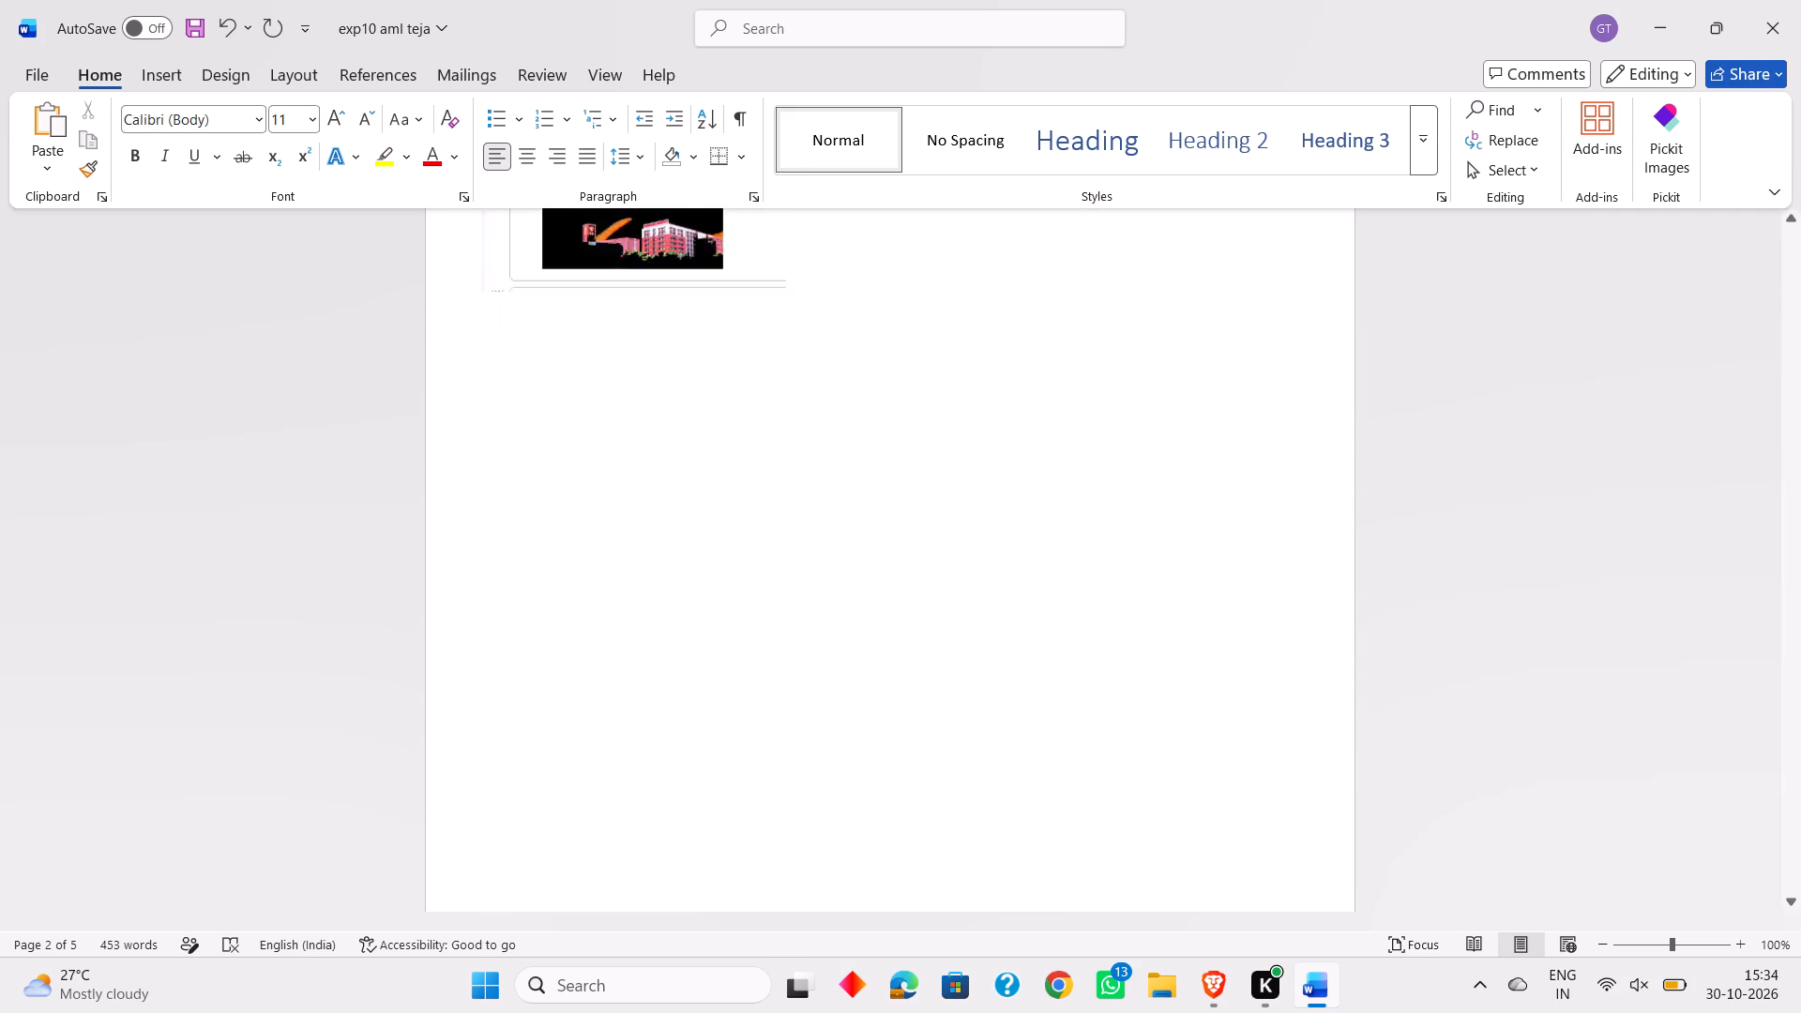
# Delete the blank lines between the Segmented Object screenshot and the 8.Result and Discussion heading.
pyautogui.scroll(-2, 575, 459)
pyautogui.click(469, 760)
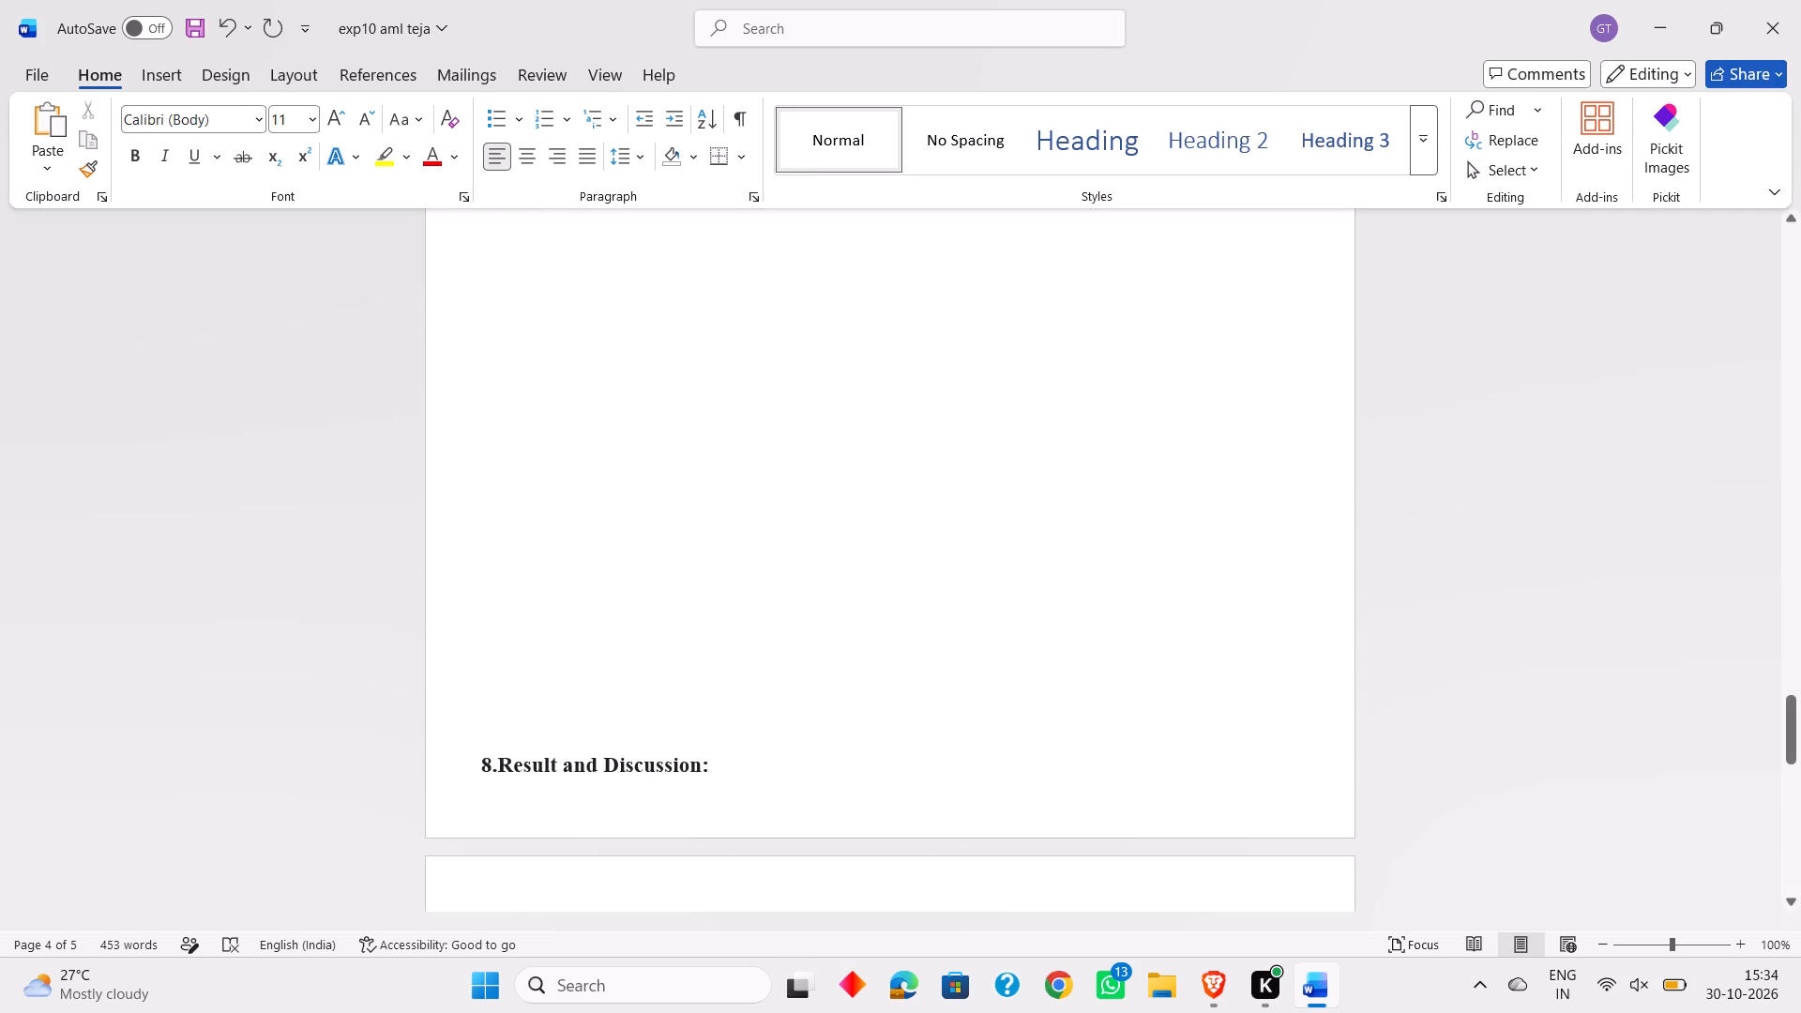
pyautogui.press('BackSpace')
pyautogui.press('BackSpace')
pyautogui.press('BackSpace')
pyautogui.press('BackSpace')
pyautogui.press('BackSpace')
pyautogui.press('BackSpace')
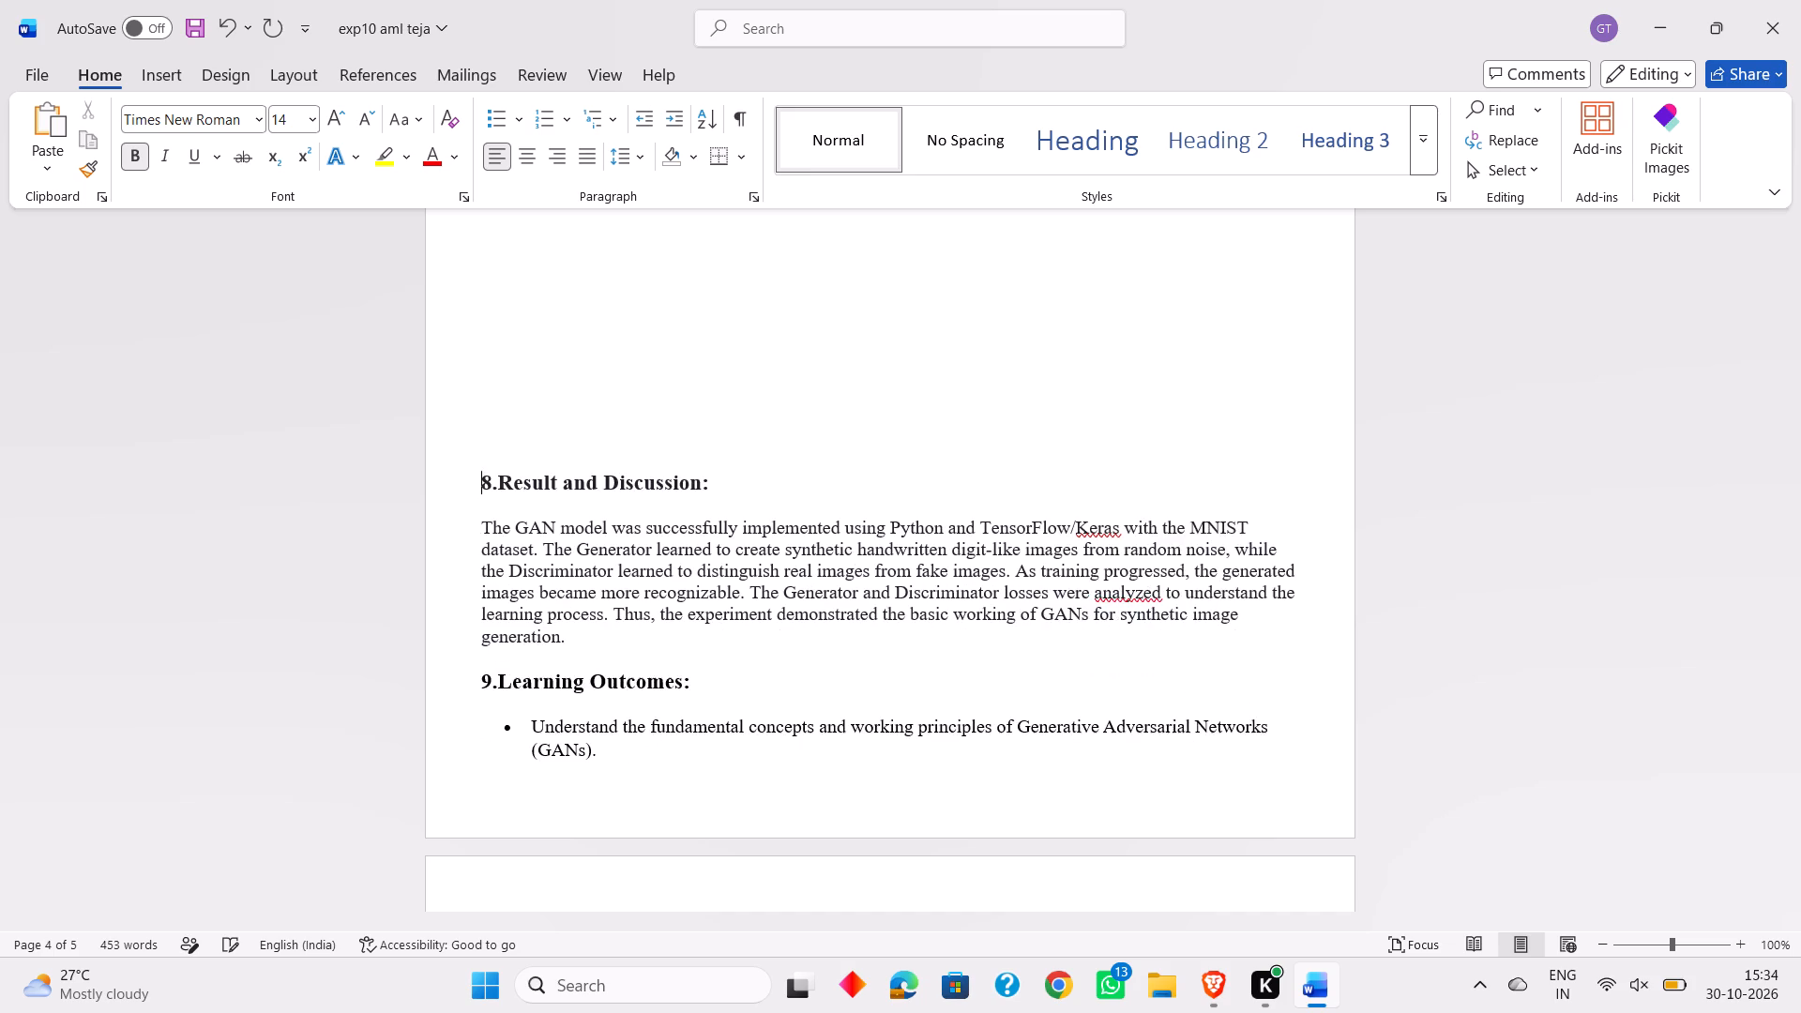
pyautogui.press('BackSpace')
pyautogui.press('BackSpace')
pyautogui.press('BackSpace')
pyautogui.press('BackSpace')
pyautogui.press('BackSpace')
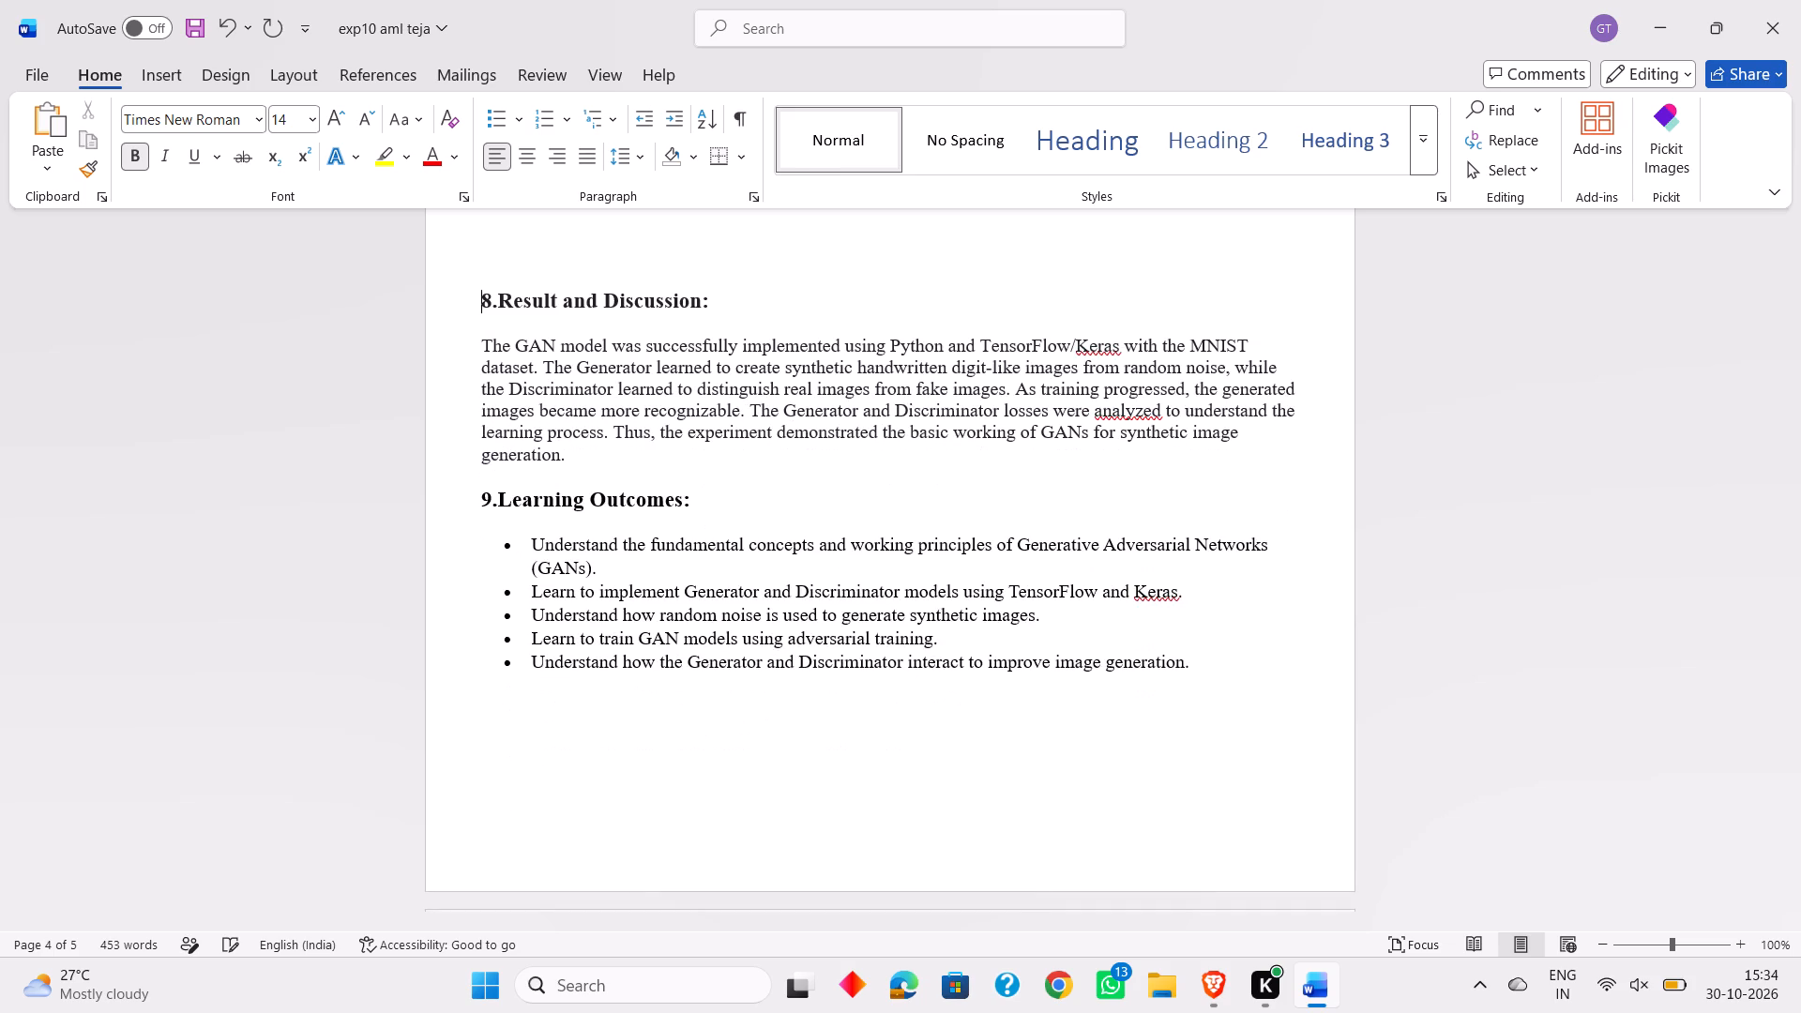
pyautogui.press('BackSpace')
pyautogui.press('BackSpace')
pyautogui.scroll(1, 469, 760)
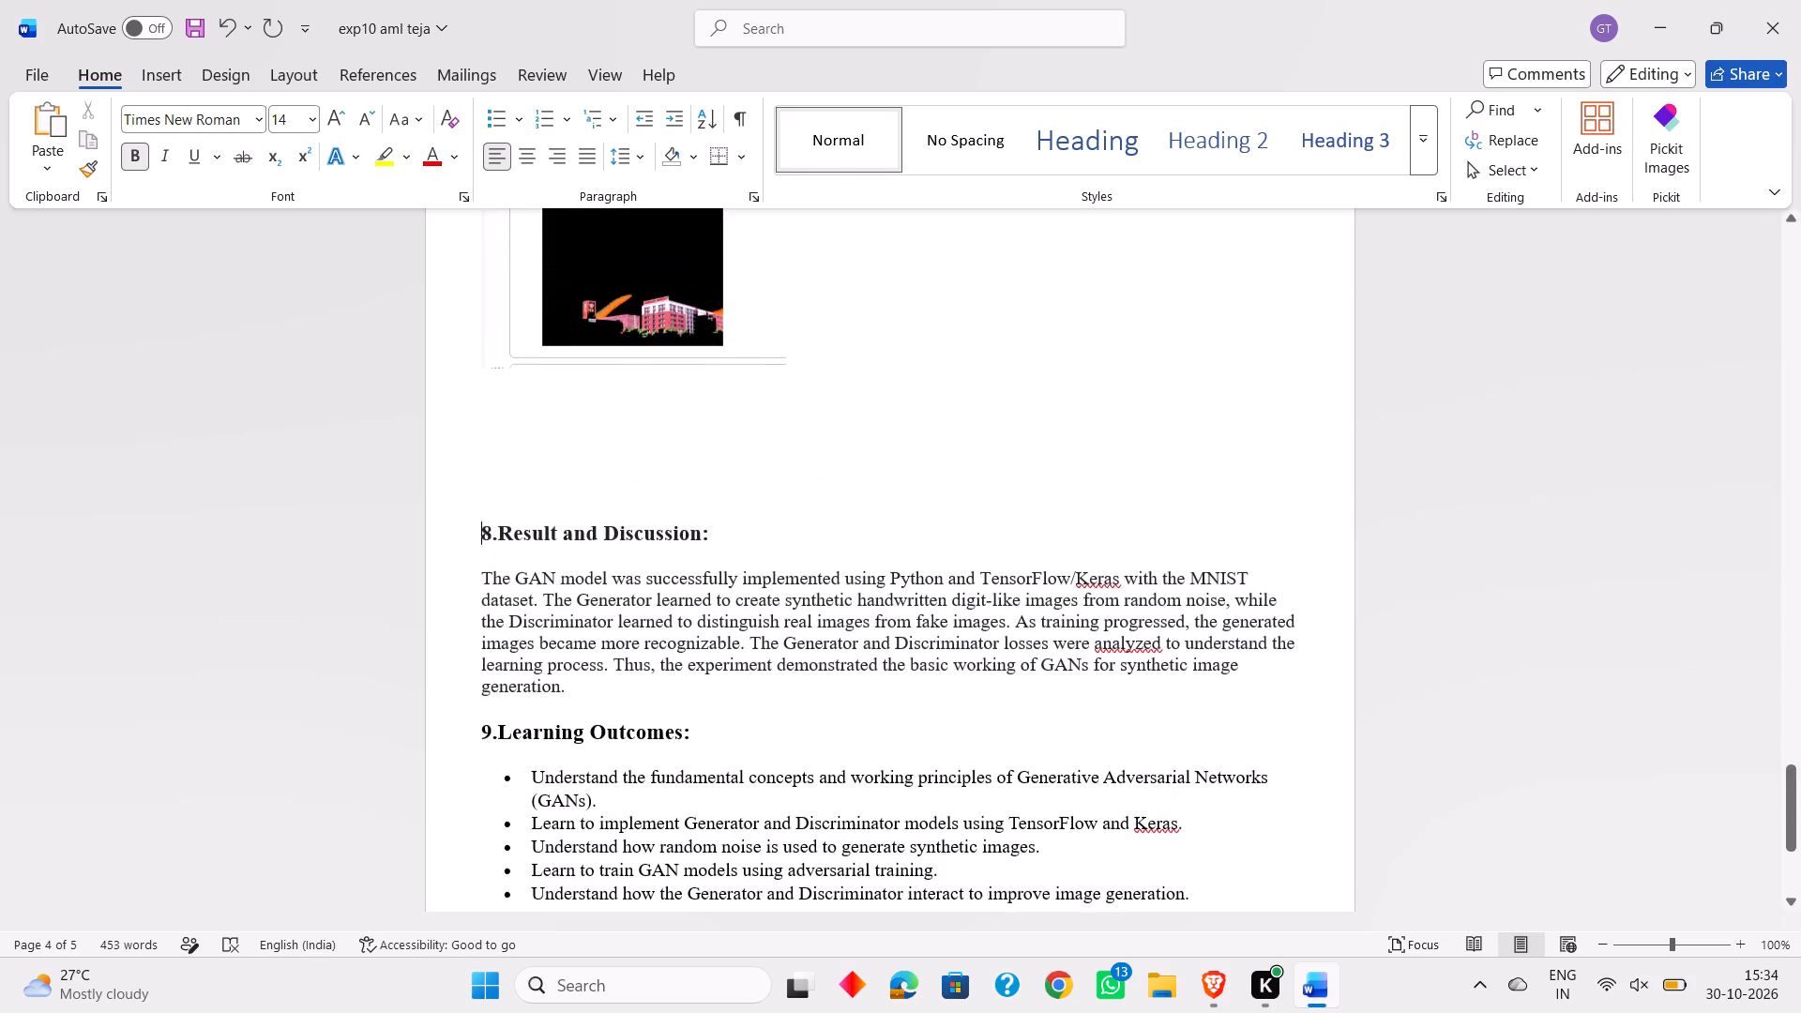
pyautogui.press('BackSpace')
pyautogui.press('BackSpace')
pyautogui.press('BackSpace')
# Save the report as a new Word document named exp 11 aml in the Downloads folder.
pyautogui.scroll(-8, 469, 760)
pyautogui.scroll(10, 469, 760)
pyautogui.scroll(11, 469, 760)
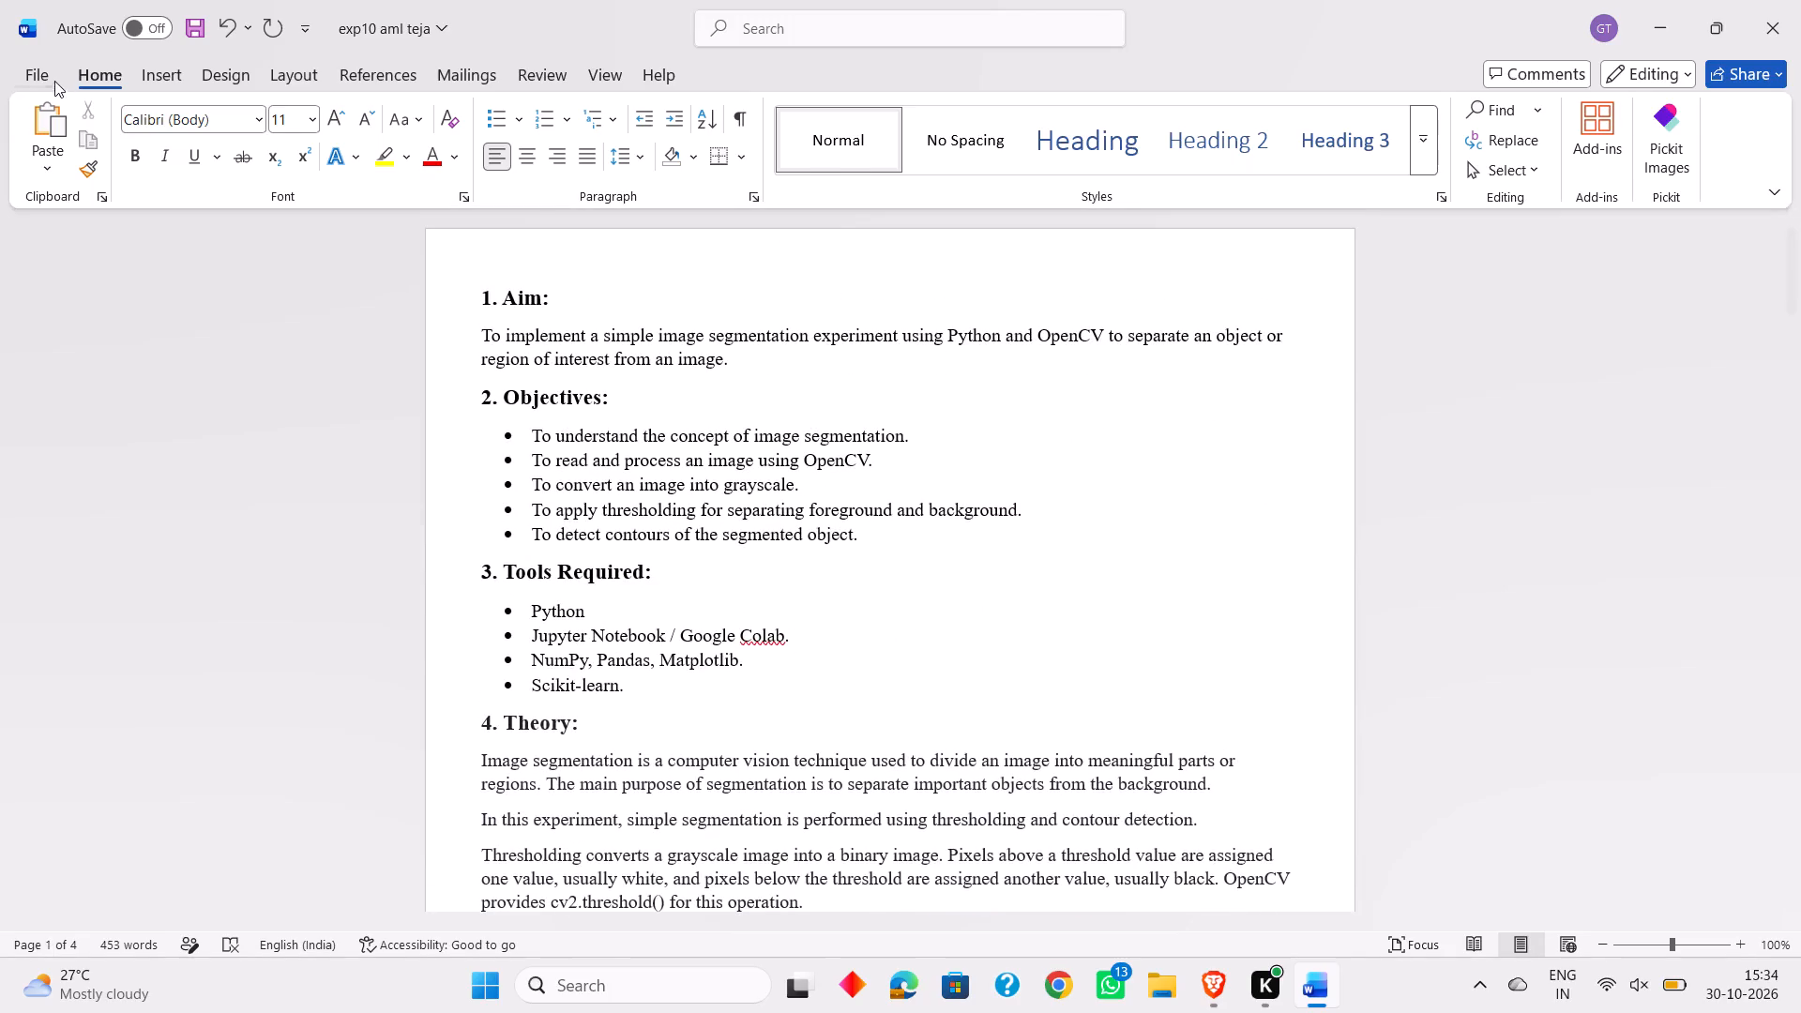
pyautogui.click(24, 44)
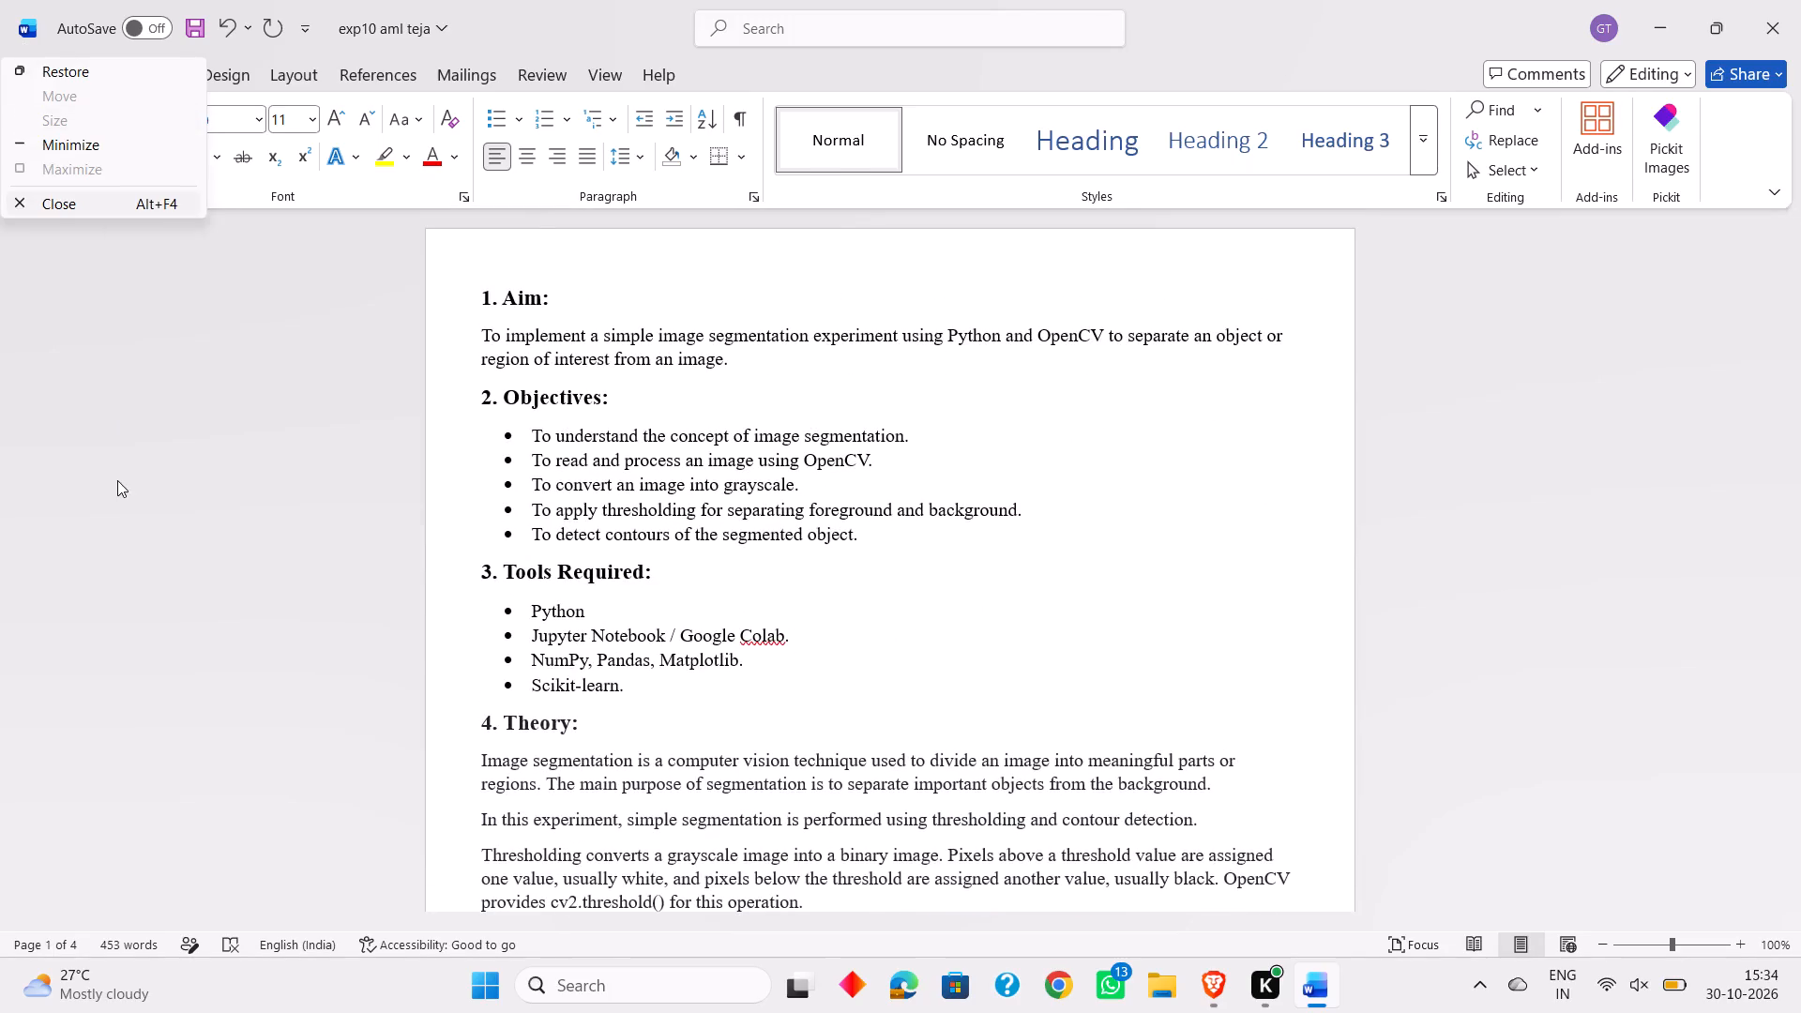
pyautogui.click(117, 480)
pyautogui.click(22, 72)
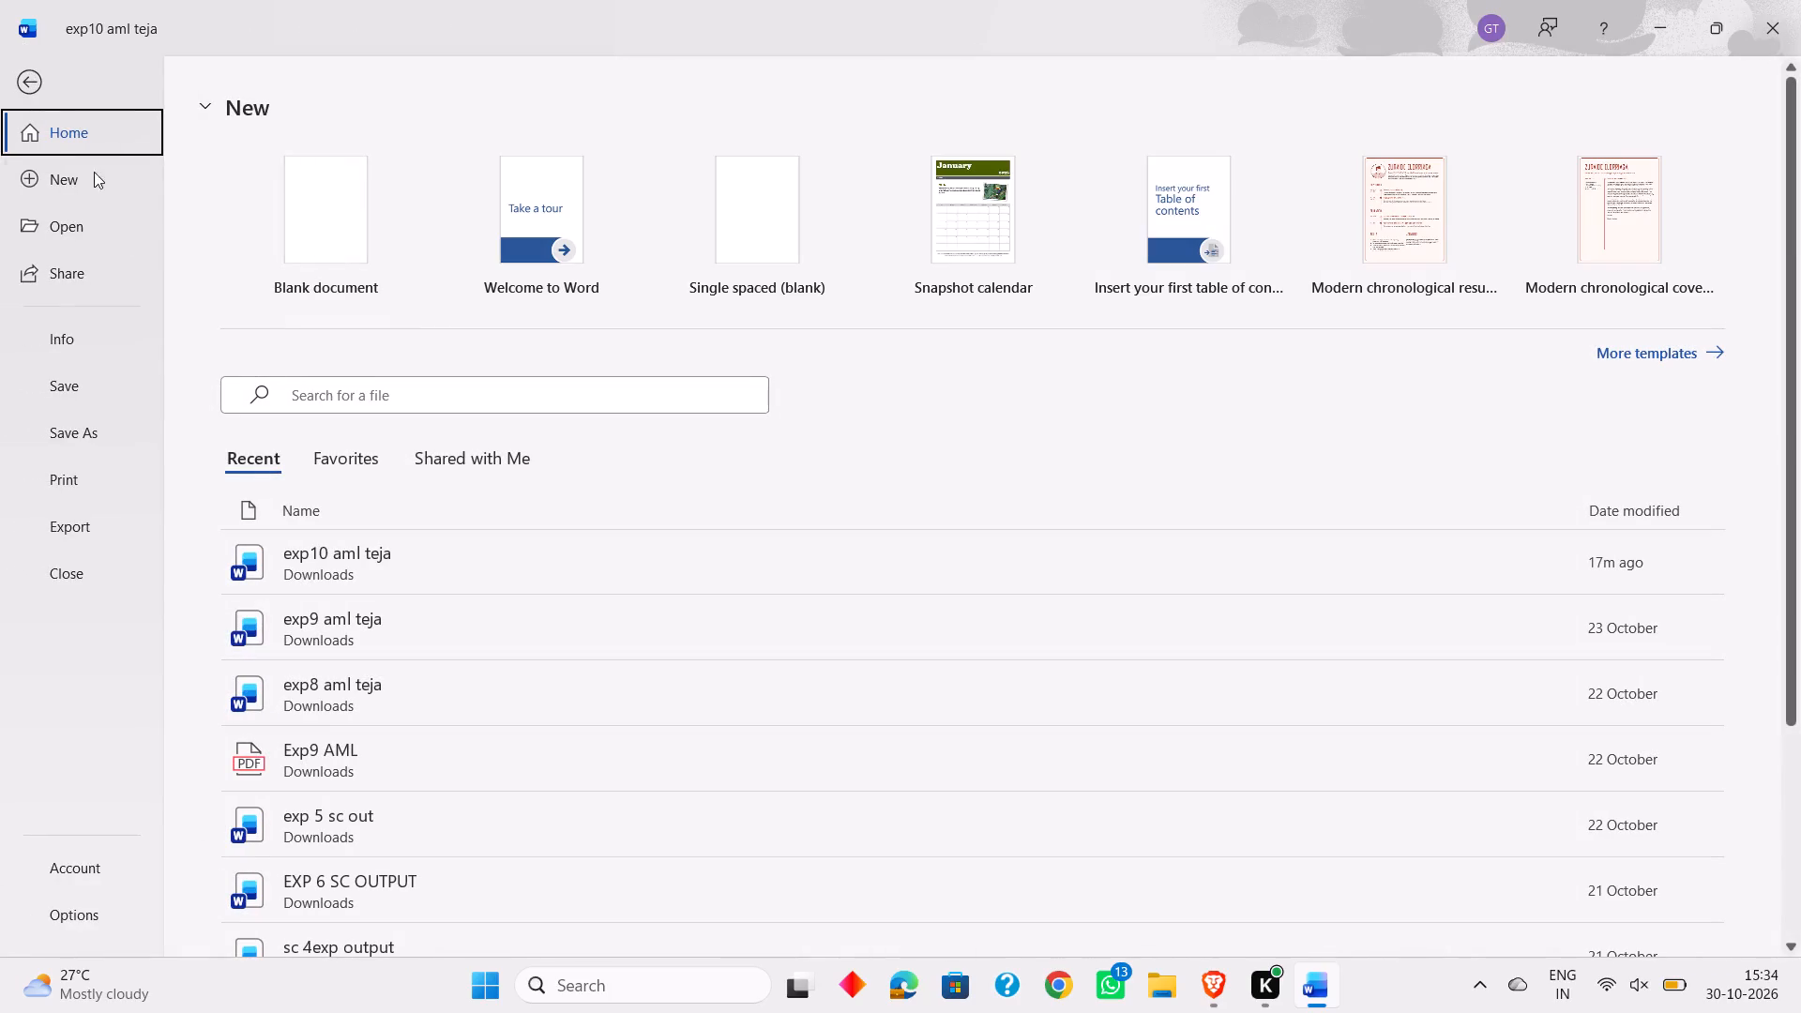
pyautogui.click(76, 441)
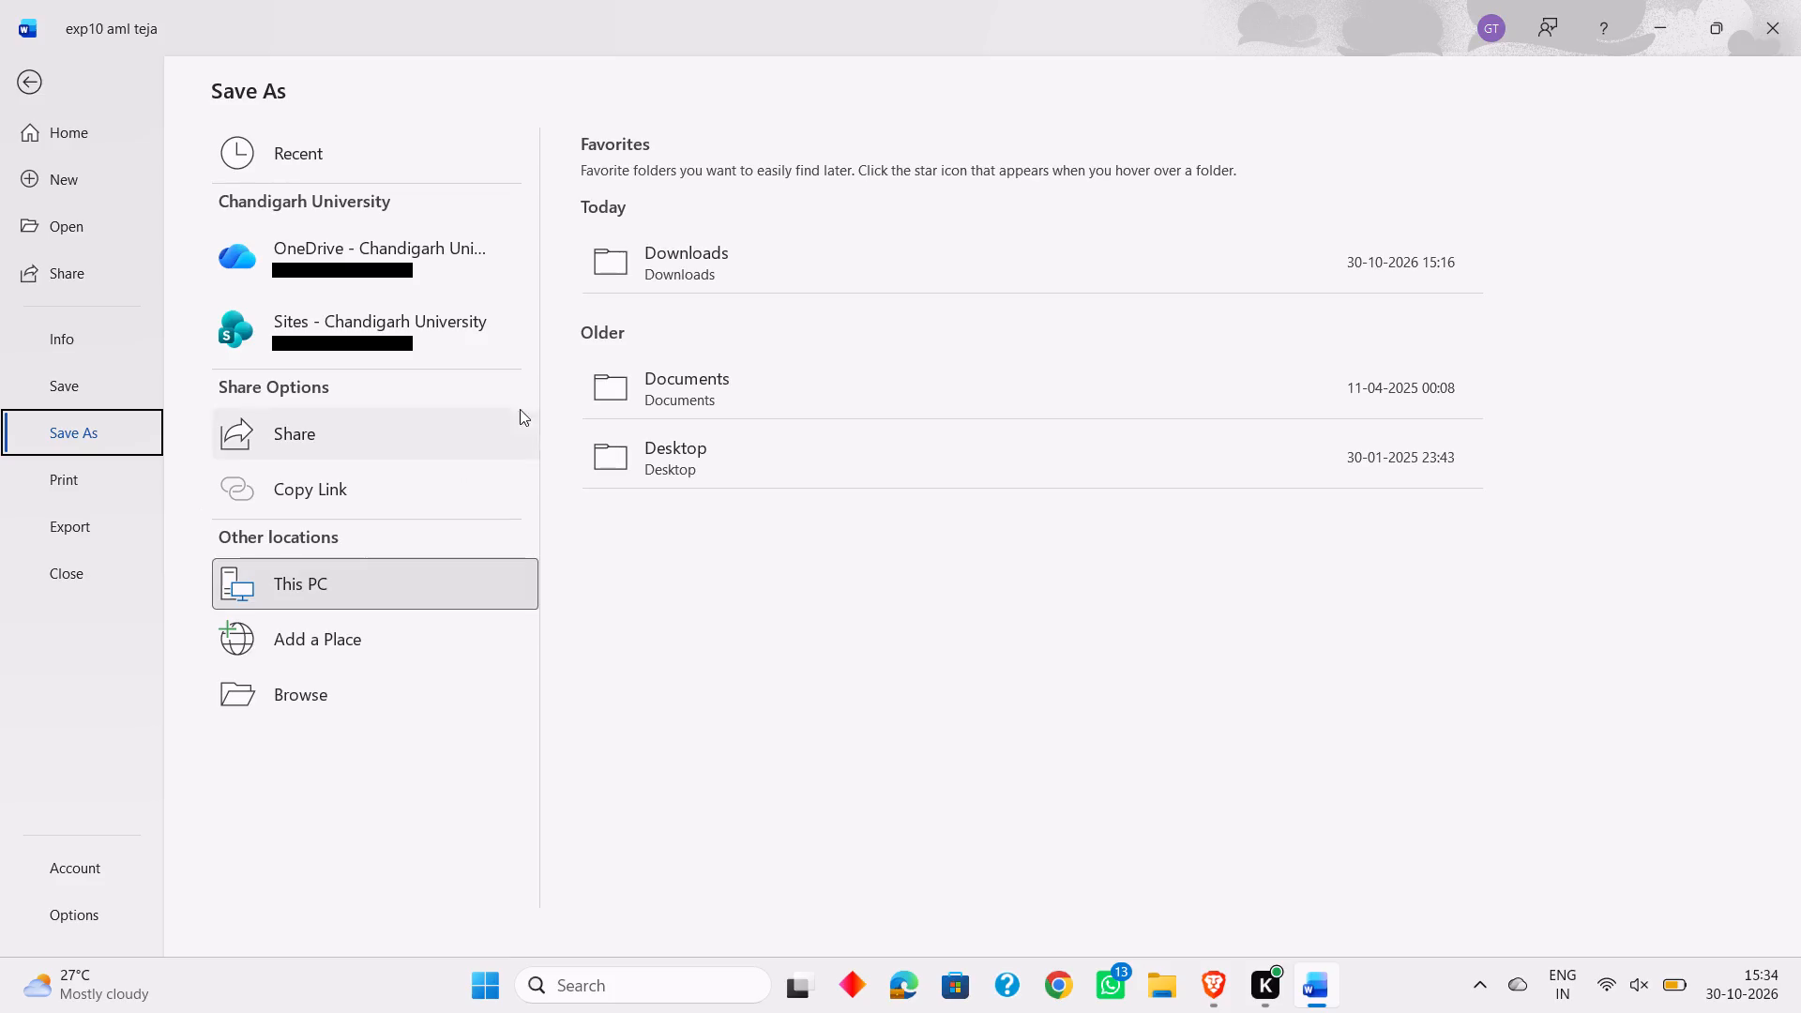
pyautogui.click(661, 228)
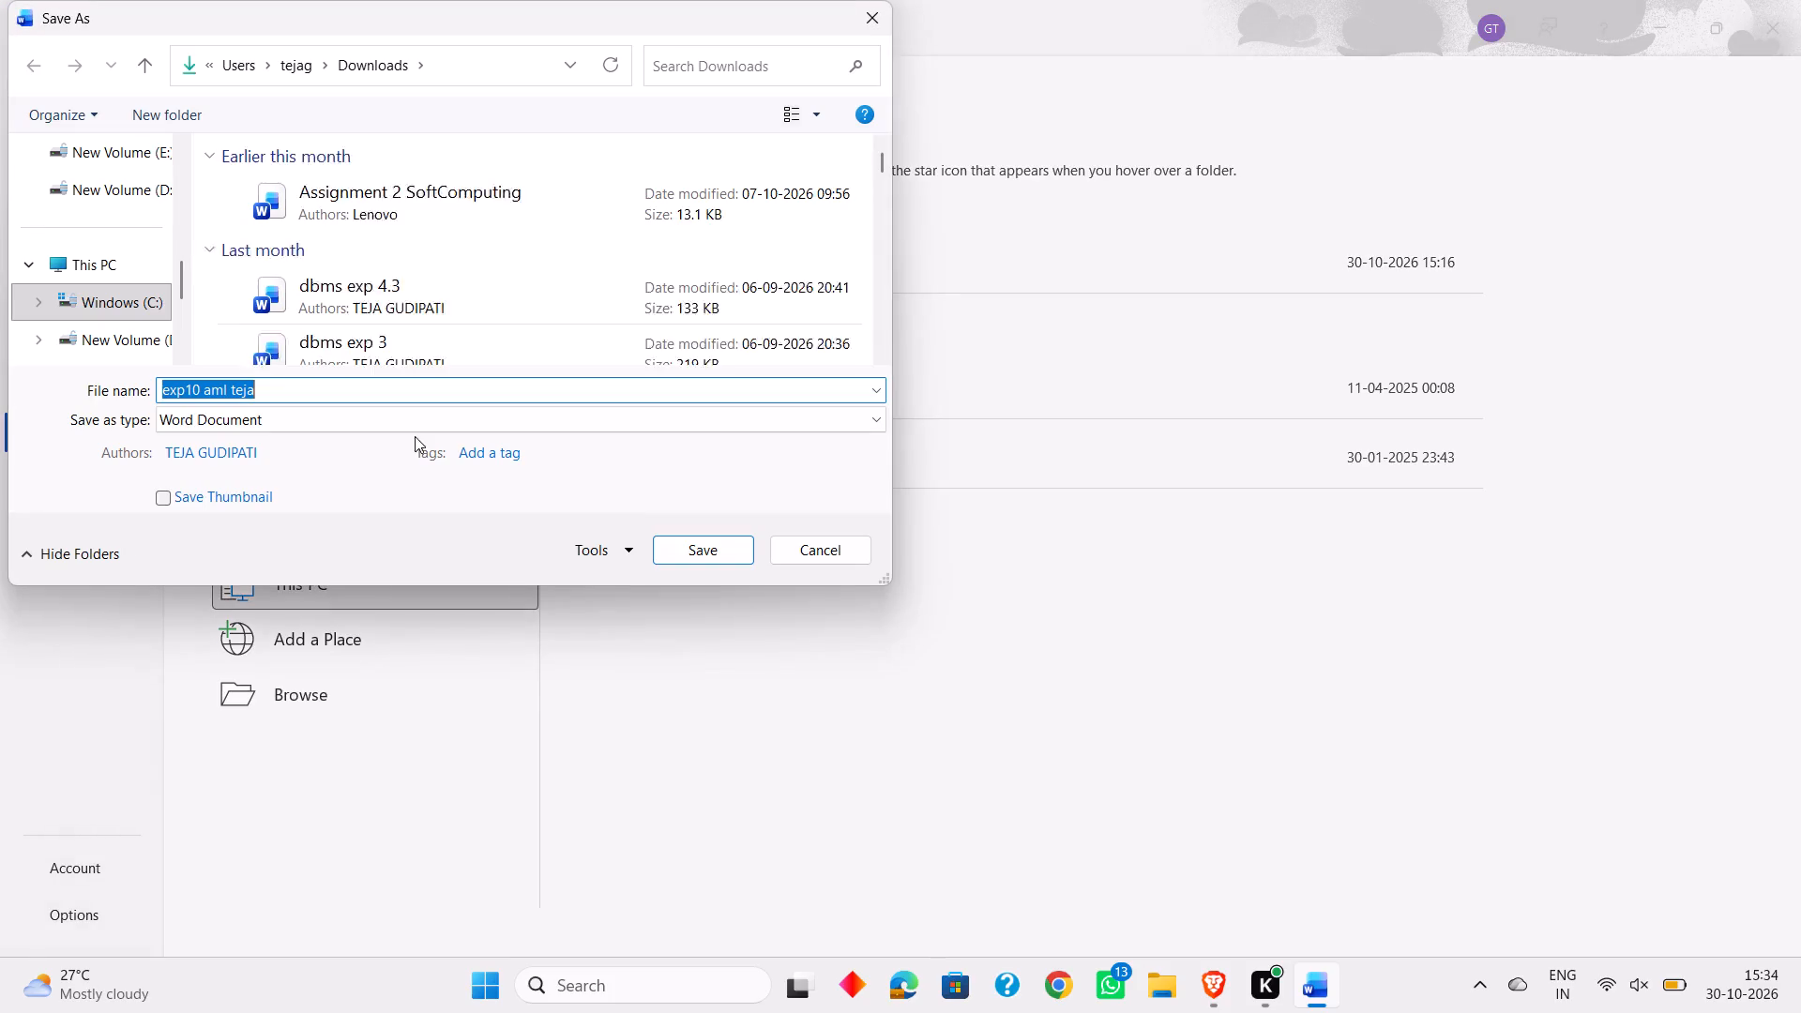
pyautogui.press('BackSpace')
pyautogui.write('exp')
pyautogui.press('space')
pyautogui.write('11 aml')
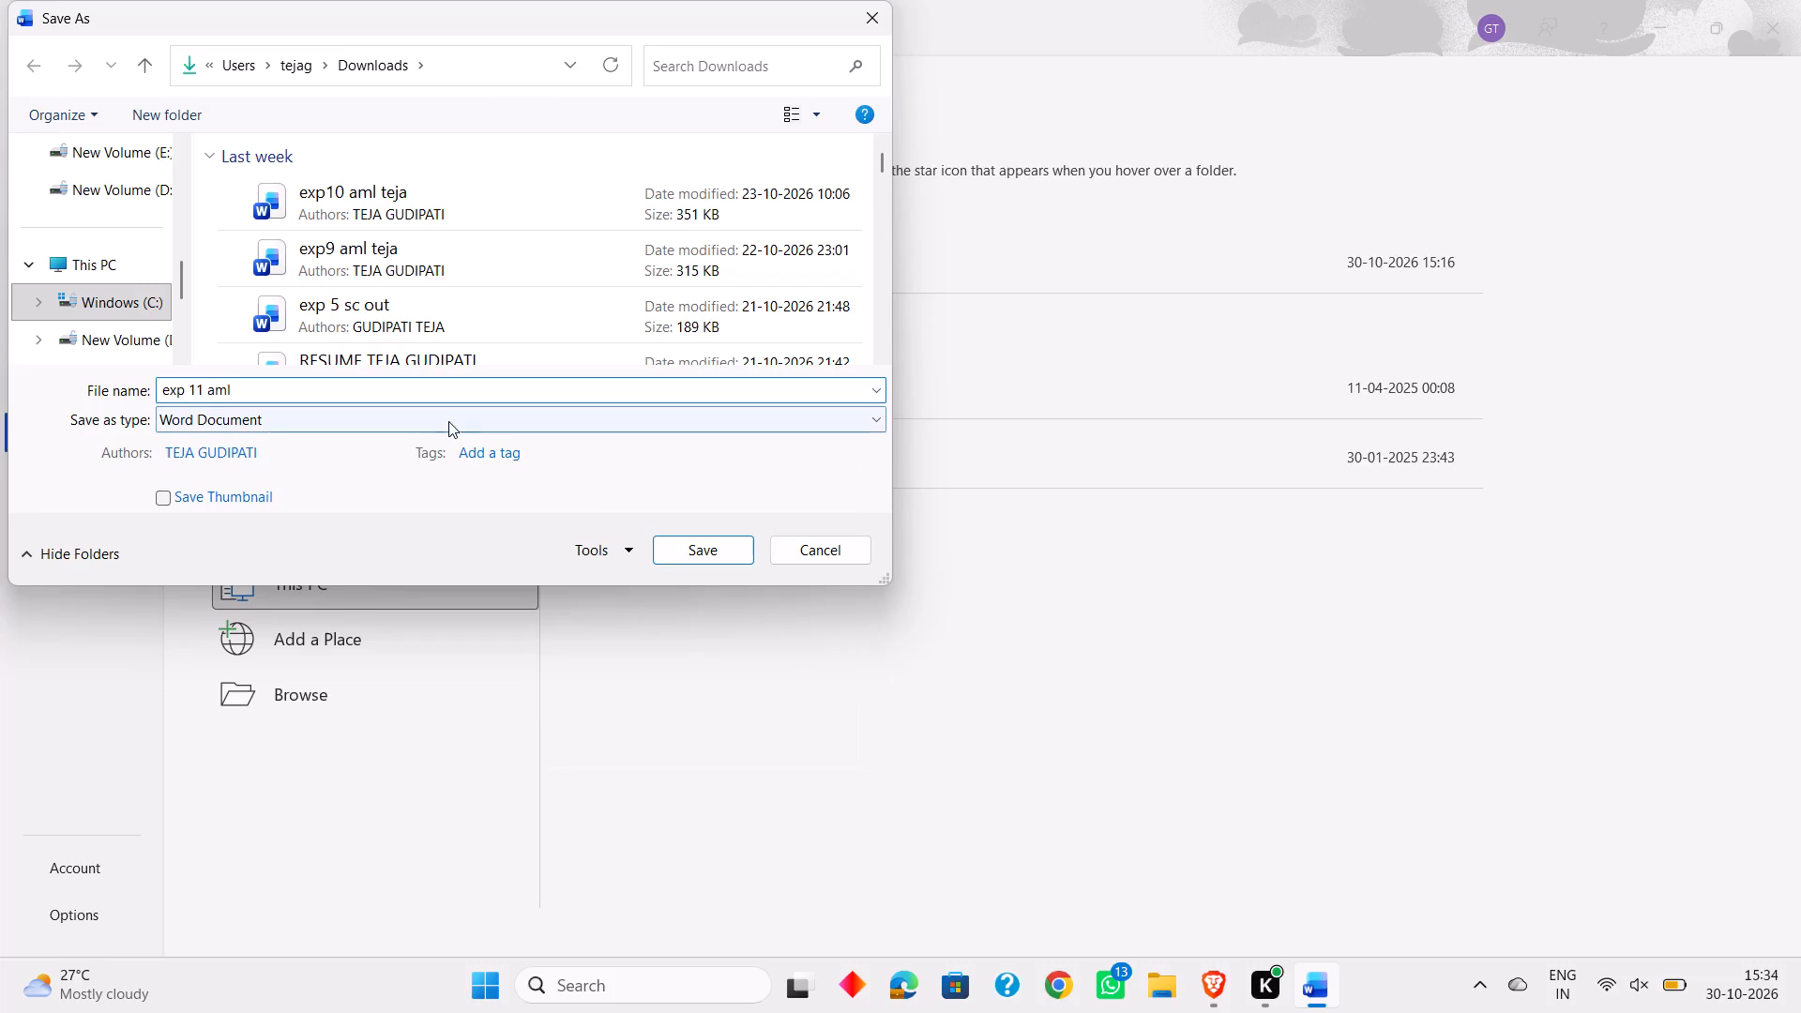
pyautogui.click(672, 544)
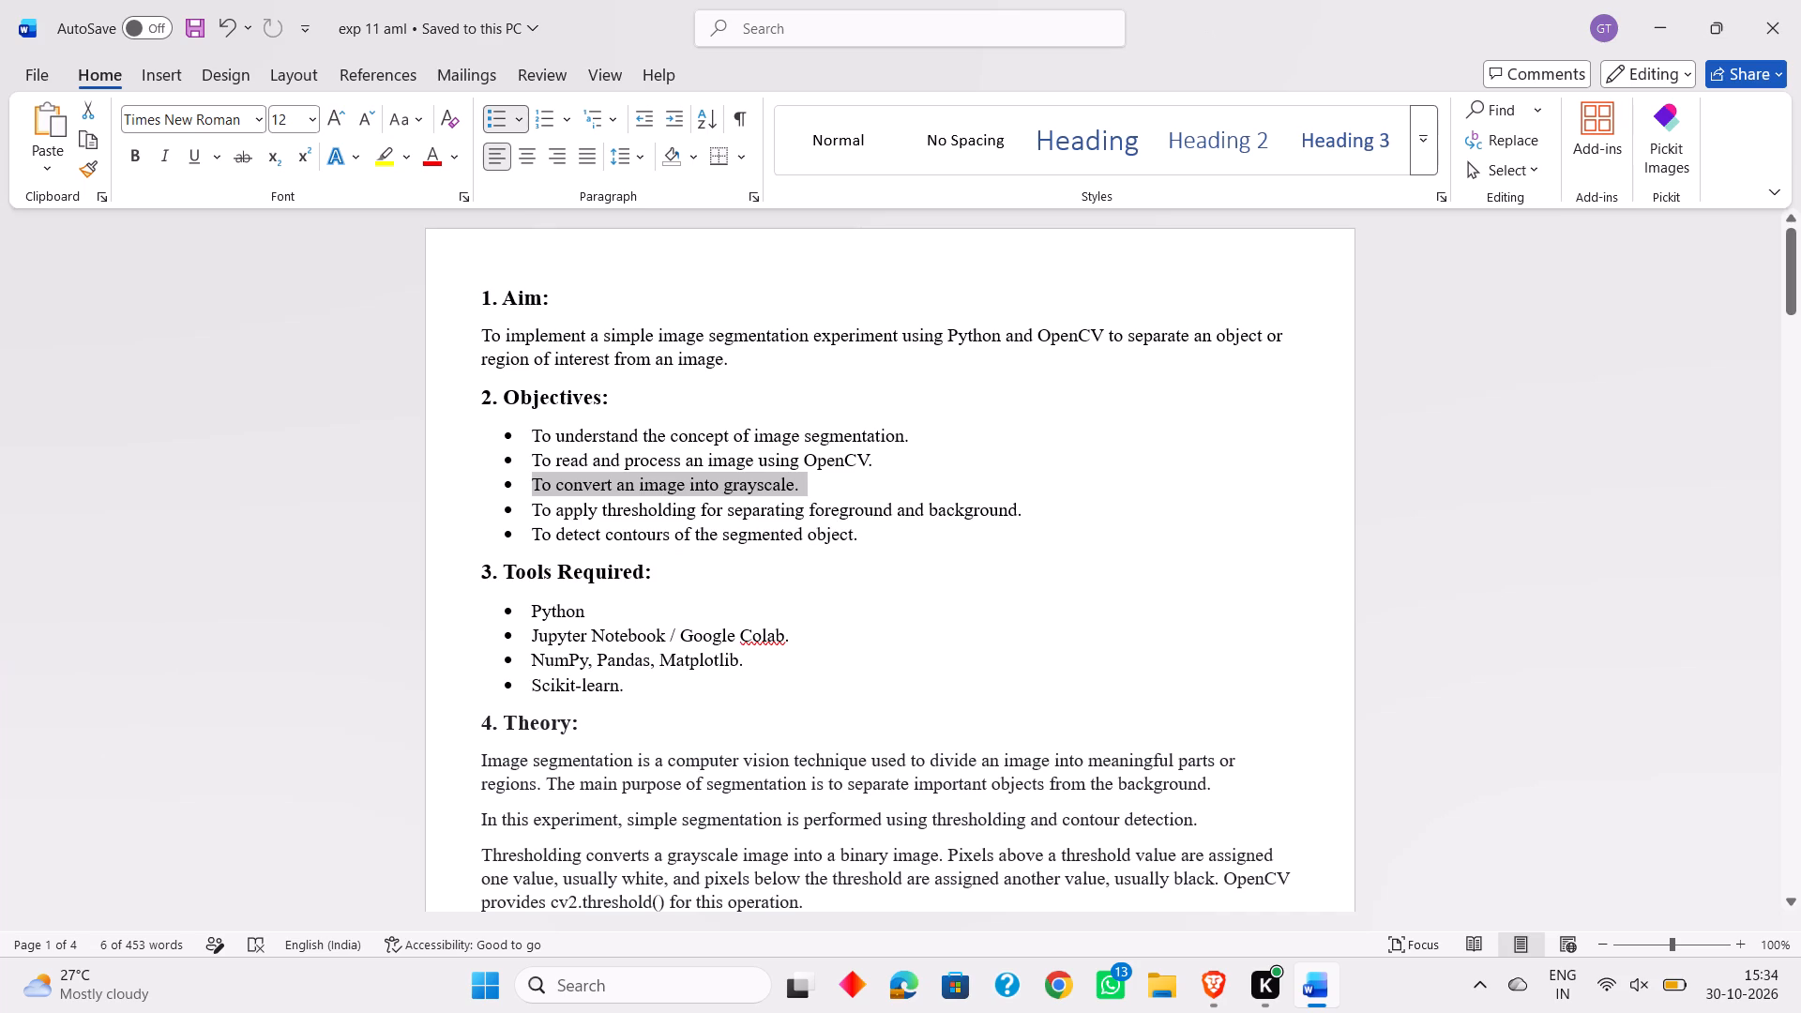
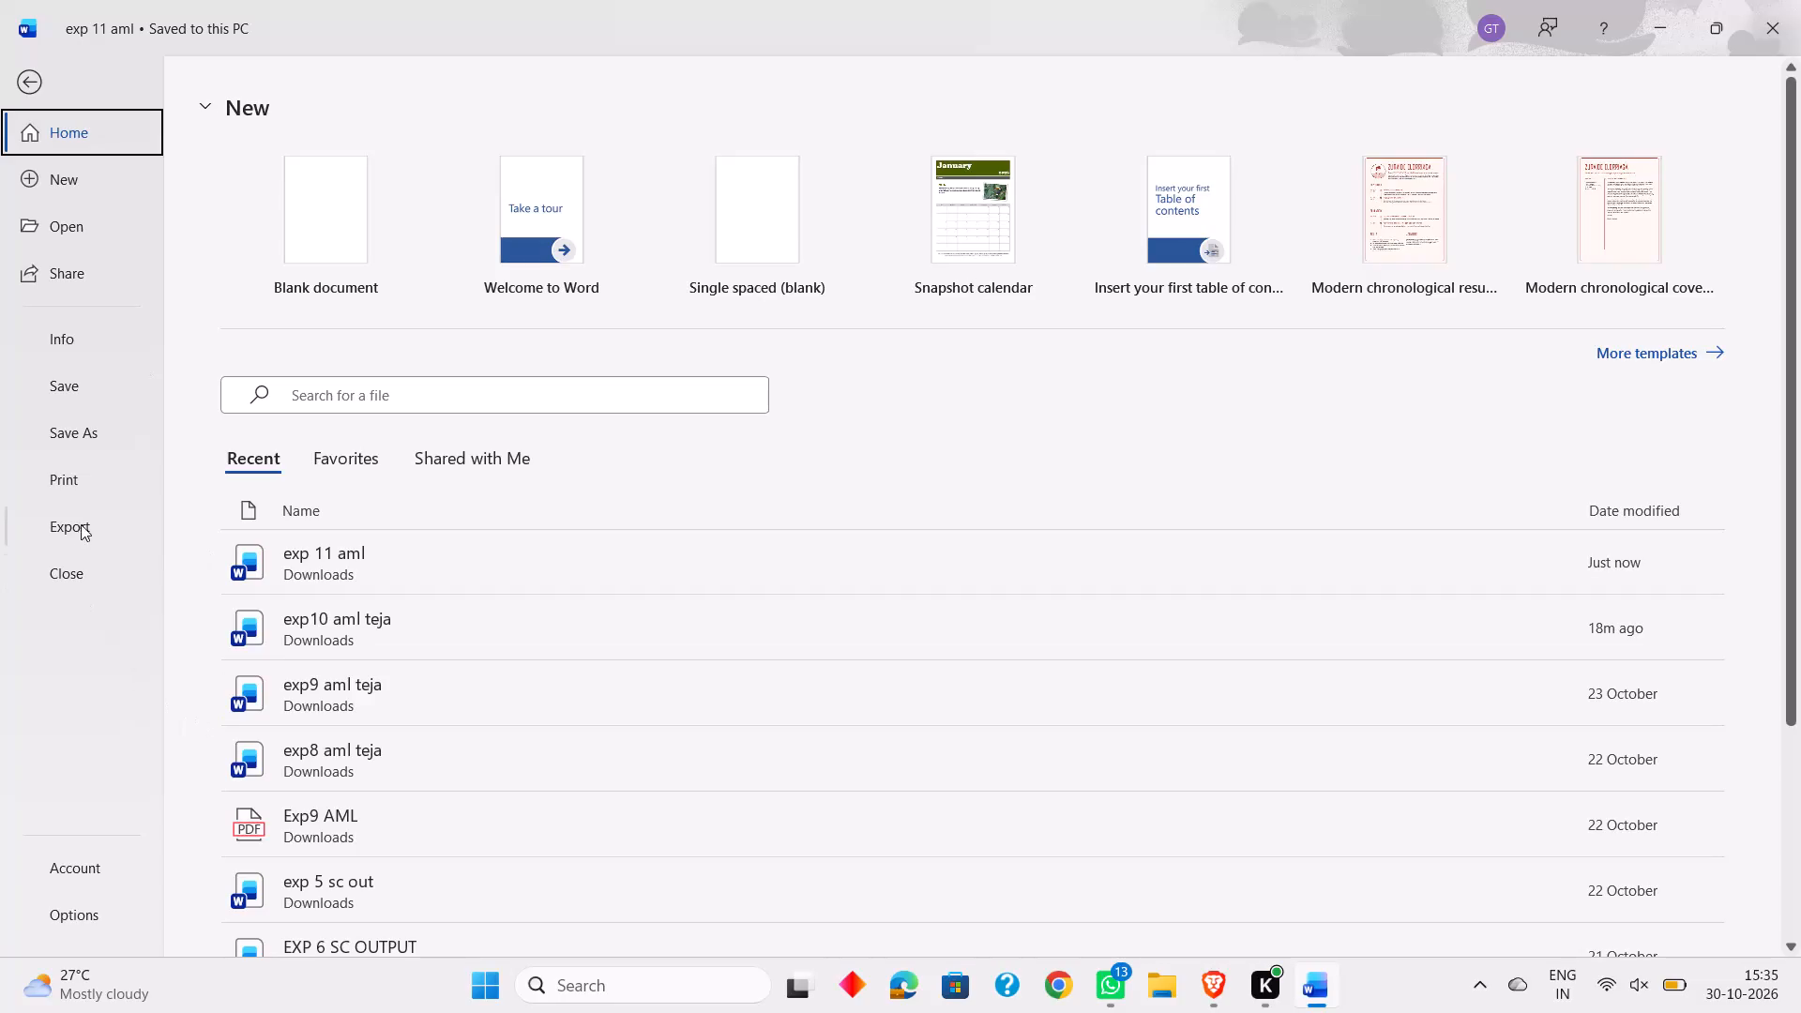
# Export the report as a PDF named exp 11 aml in the Downloads folder with standard optimization.
pyautogui.click(74, 513)
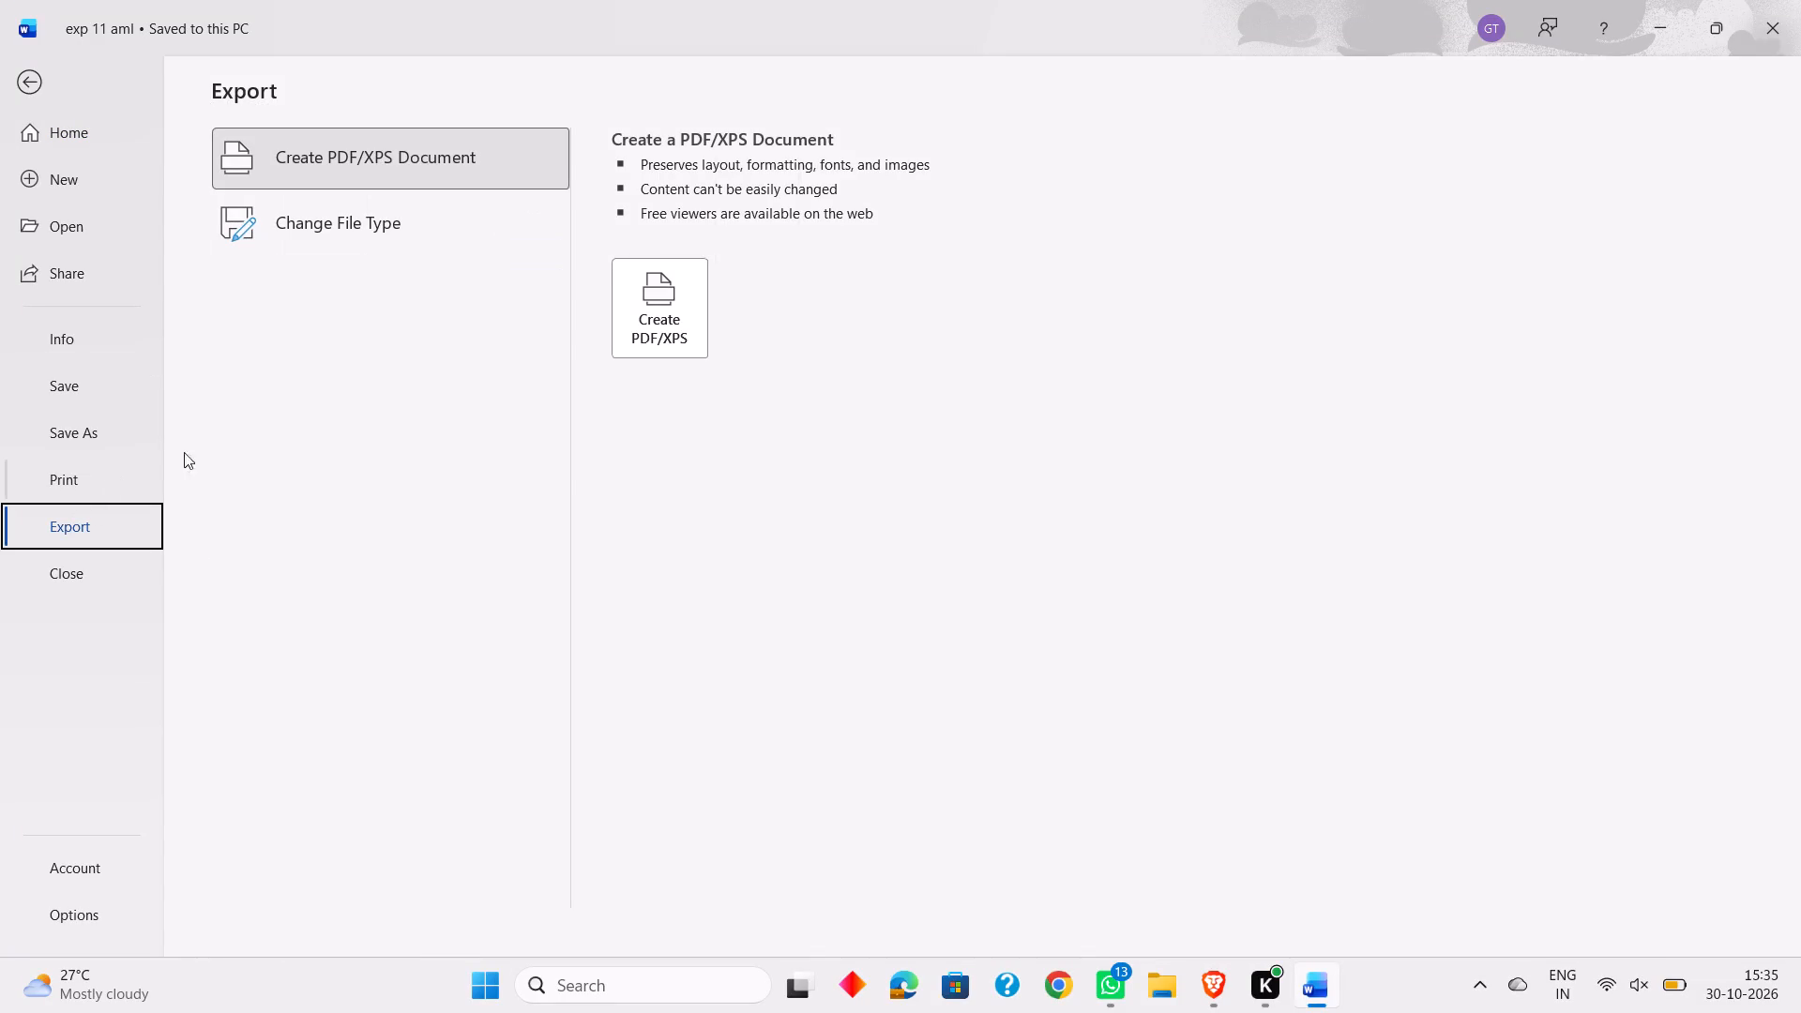
pyautogui.click(619, 322)
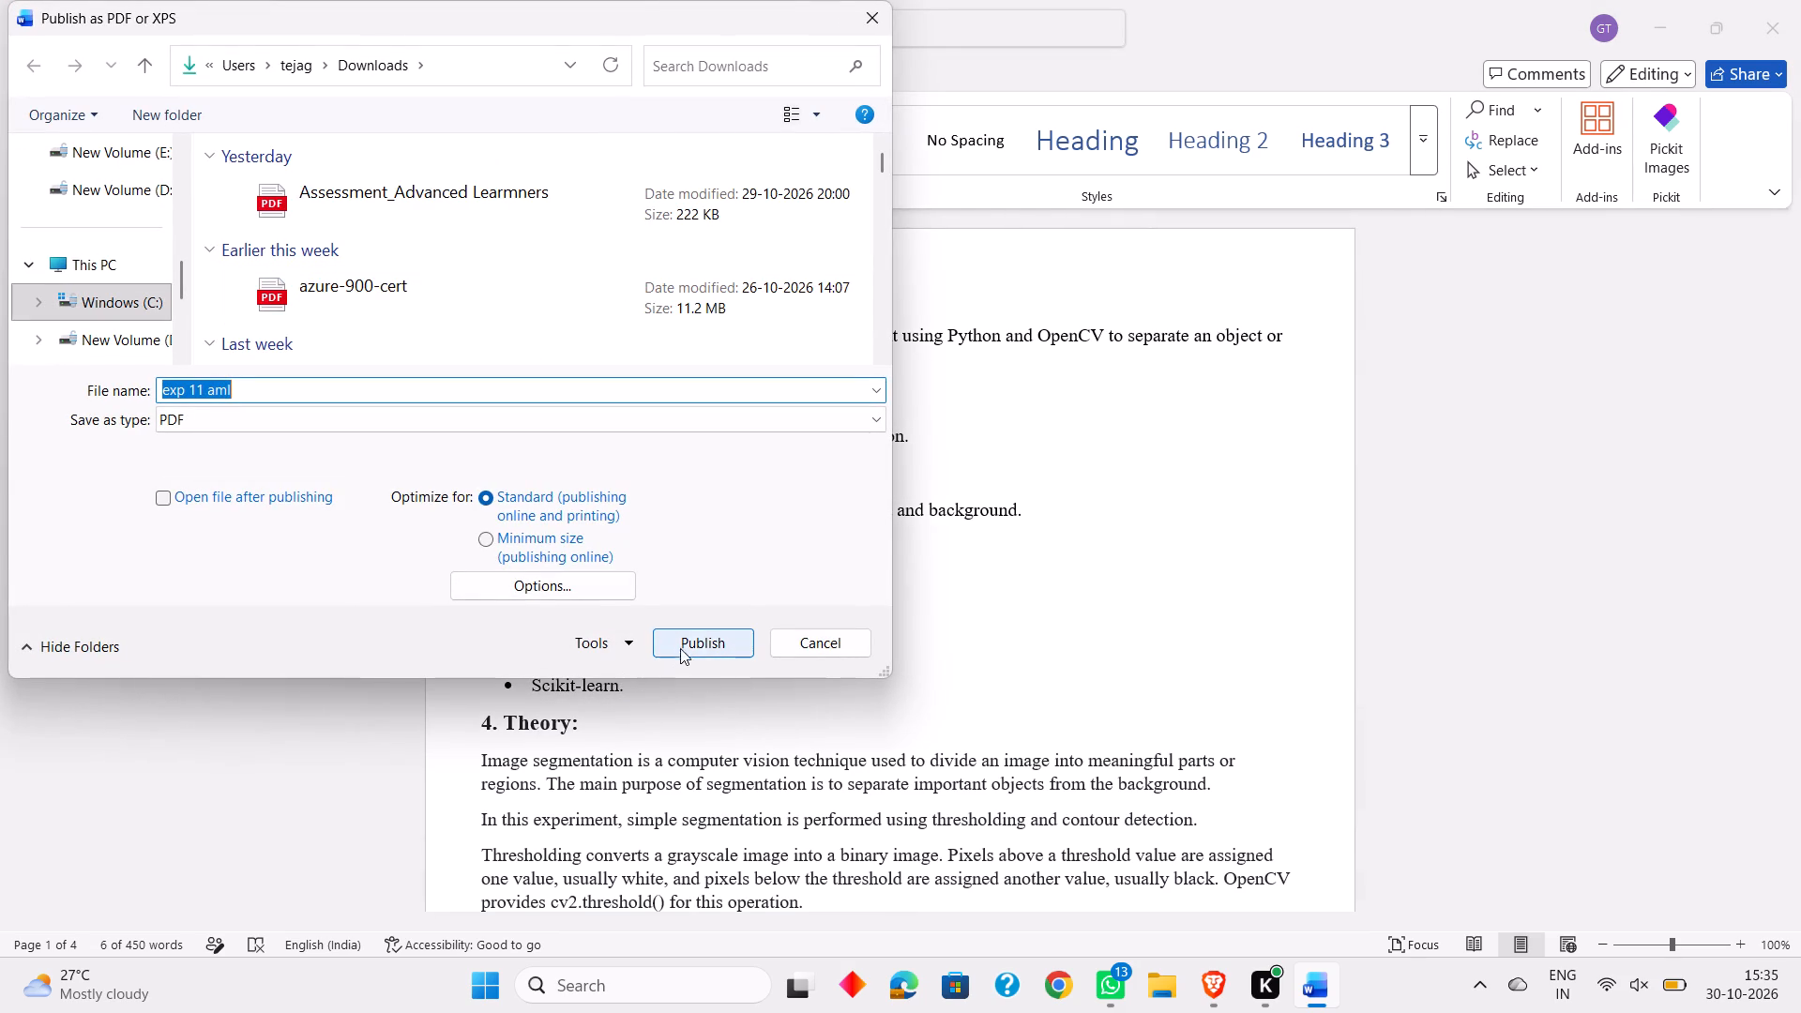
pyautogui.click(700, 638)
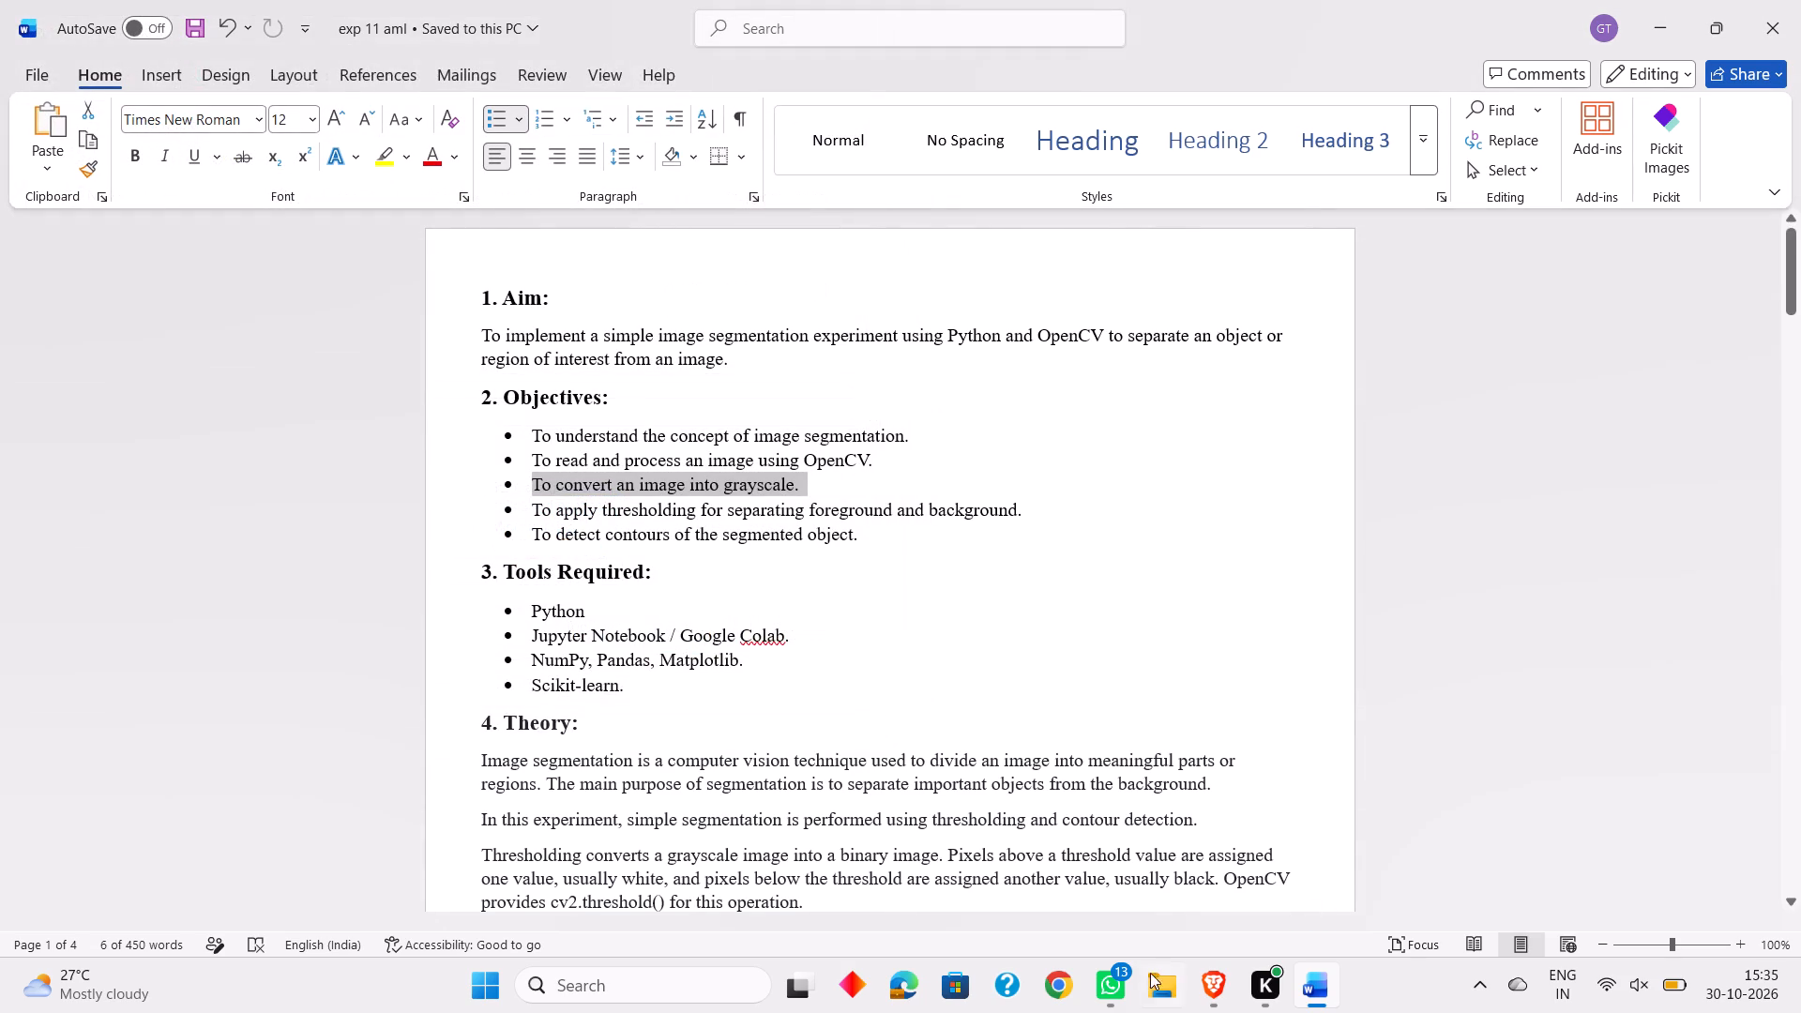
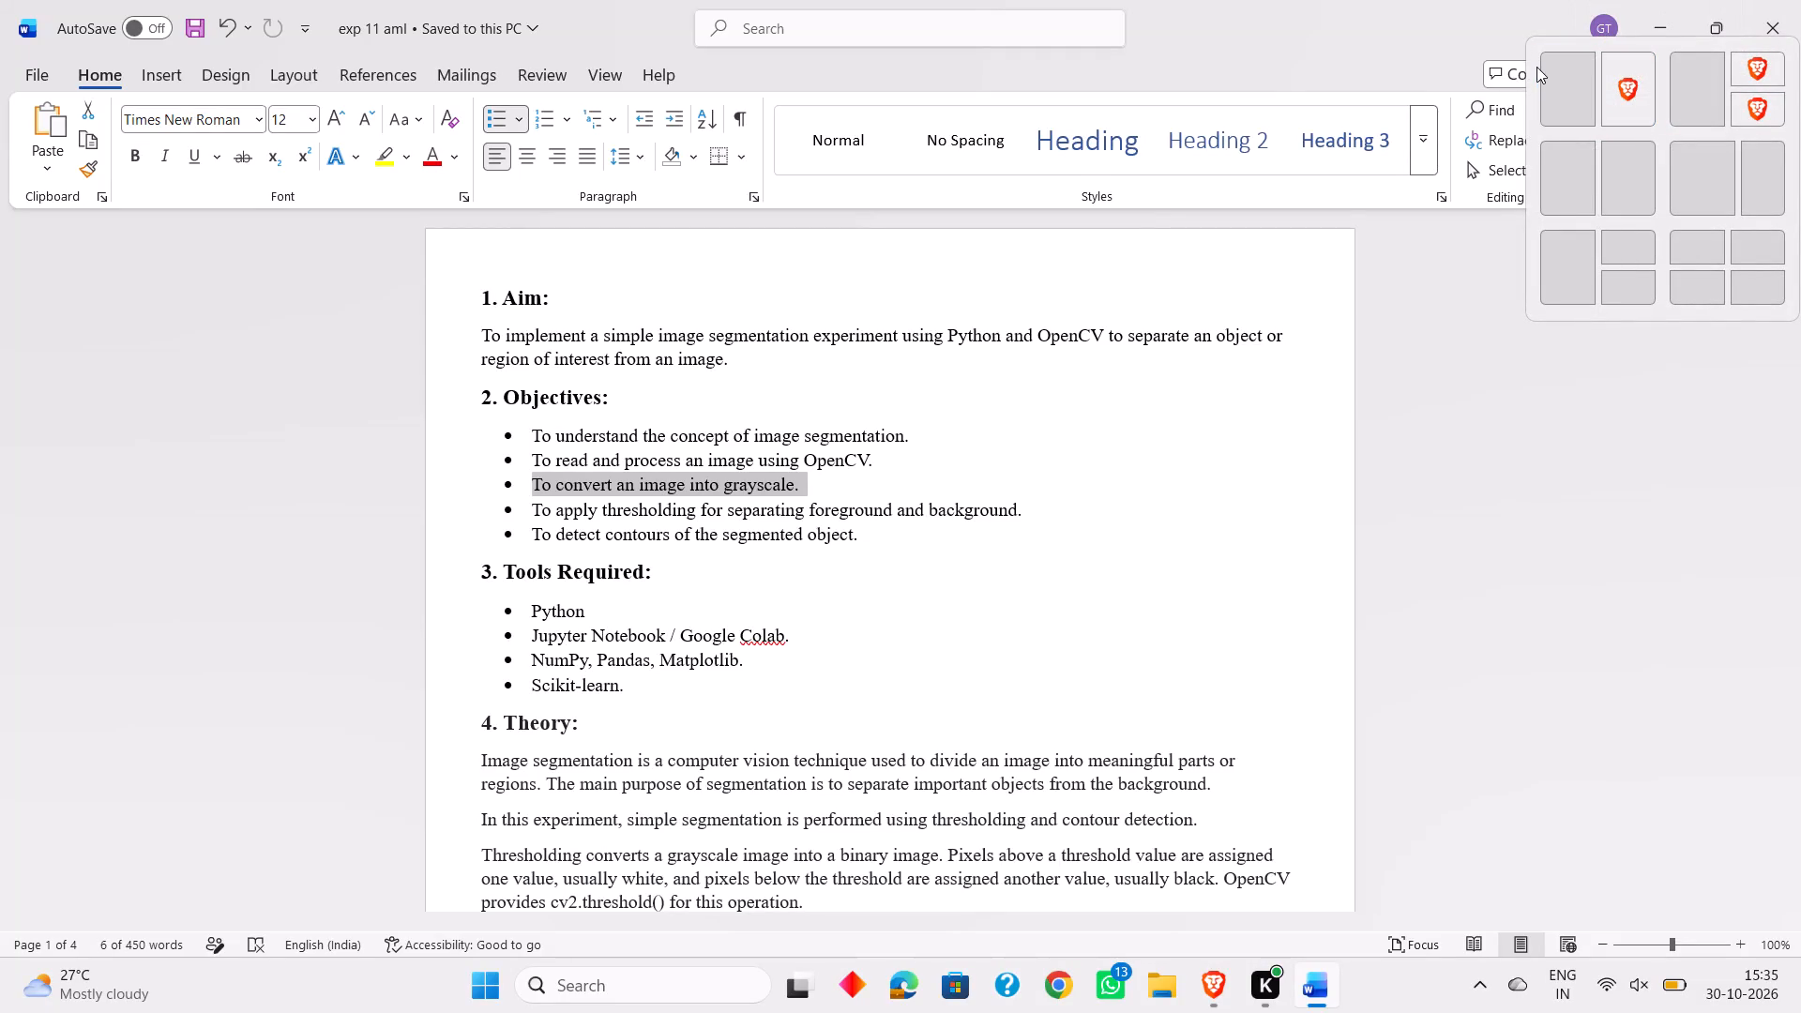
pyautogui.click(1556, 85)
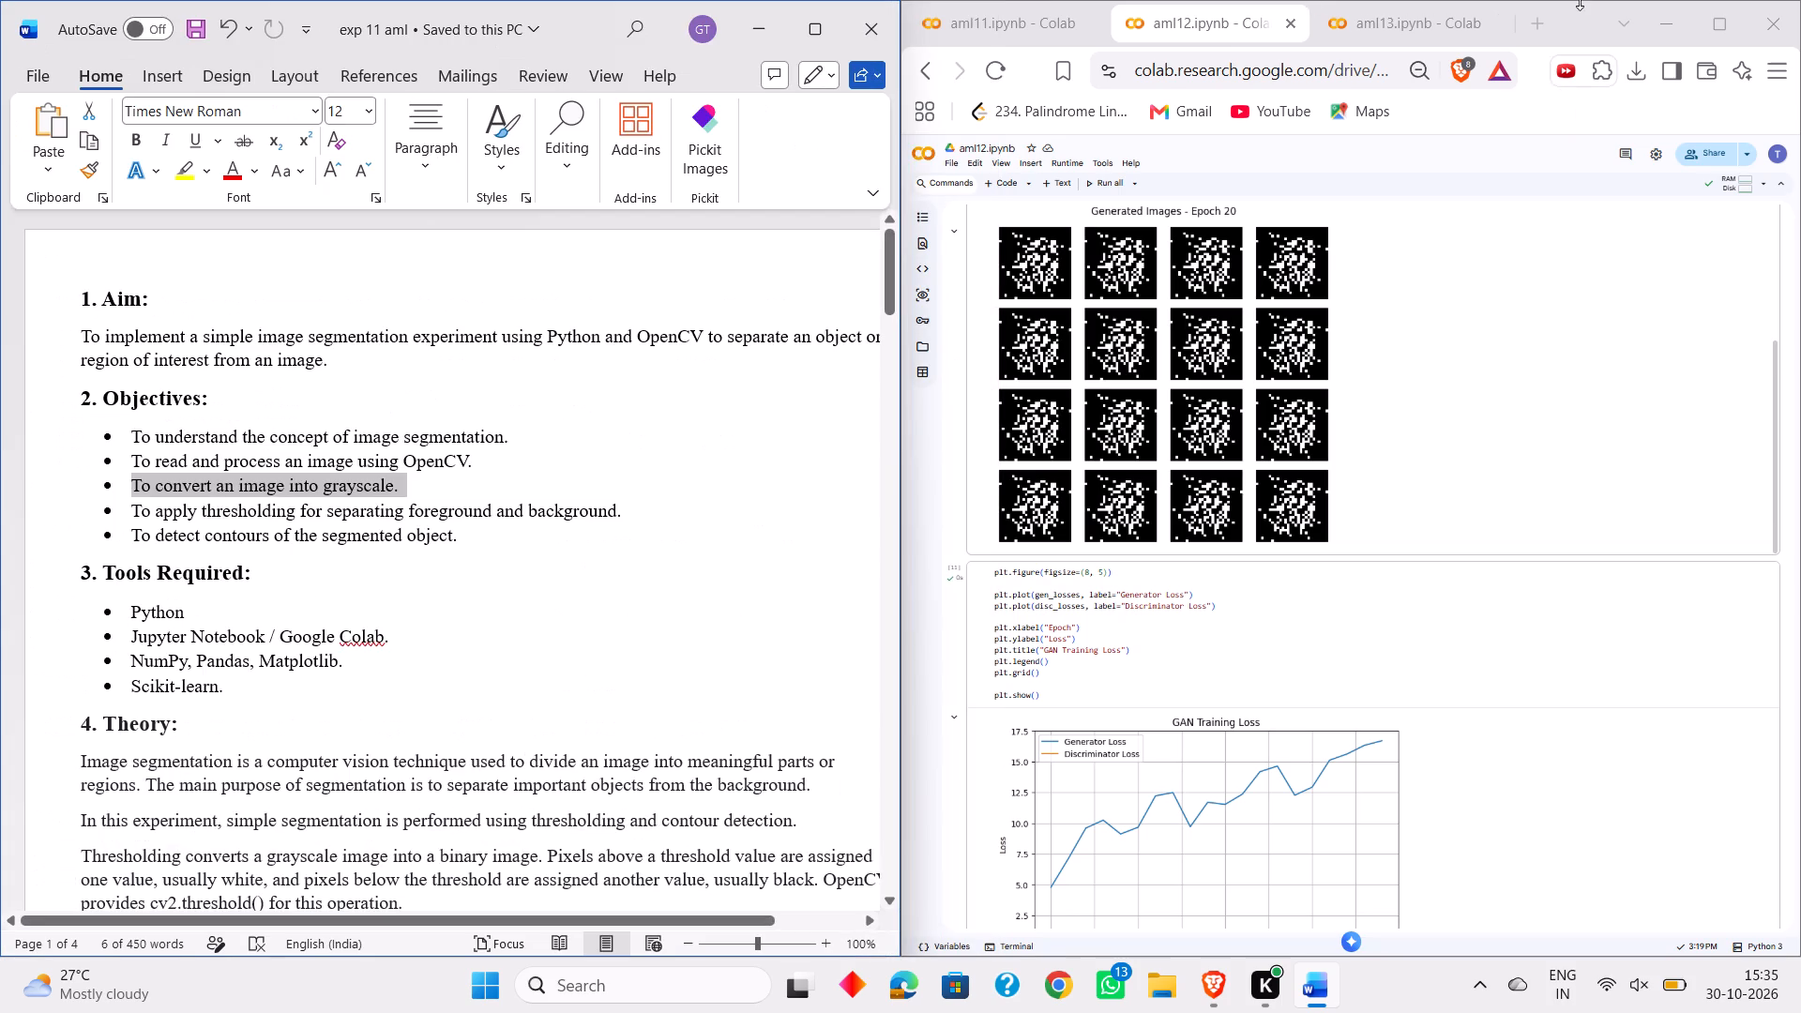
pyautogui.click(1679, 17)
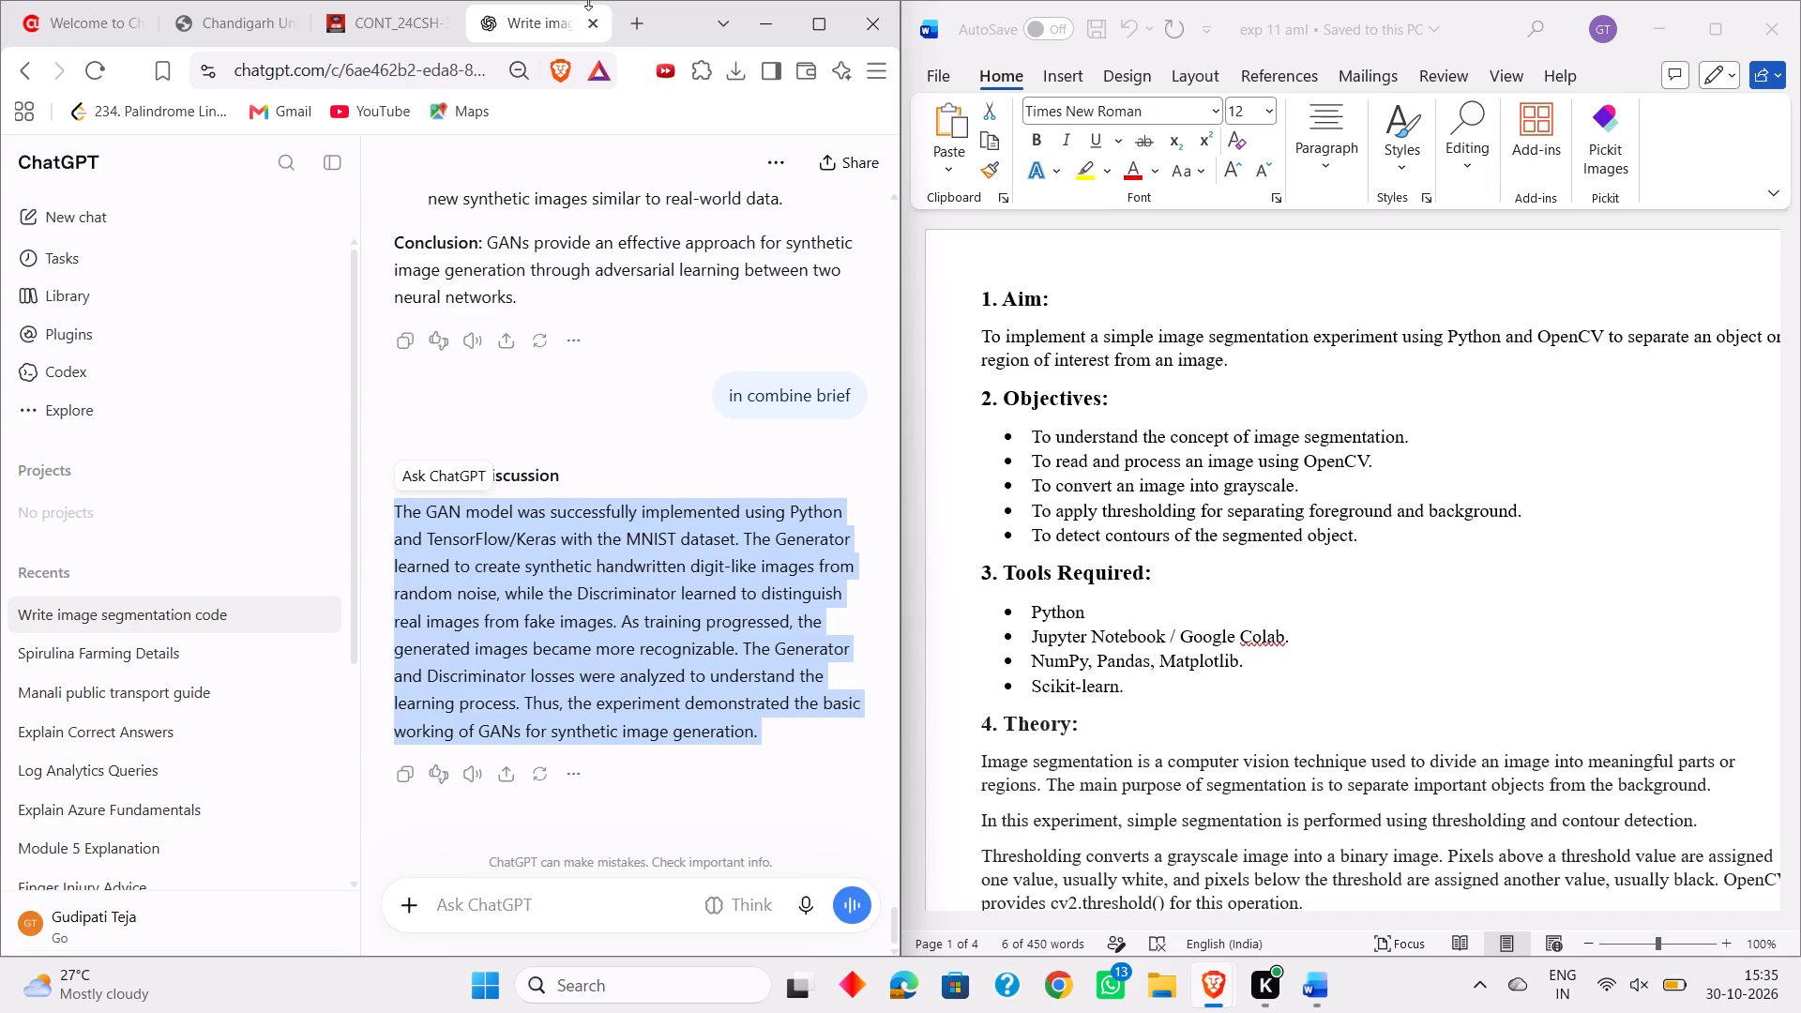
# Open the Experiment-3.2 manual page of the Advanced Machine Learning course on the Chandigarh University LMS.
pyautogui.click(404, 8)
pyautogui.scroll(9, 206, 578)
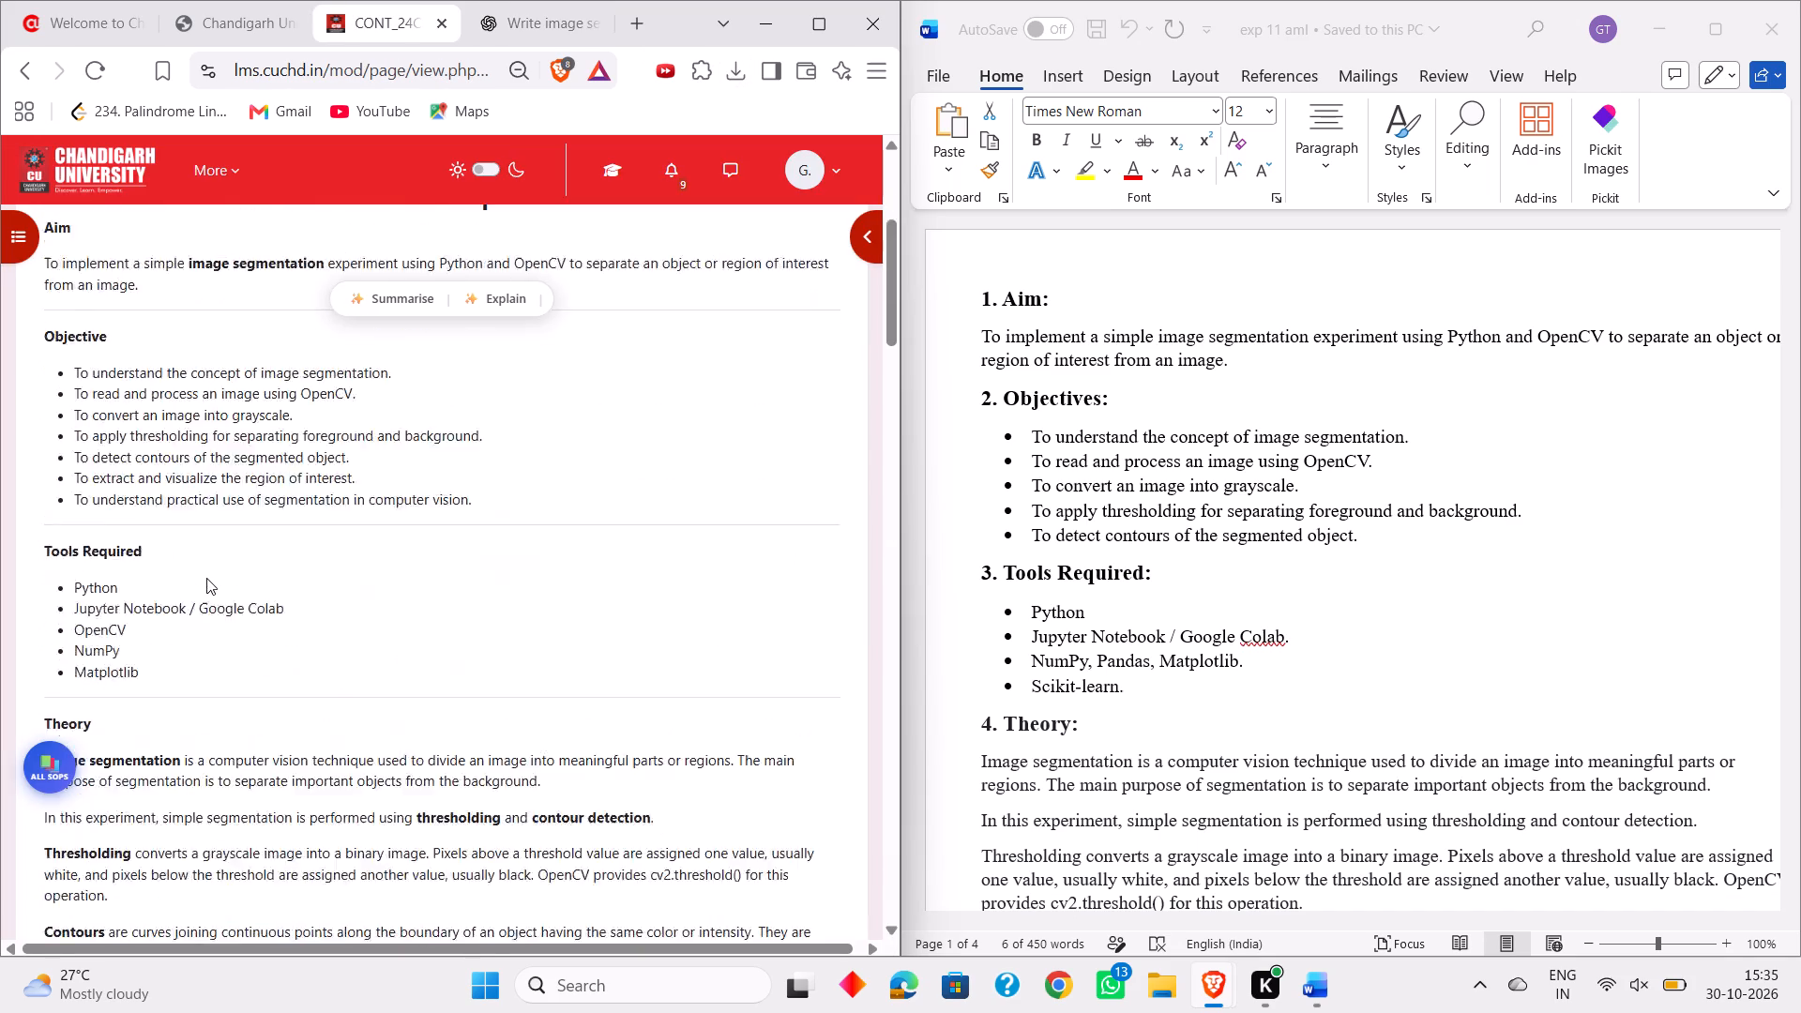
pyautogui.scroll(11, 206, 578)
pyautogui.click(23, 63)
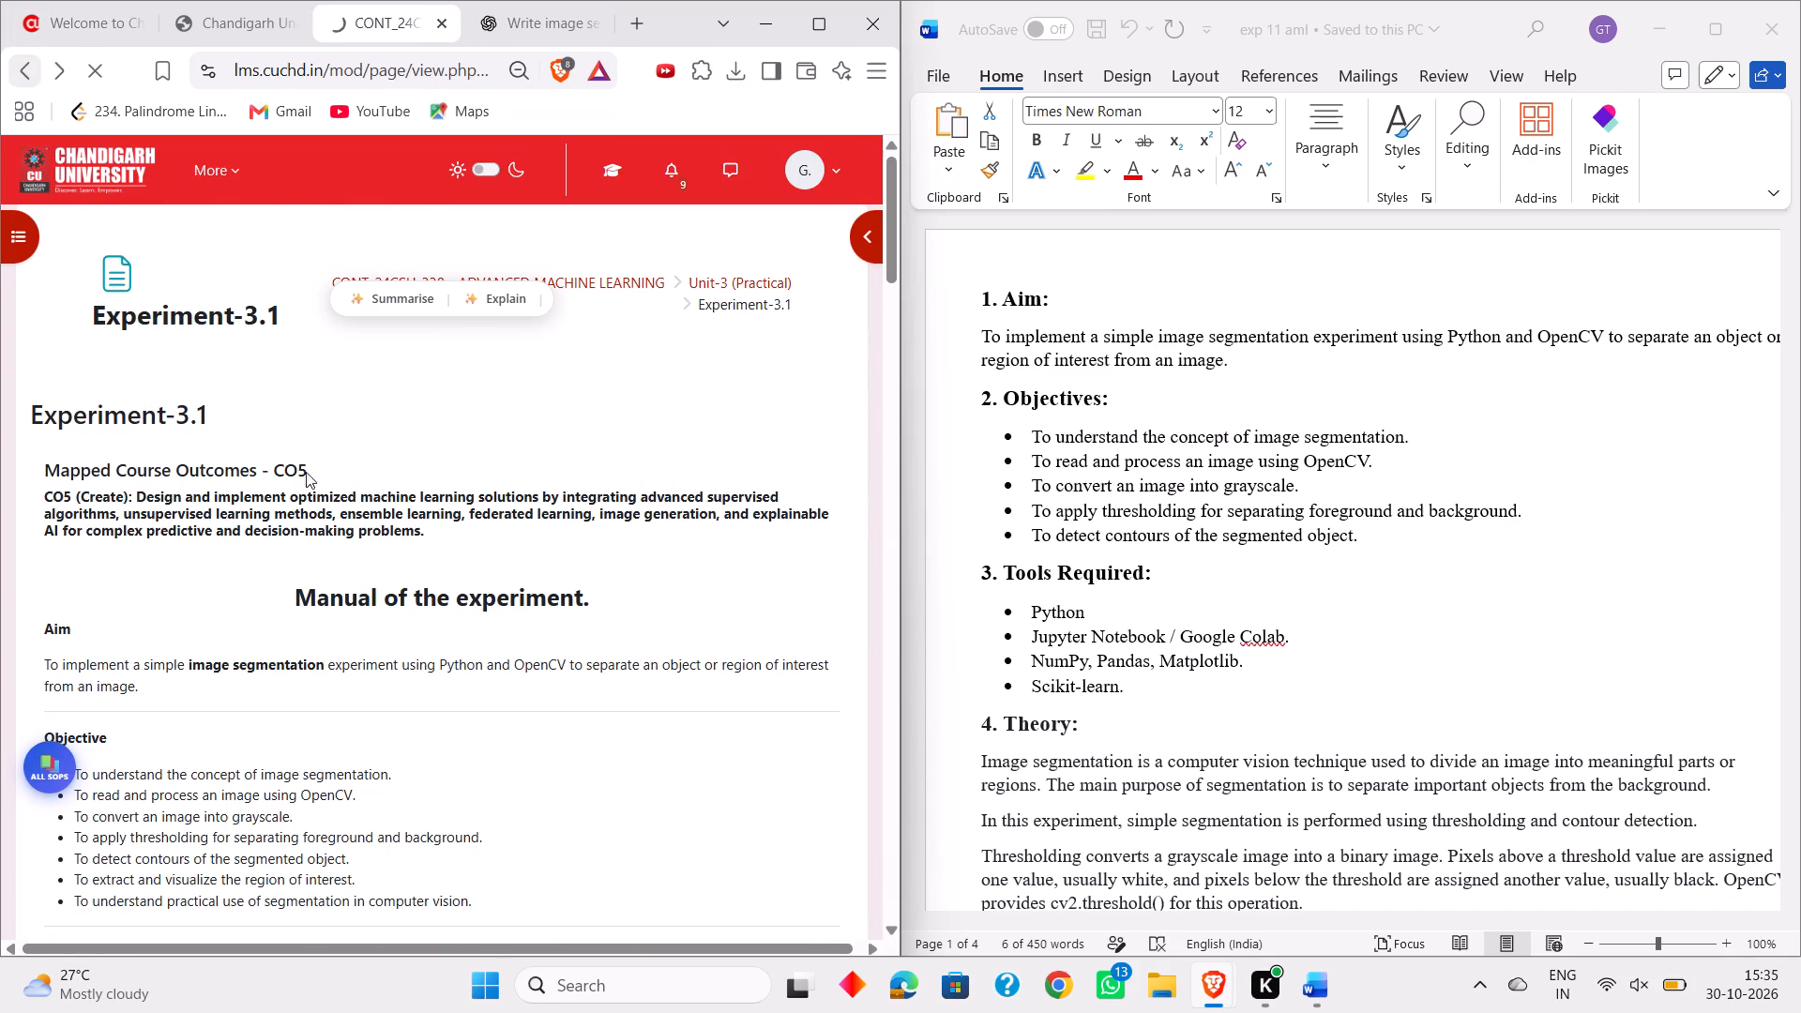
pyautogui.click(256, 267)
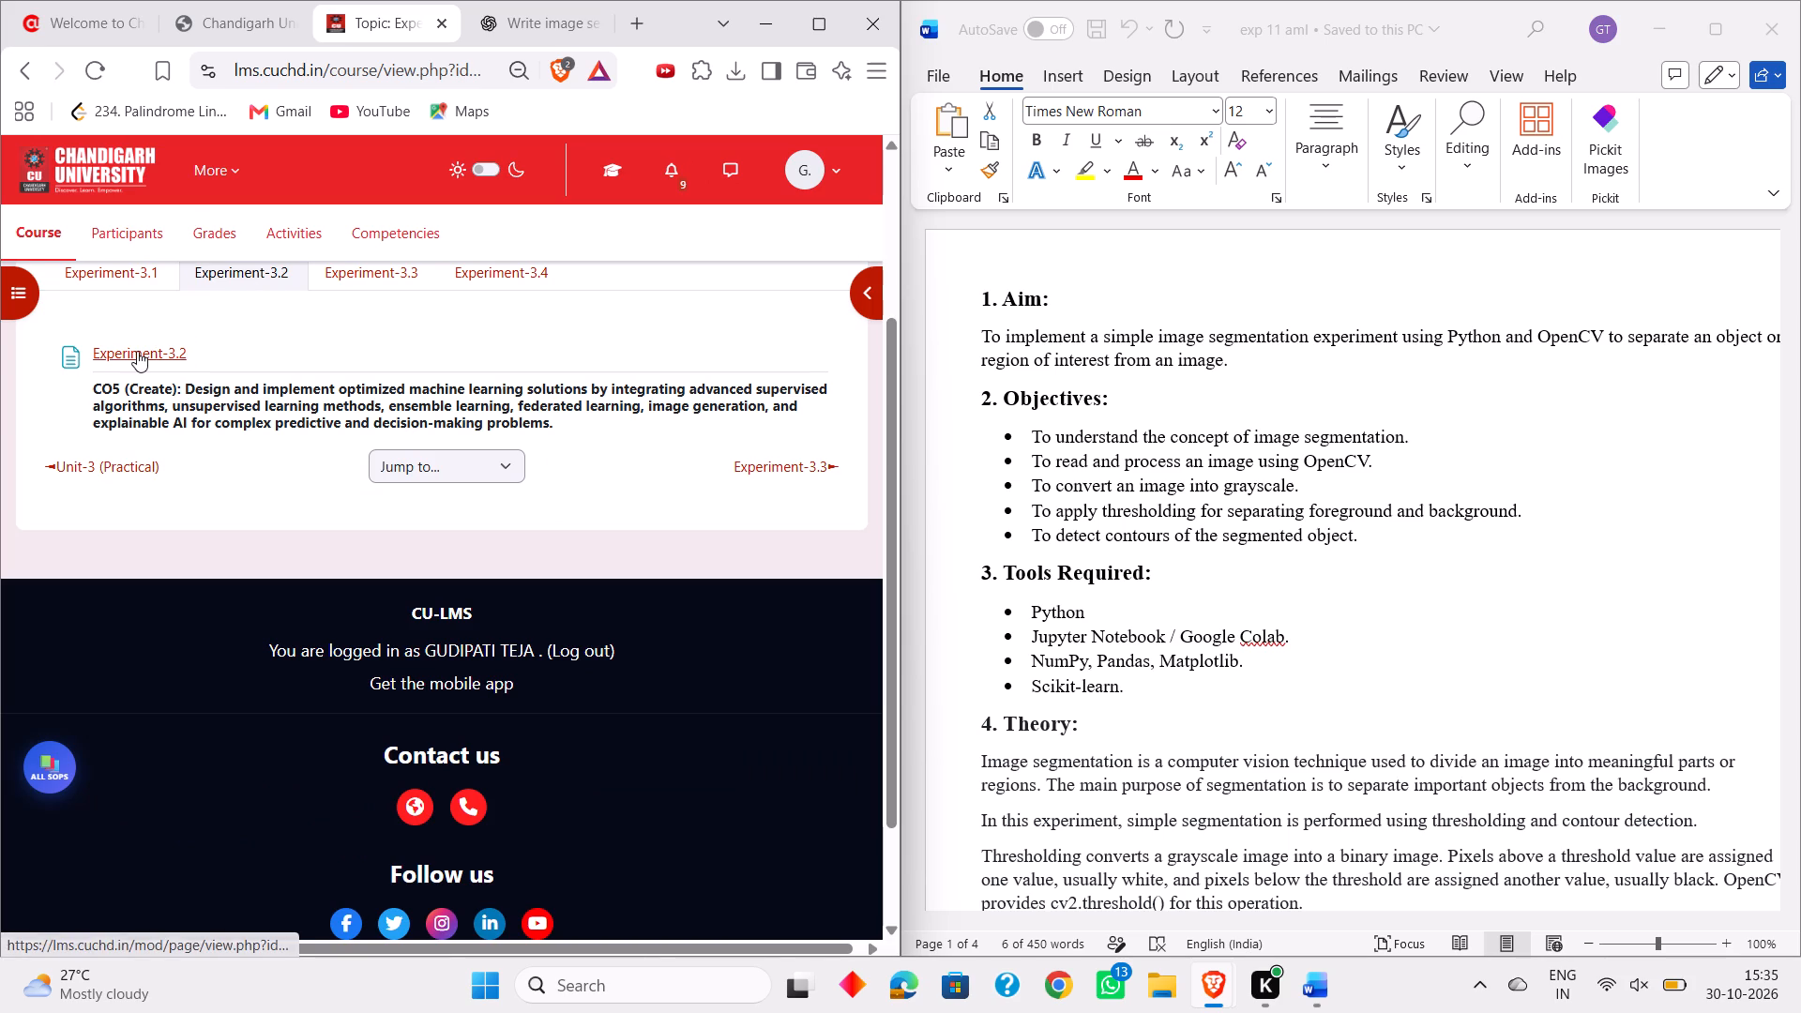
pyautogui.click(137, 351)
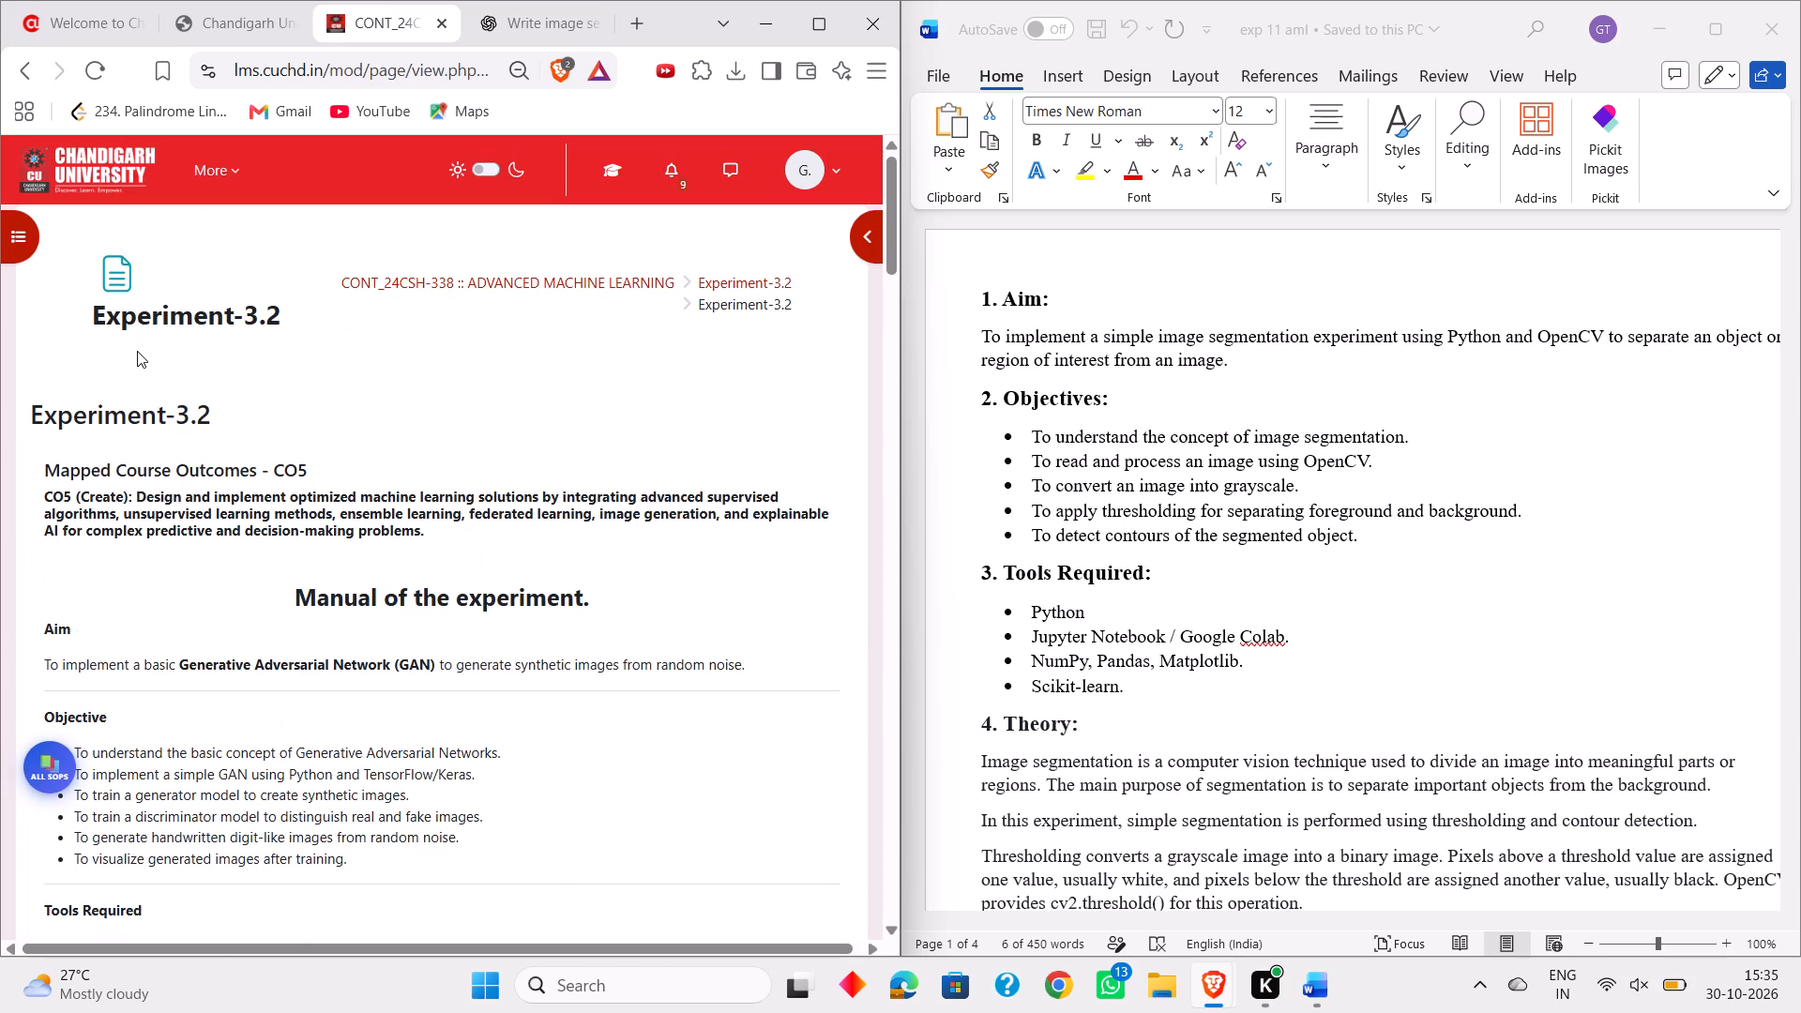
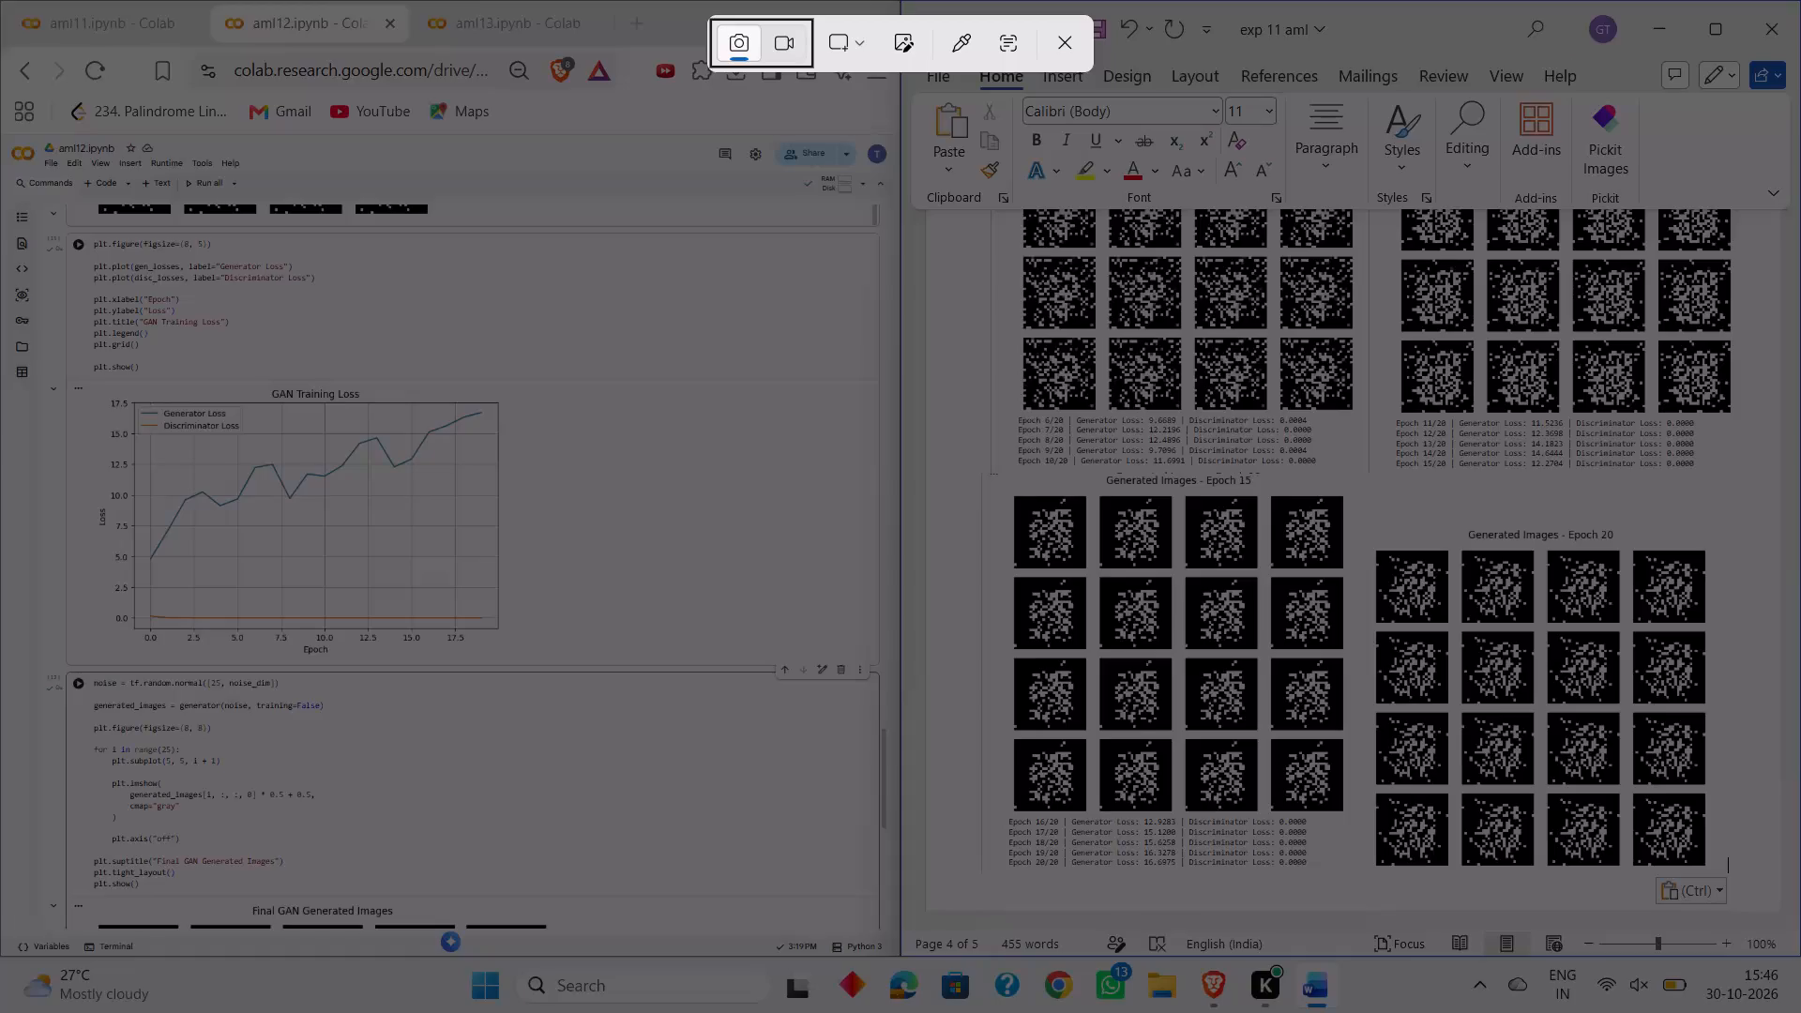
# Capture the GAN Training Loss code cell with its plot from aml12.ipynb and paste it below the epoch images in the Word report.
pyautogui.moveTo(40, 231); pyautogui.dragTo(539, 673)
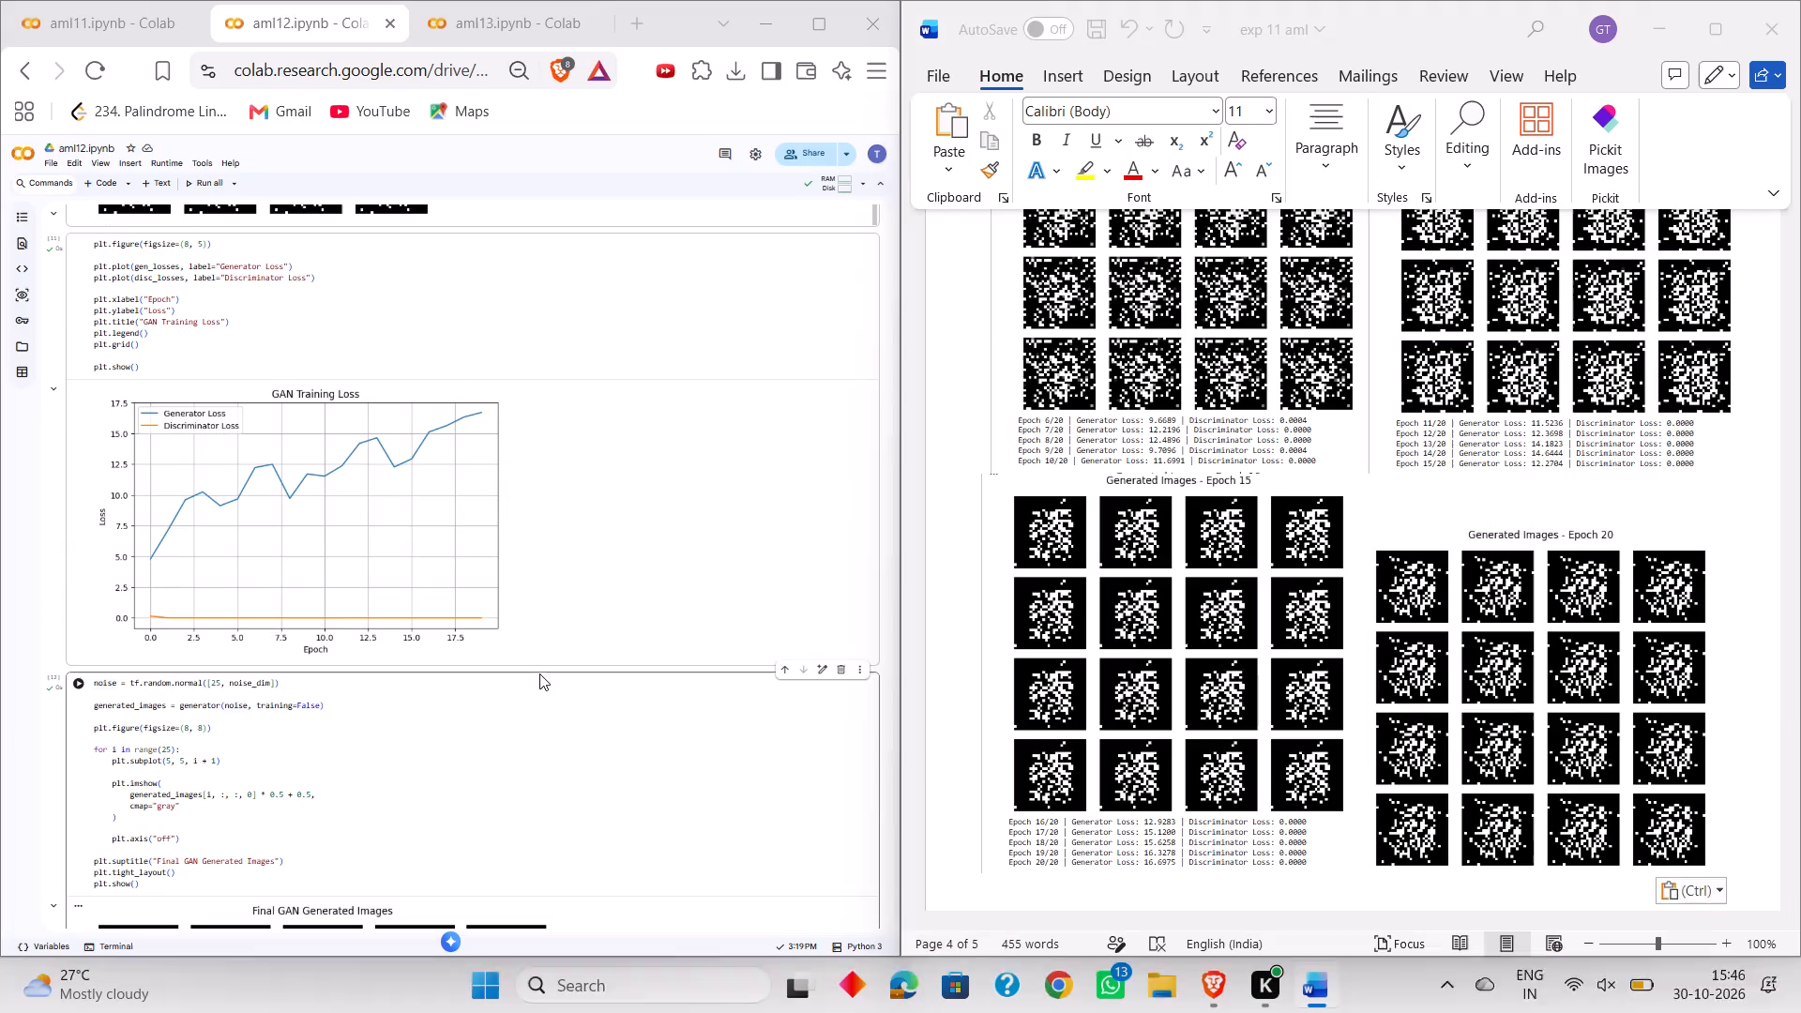
pyautogui.scroll(-1, 1337, 727)
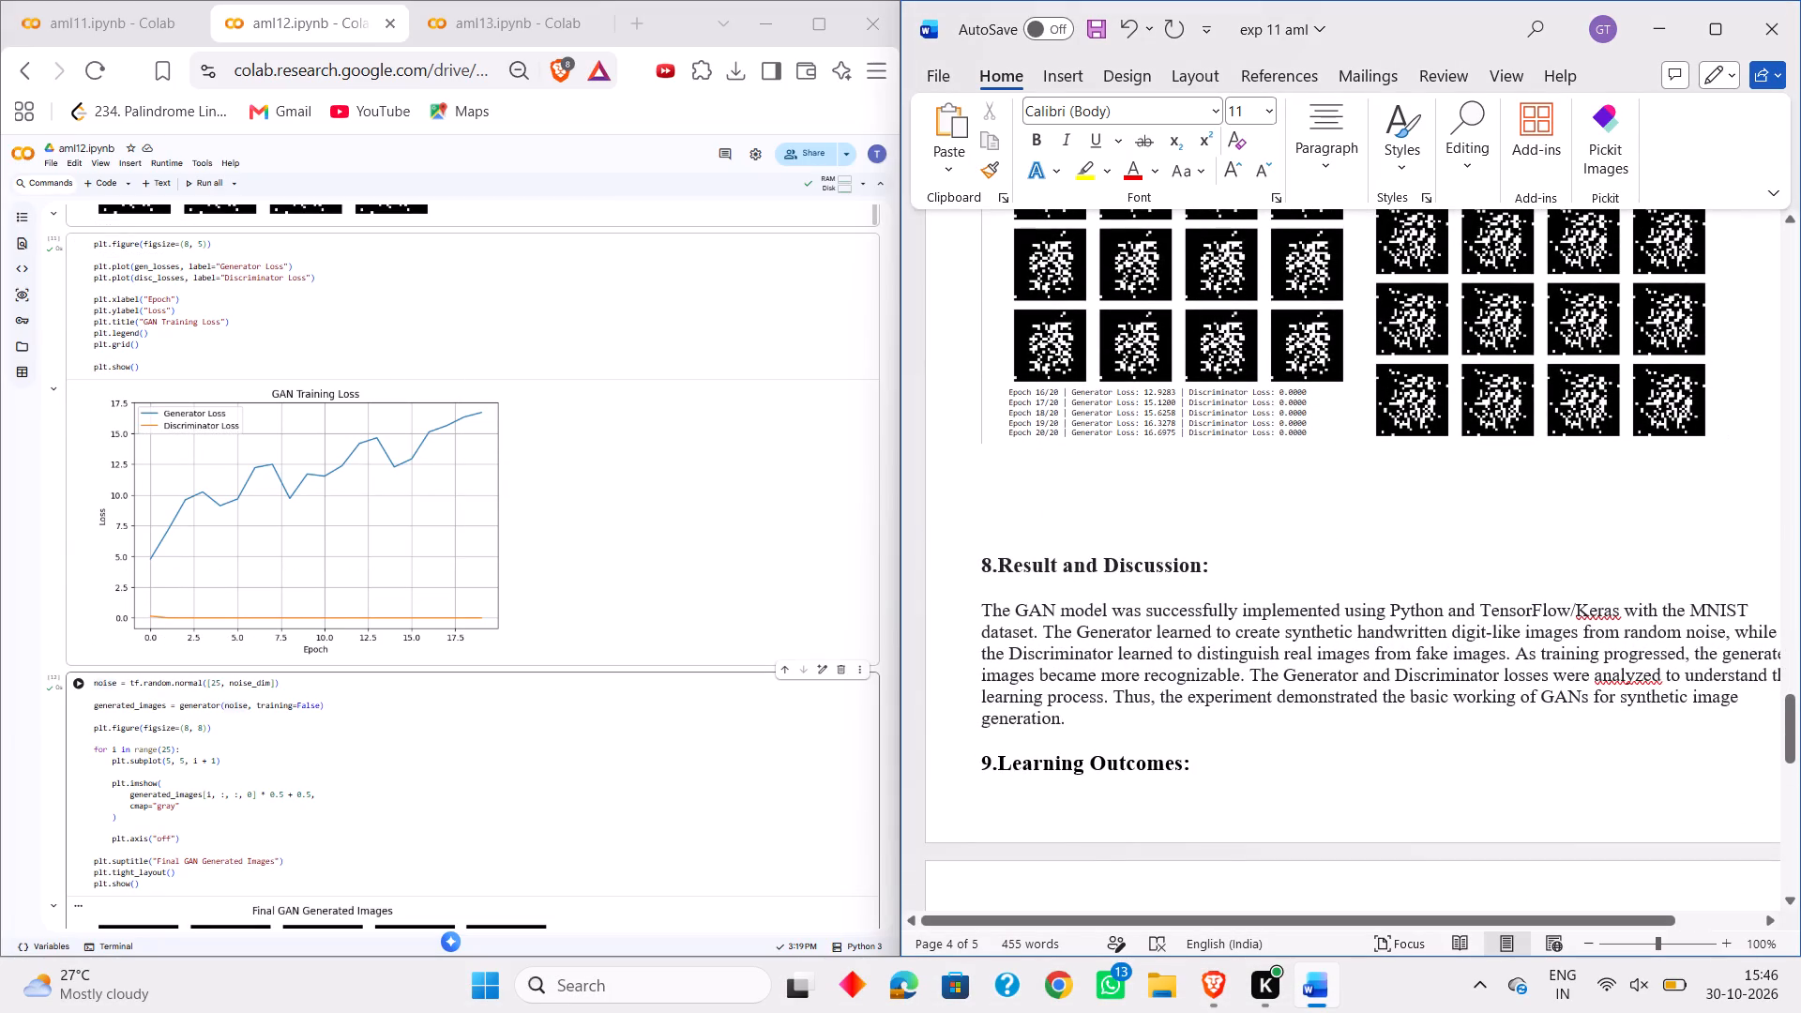
pyautogui.press('Return')
pyautogui.hotkey('ctrl', 'v')
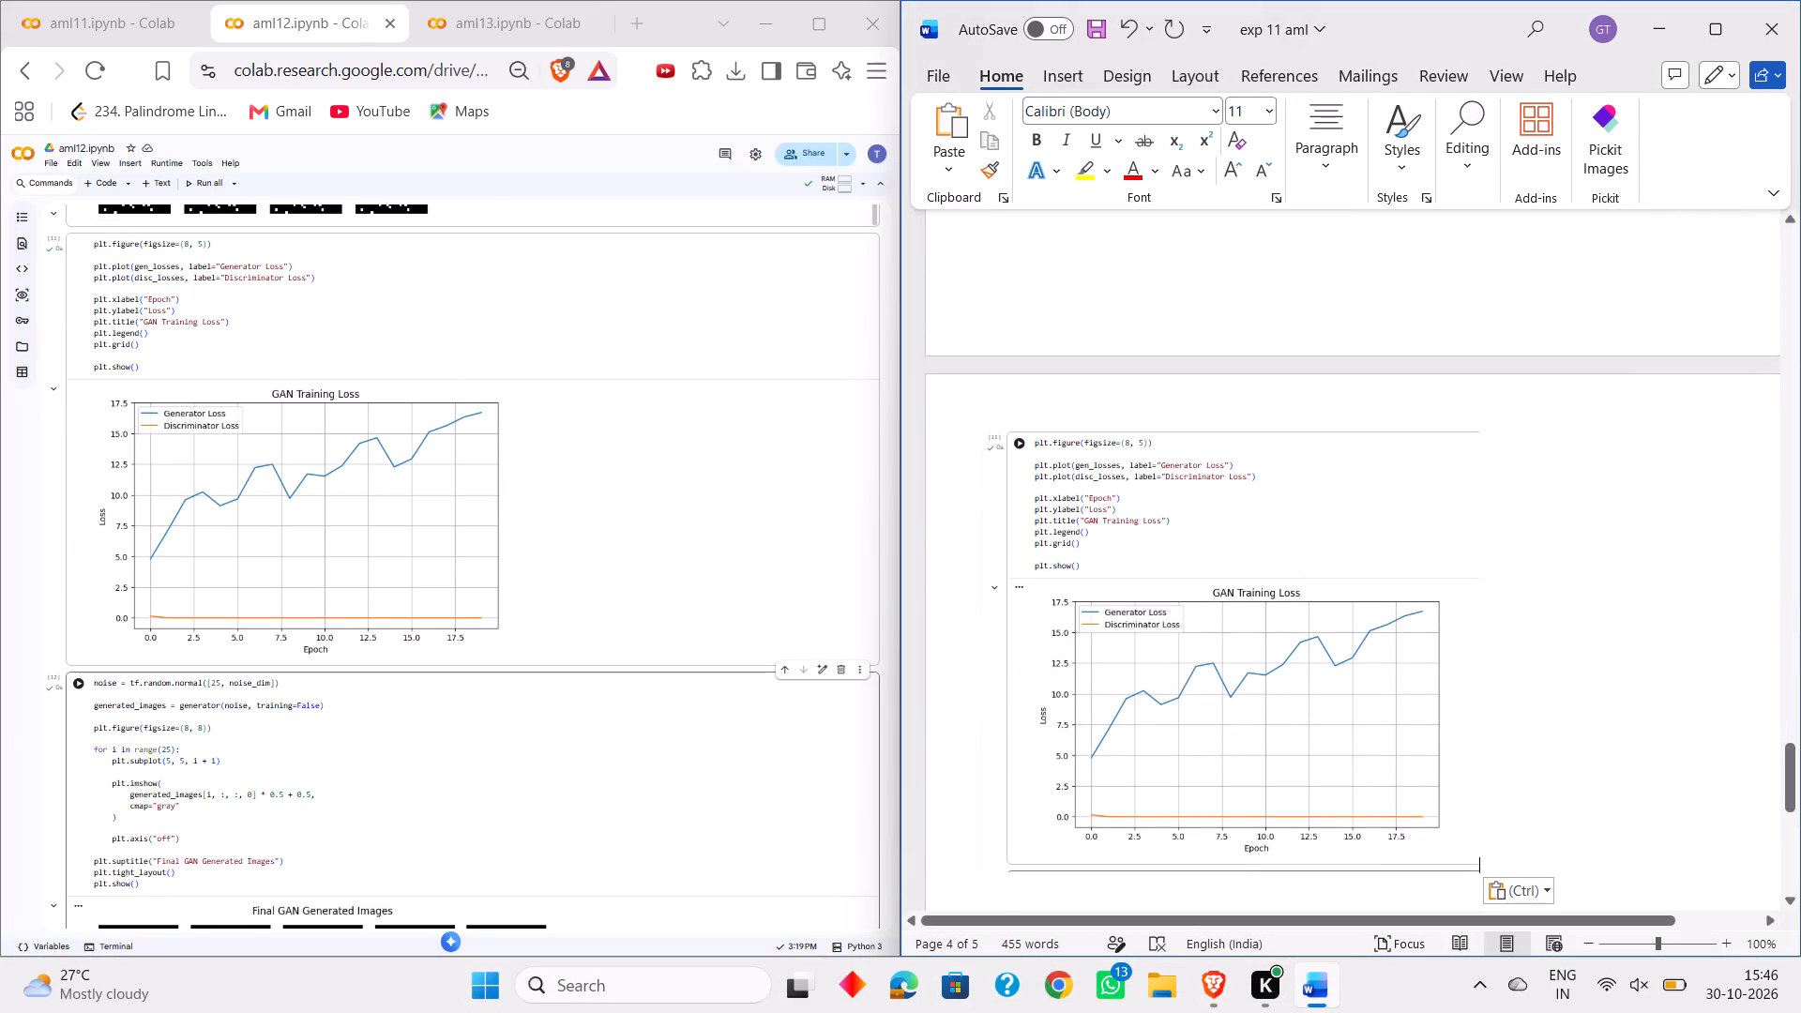